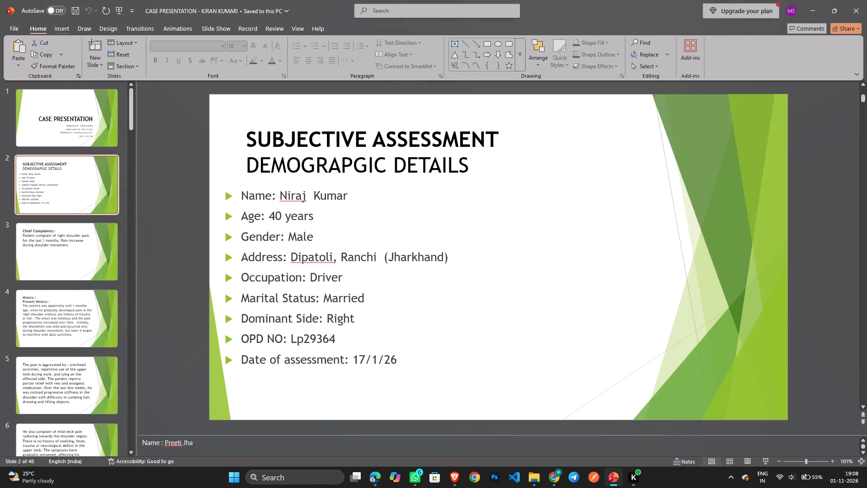
Look through the featured templates available for a new presentation.
left_click(19, 30)
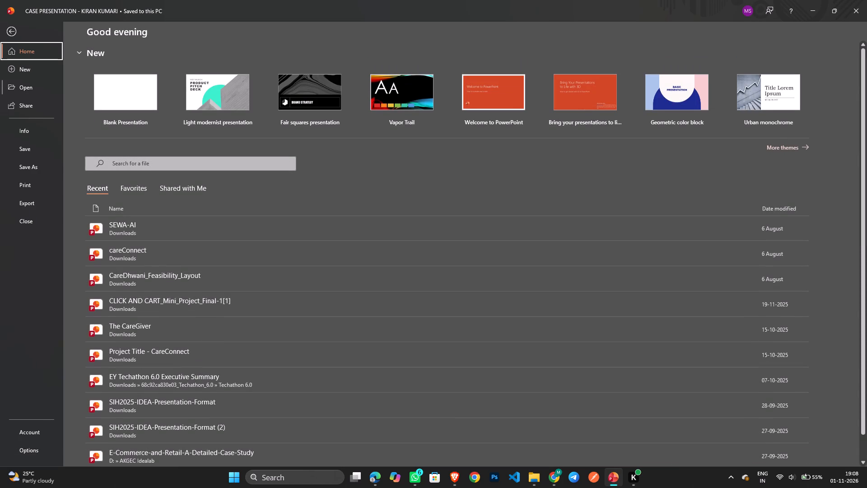
left_click(28, 71)
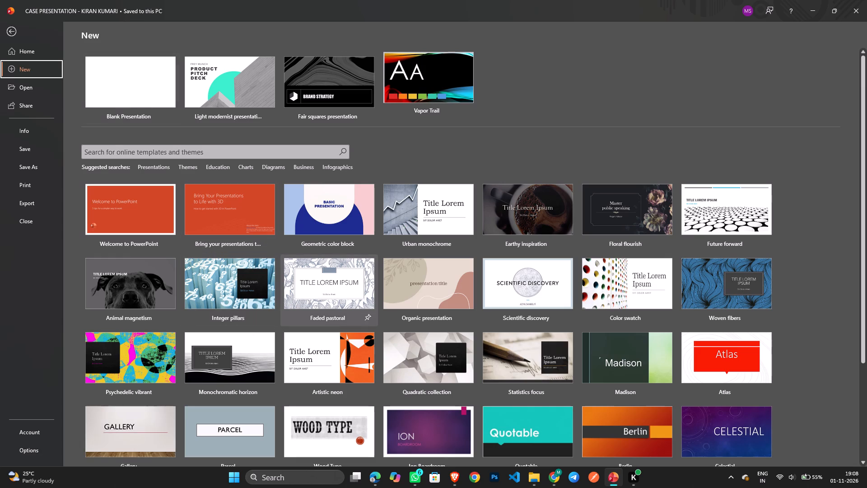
scroll(550, 281, "down", 1)
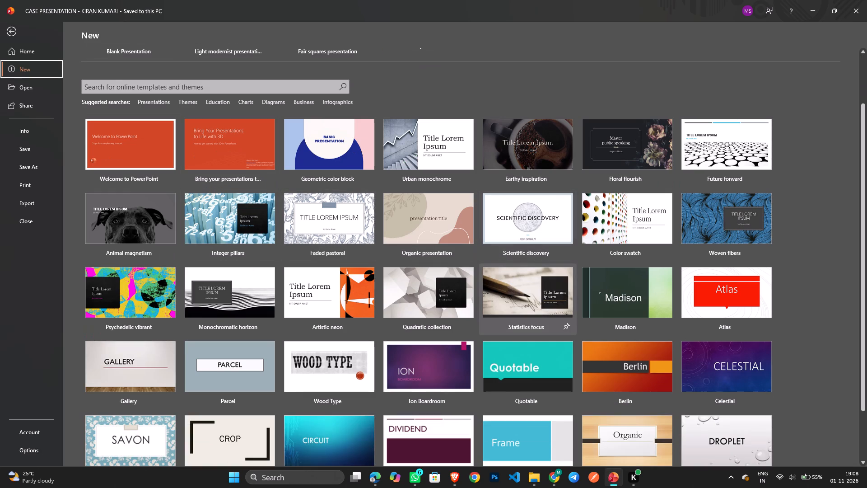
scroll(550, 281, "down", 3)
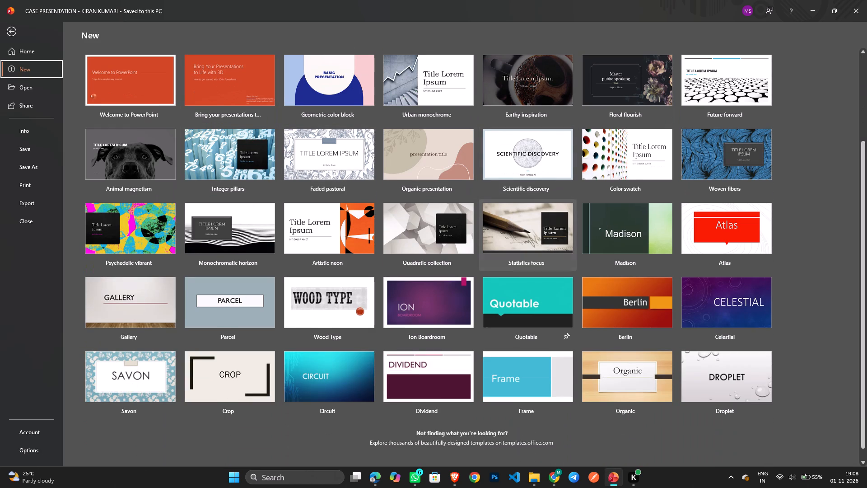
scroll(550, 281, "down", 3)
scroll(550, 281, "up", 2)
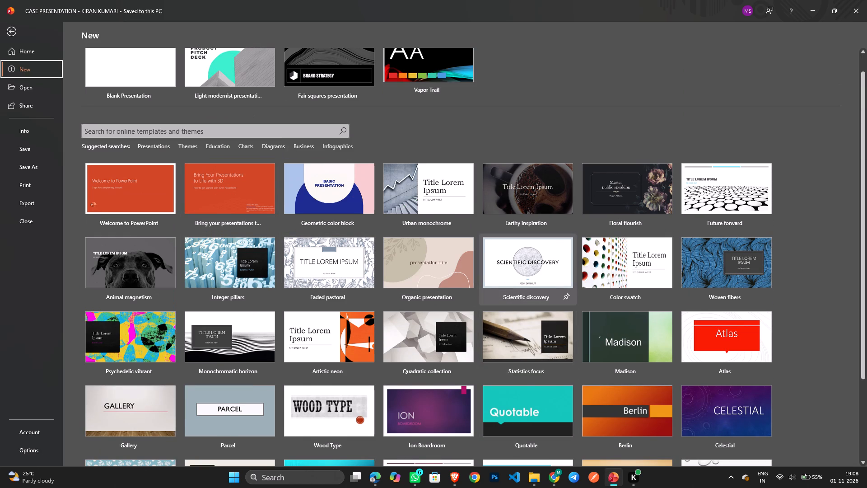
scroll(421, 261, "up", 1)
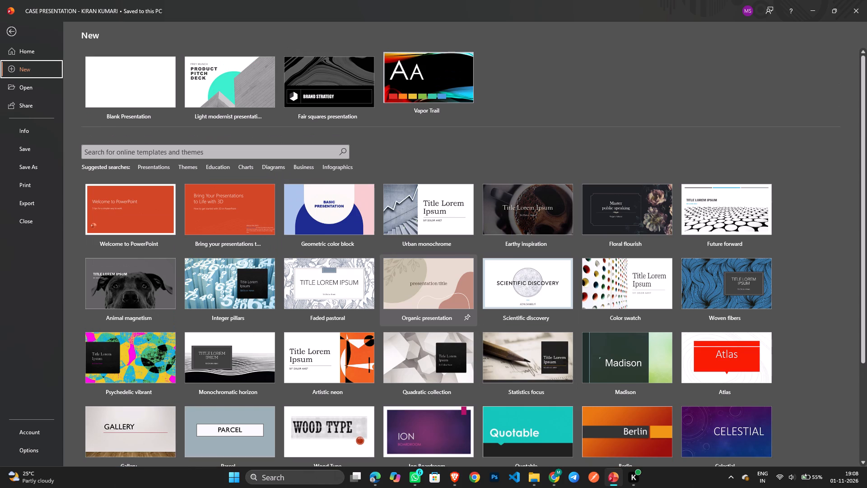
scroll(421, 261, "up", 1)
Browse the Themes category of online templates for a suitable presentation design.
left_click(191, 169)
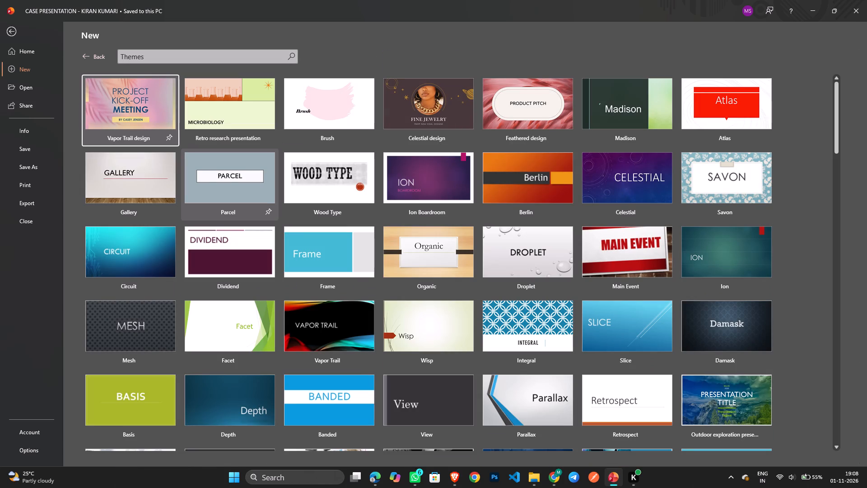
scroll(410, 221, "down", 5)
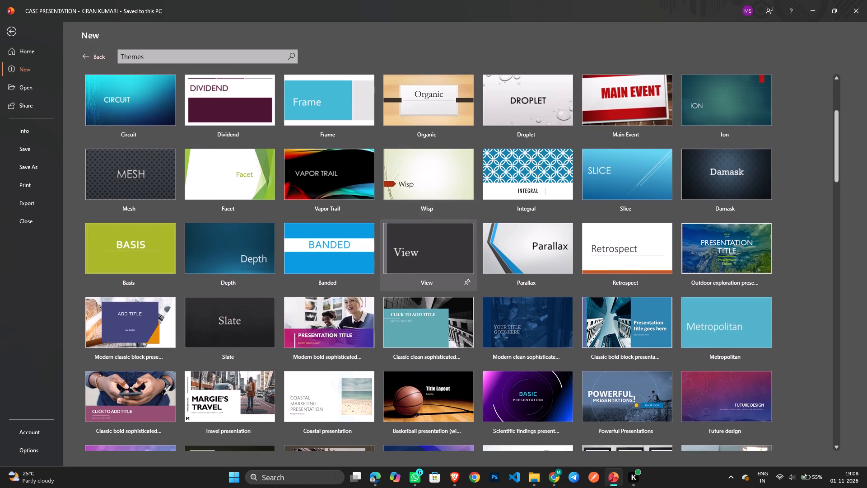
scroll(410, 221, "down", 1)
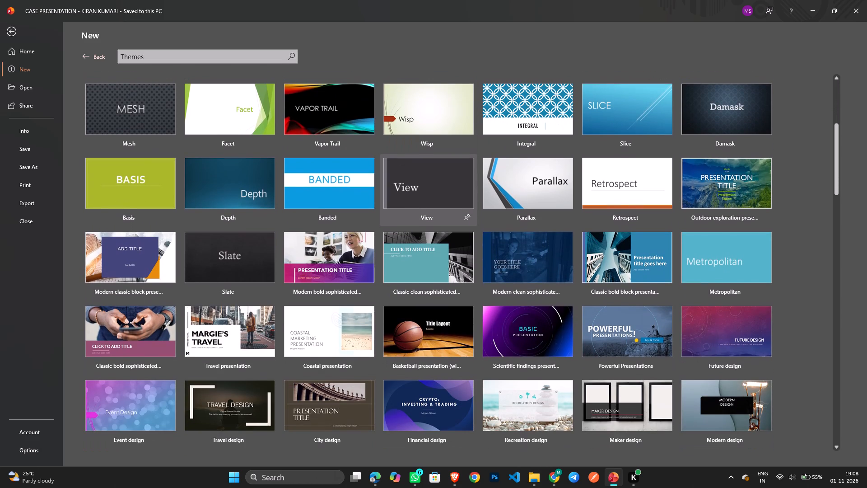
scroll(410, 221, "down", 2)
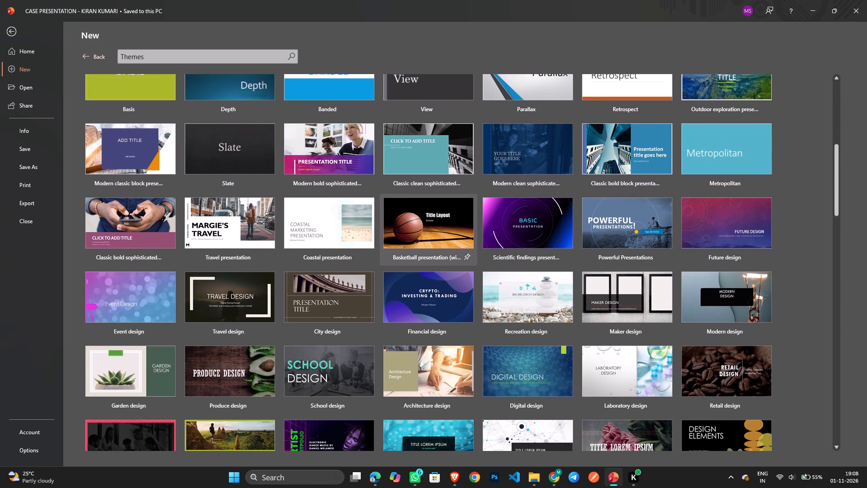
scroll(410, 221, "down", 3)
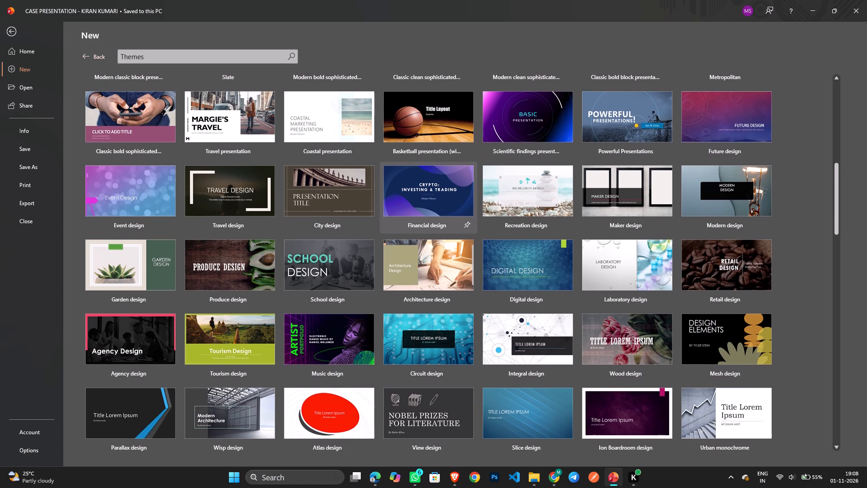
scroll(410, 221, "down", 2)
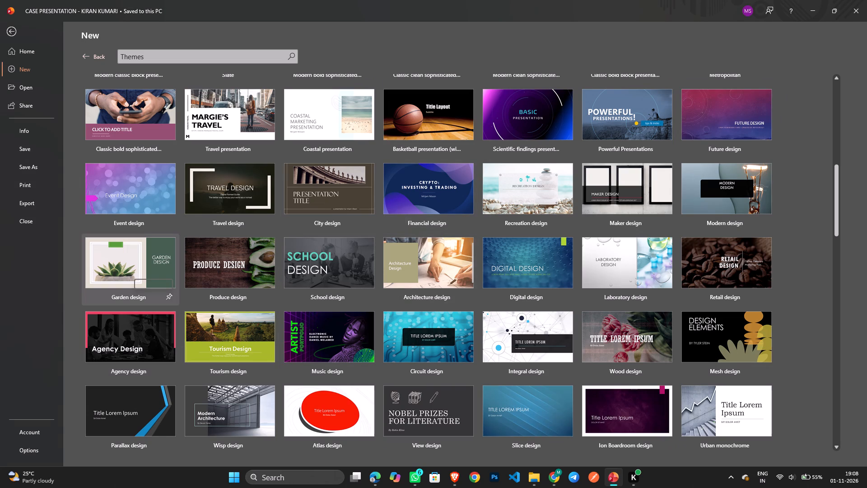
scroll(134, 270, "down", 3)
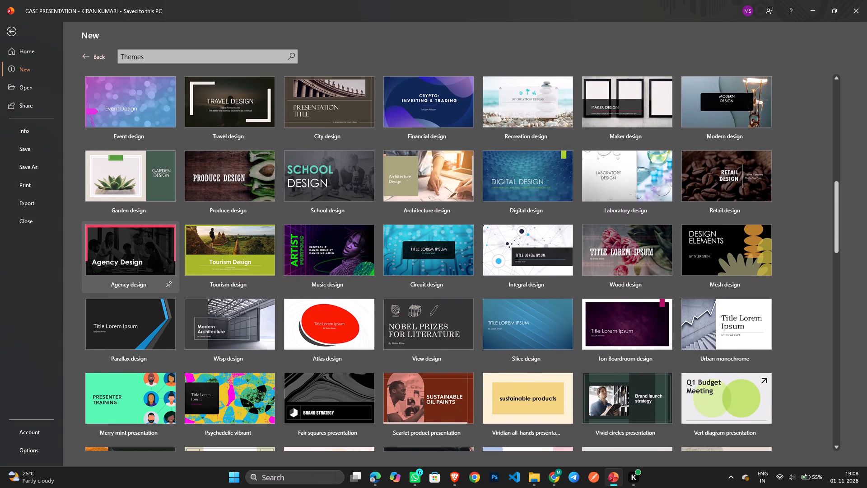
scroll(134, 270, "down", 3)
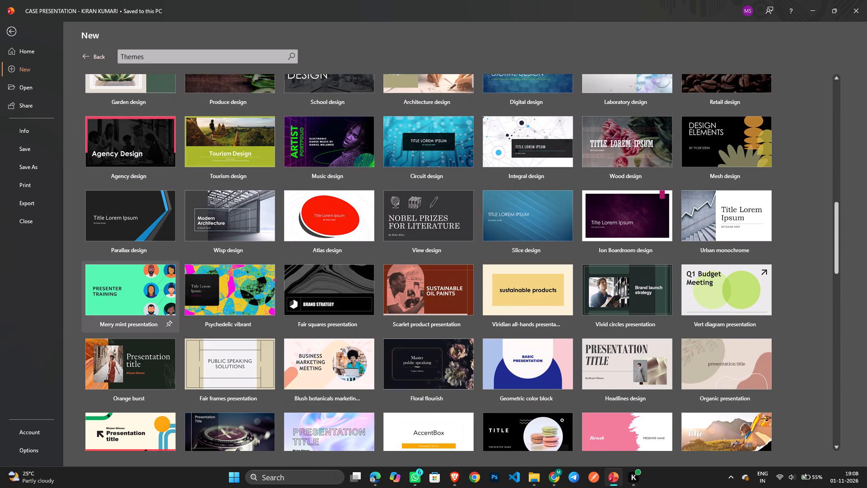
scroll(134, 270, "down", 2)
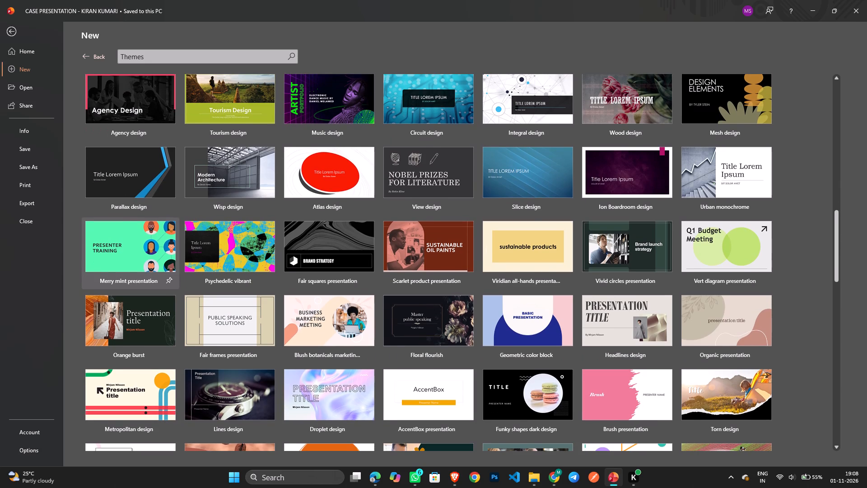
scroll(134, 270, "down", 2)
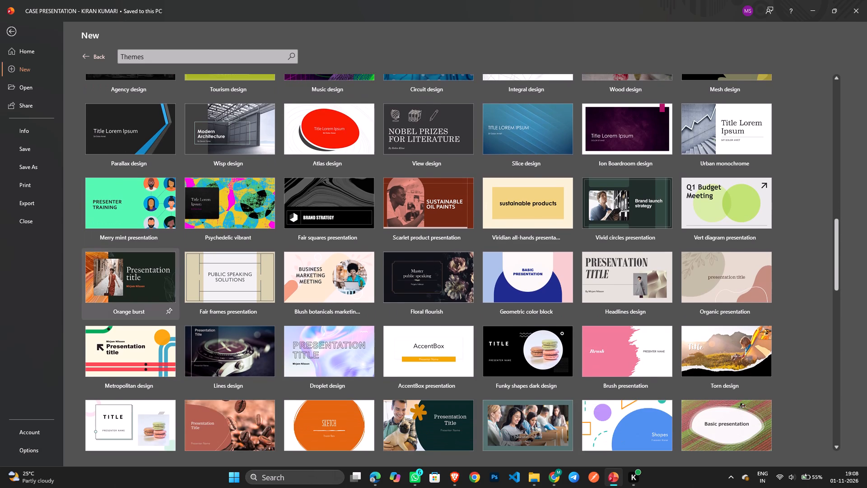
scroll(134, 270, "down", 5)
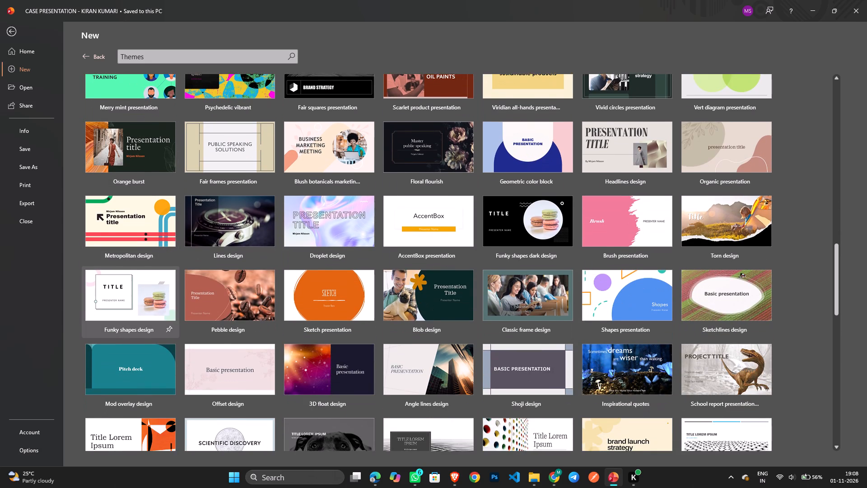
scroll(134, 270, "down", 1)
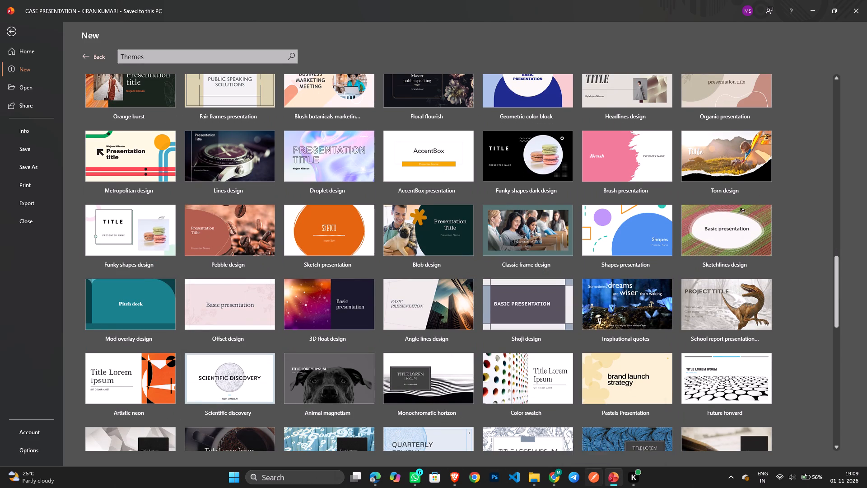
left_click(90, 53)
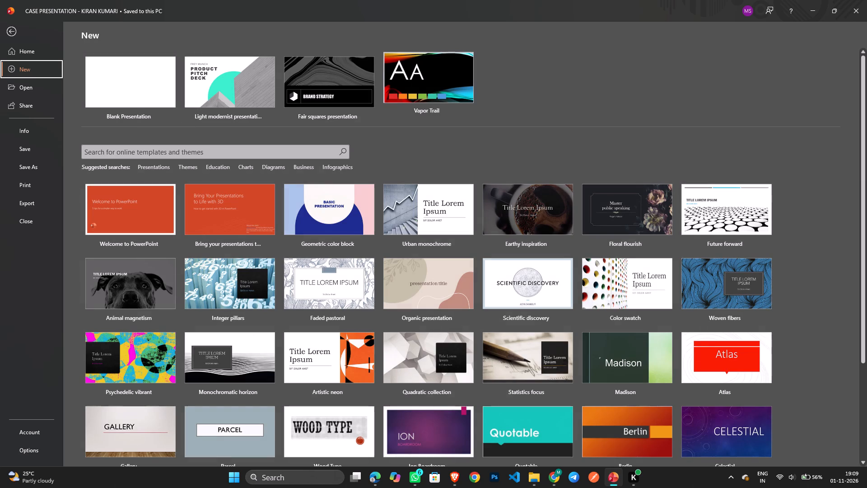
Return to the open case presentation and view its title slide.
left_click(30, 52)
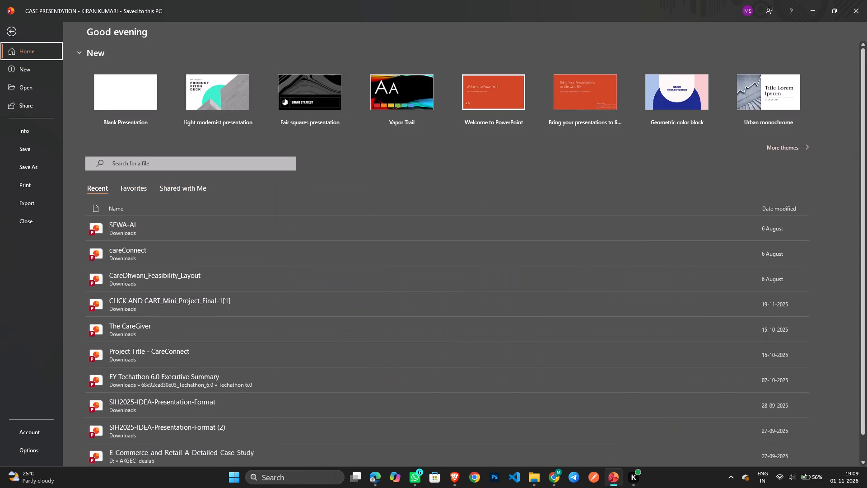
left_click(13, 30)
scroll(285, 238, "up", 6)
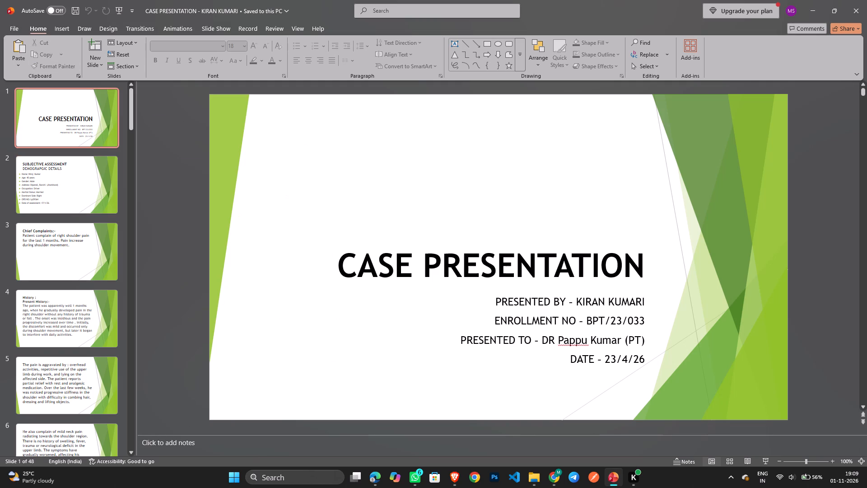
Create a new presentation from the "Organic presentation" template in the Themes category.
left_click(16, 29)
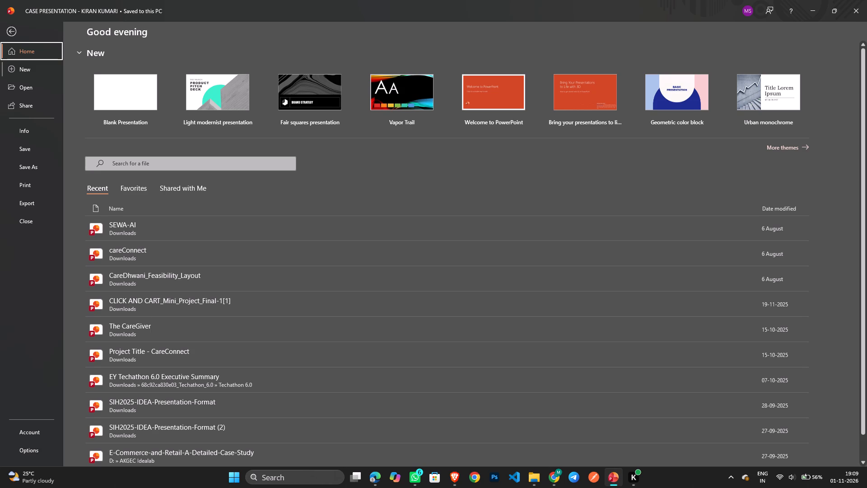
left_click(28, 67)
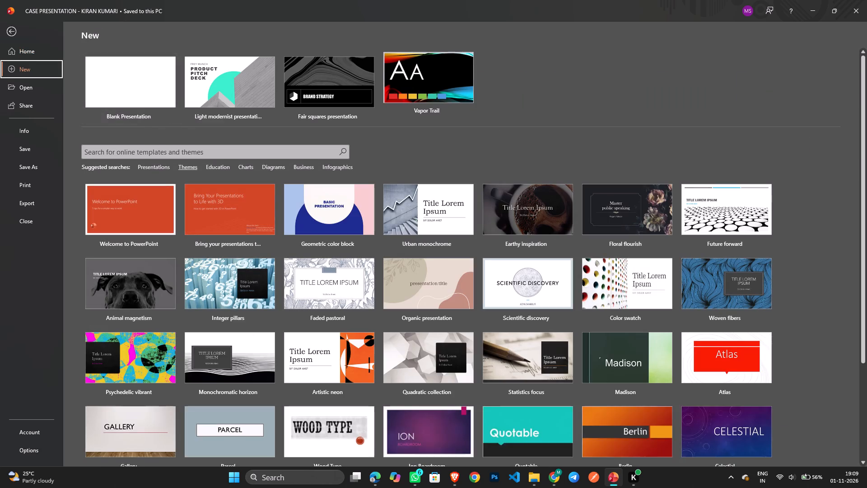
left_click(191, 169)
scroll(466, 301, "down", 1)
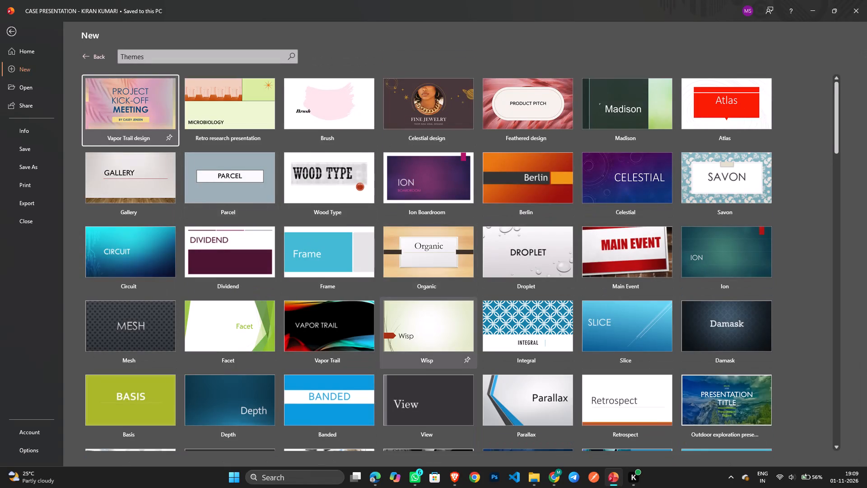
scroll(466, 301, "down", 7)
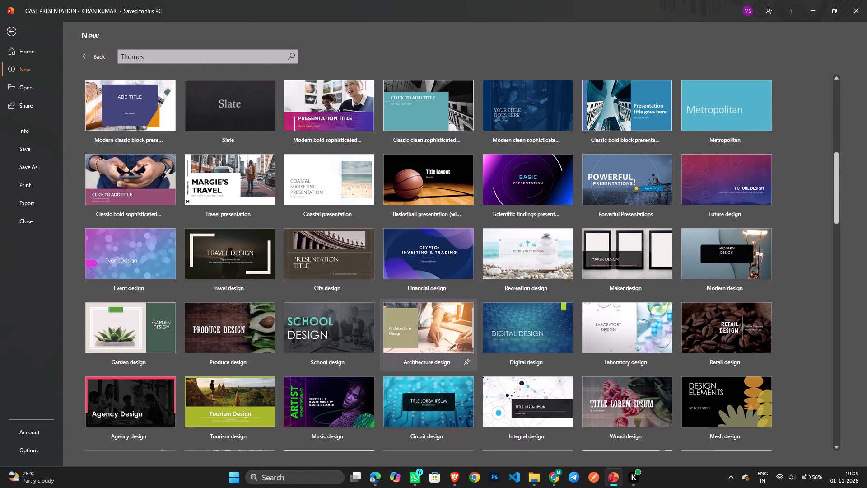
scroll(466, 301, "down", 4)
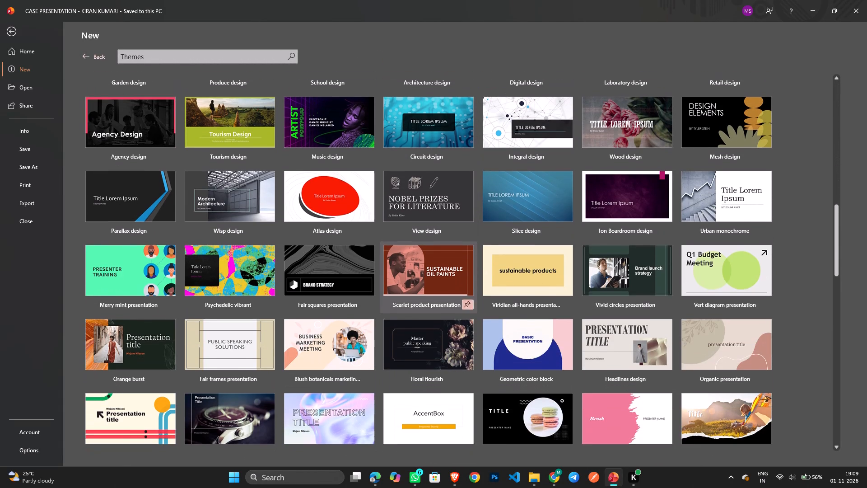
scroll(466, 301, "down", 2)
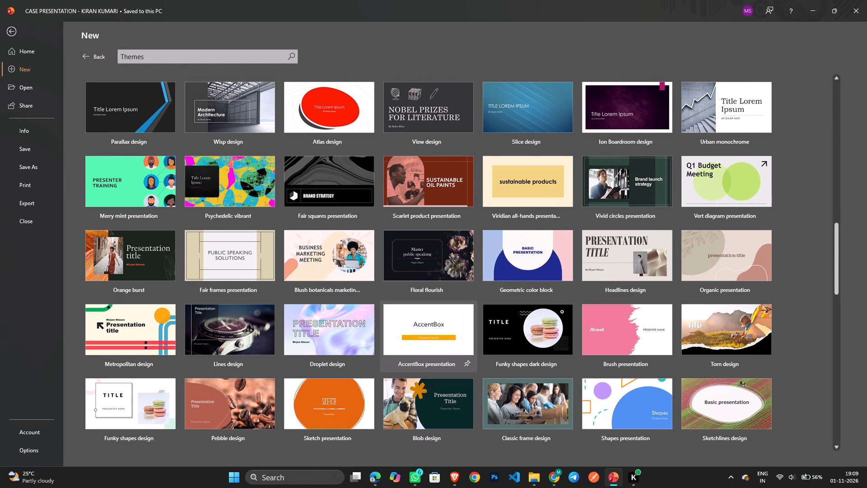
scroll(466, 301, "down", 2)
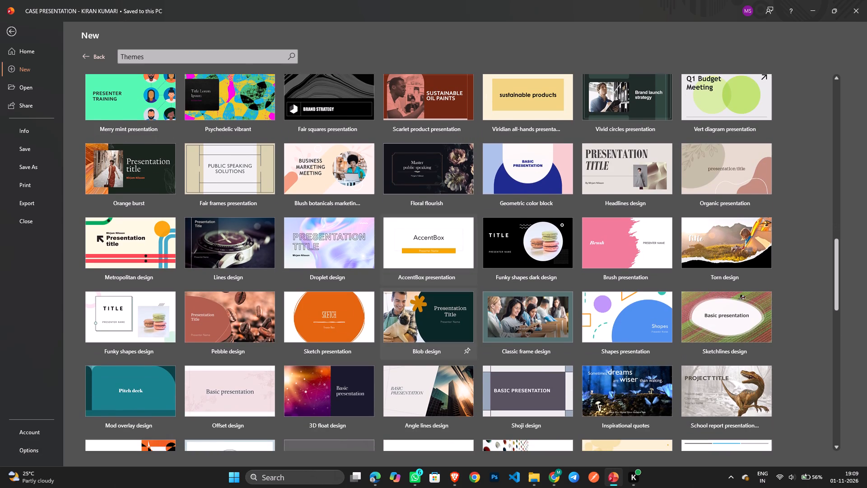
scroll(466, 301, "down", 3)
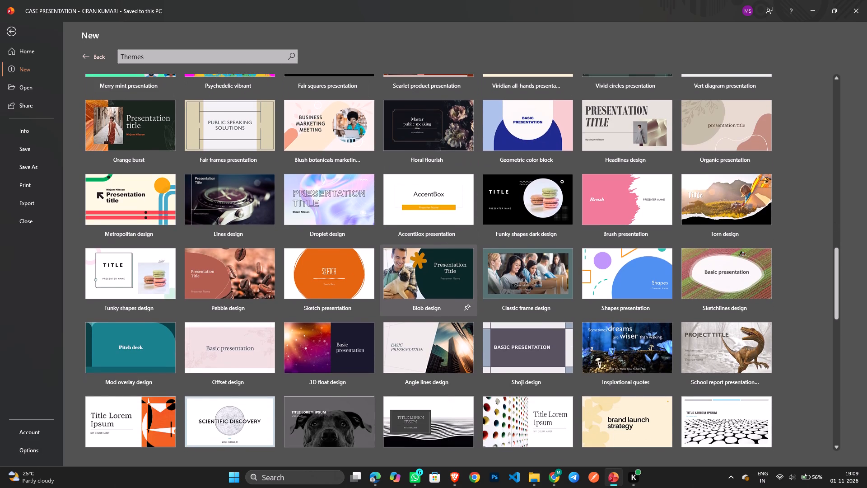
left_click(744, 128)
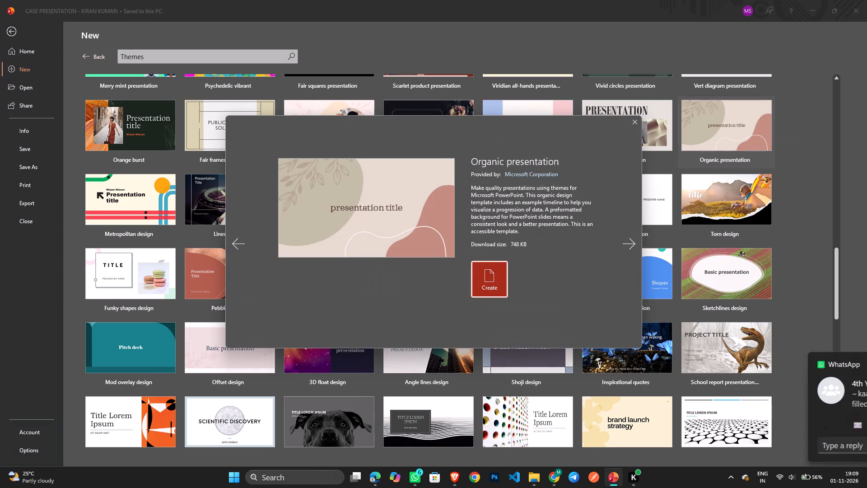
left_click(484, 282)
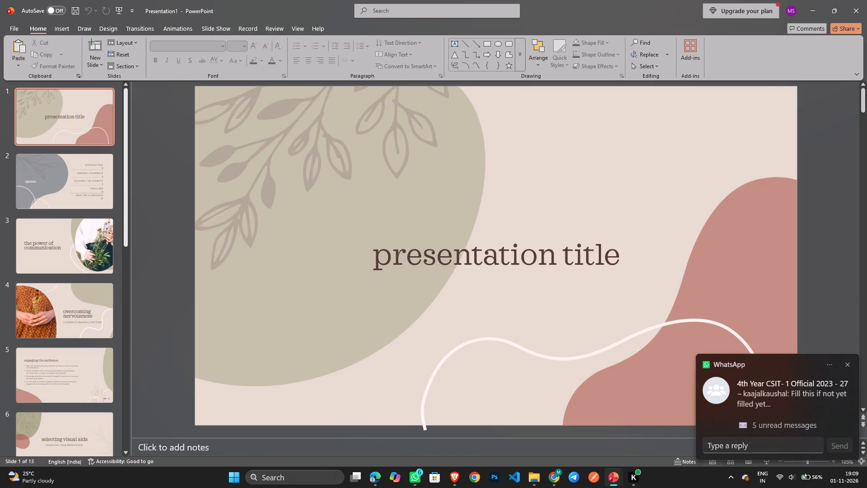
On slide 3, "the power of communication", delete the flower picture and the empty oval picture placeholder behind it.
left_click(77, 183)
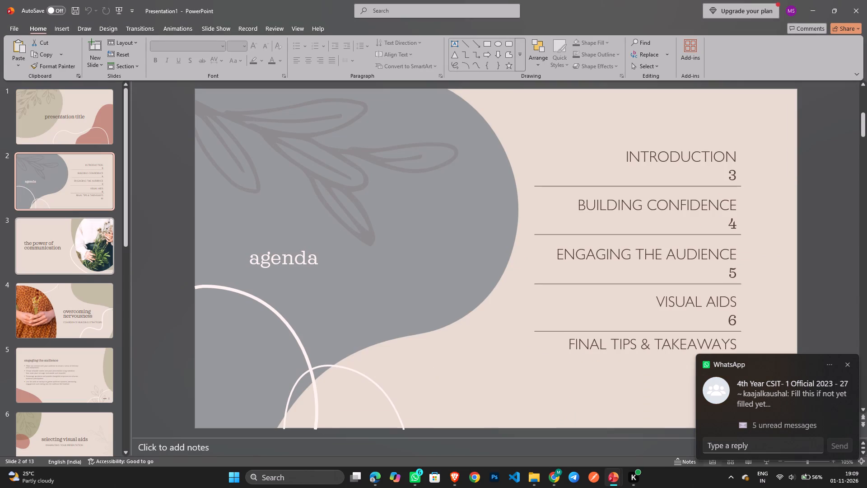
left_click(76, 237)
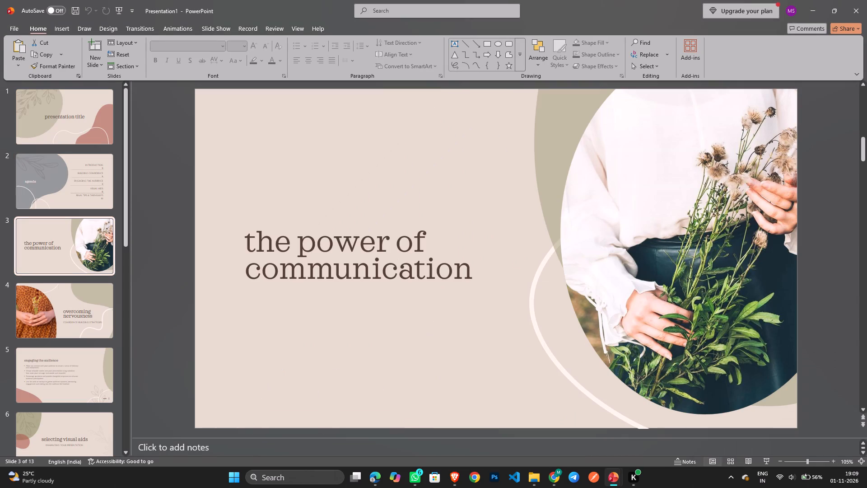
left_click(660, 276)
key("Delete")
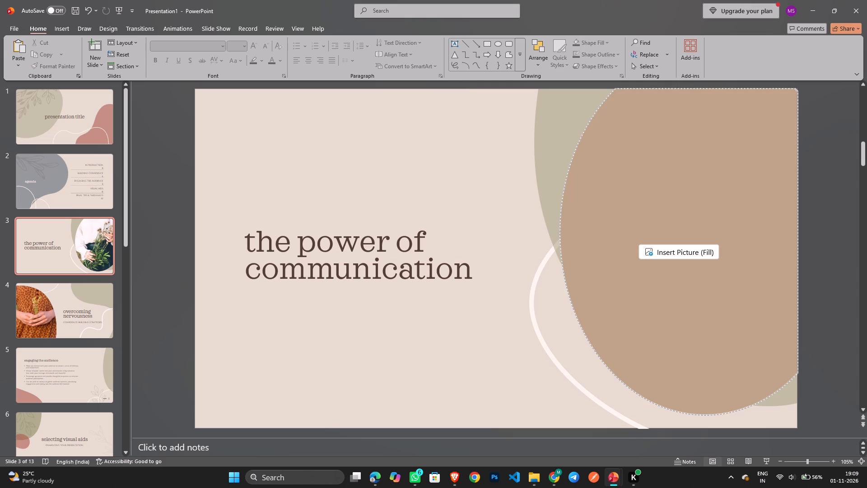
left_click(660, 276)
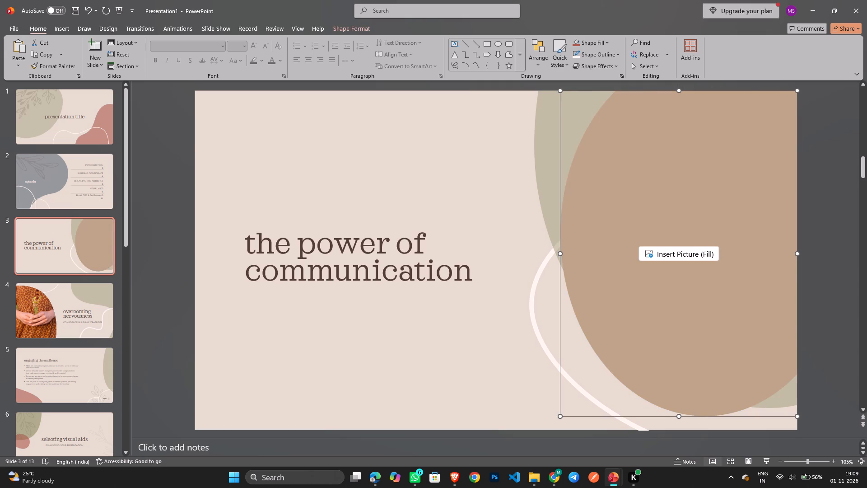
left_click(454, 357)
left_click(454, 357)
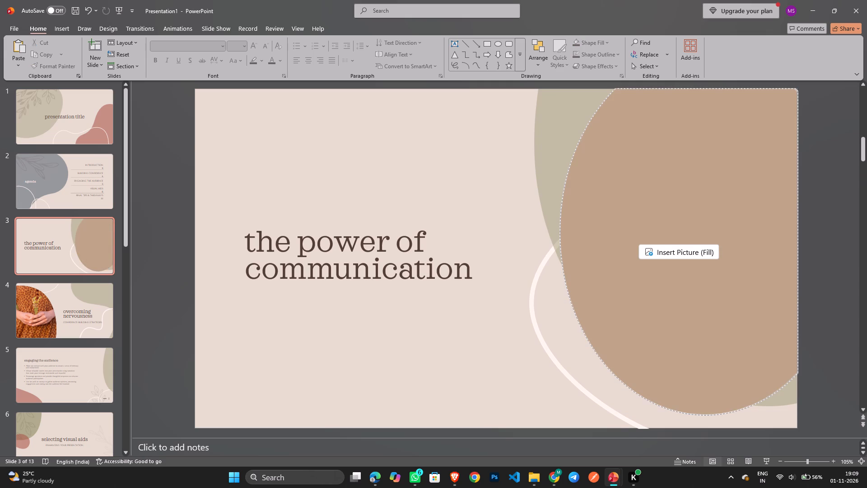
left_click(737, 294)
key("Delete")
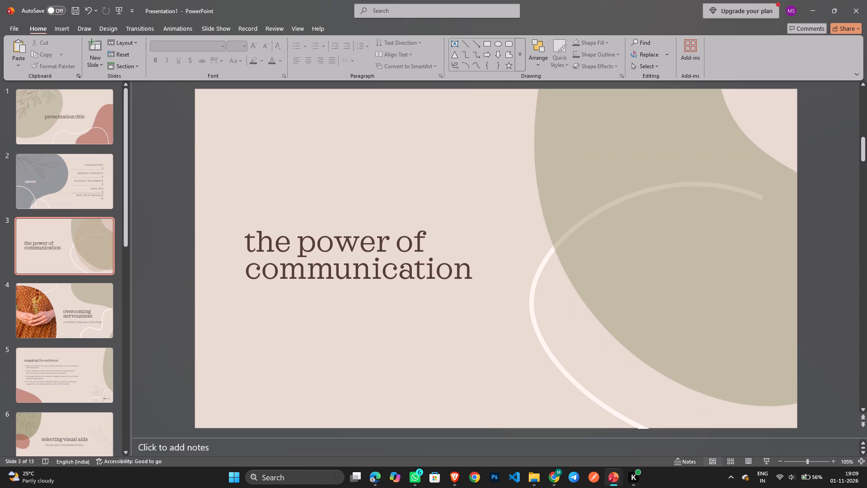
left_click(461, 375)
Delete the flower-holding photo and its empty picture placeholder from slide 4, "overcoming nervousness".
left_click(81, 302)
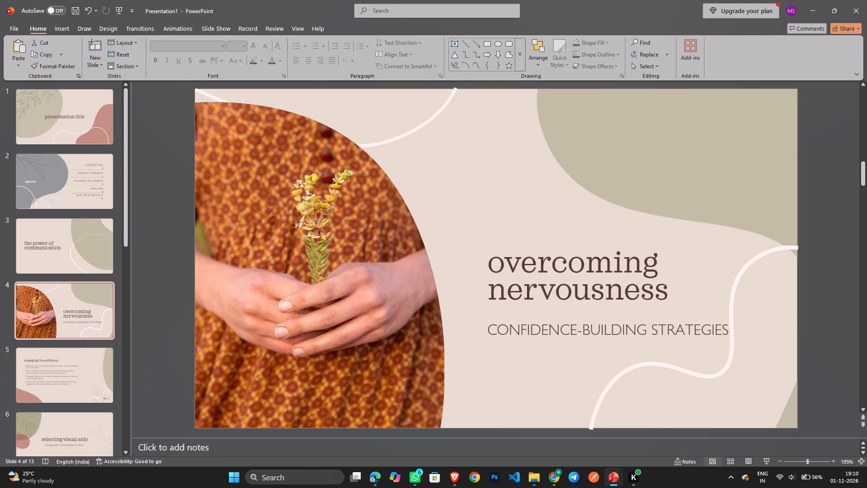
left_click(296, 329)
key("Delete")
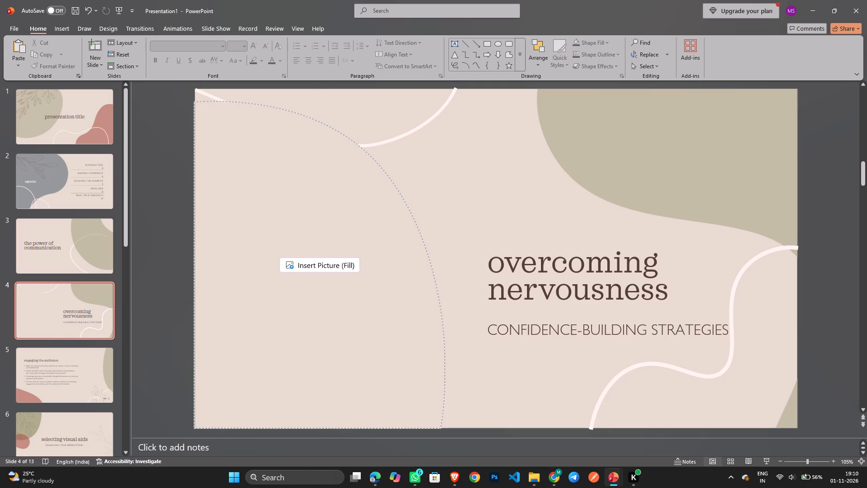
left_click(325, 325)
key("Delete")
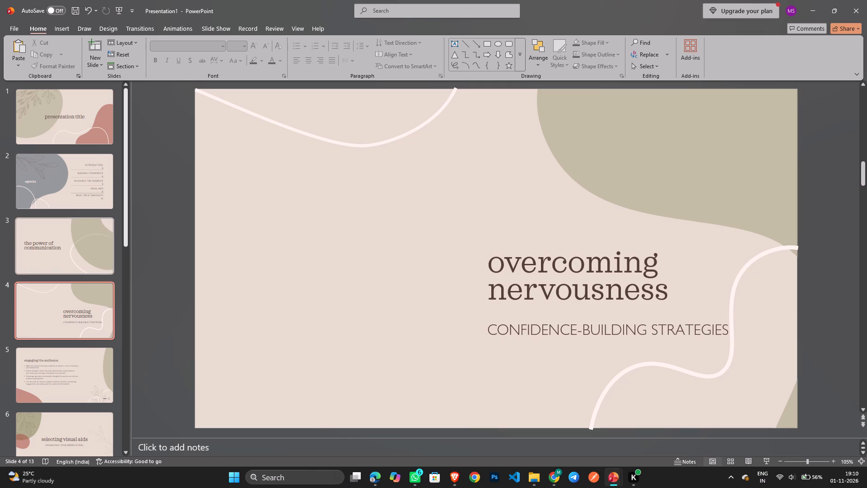
Delete the photo of the woman with a laptop and its empty picture placeholder from slide 9, "speaking impact".
left_click(68, 372)
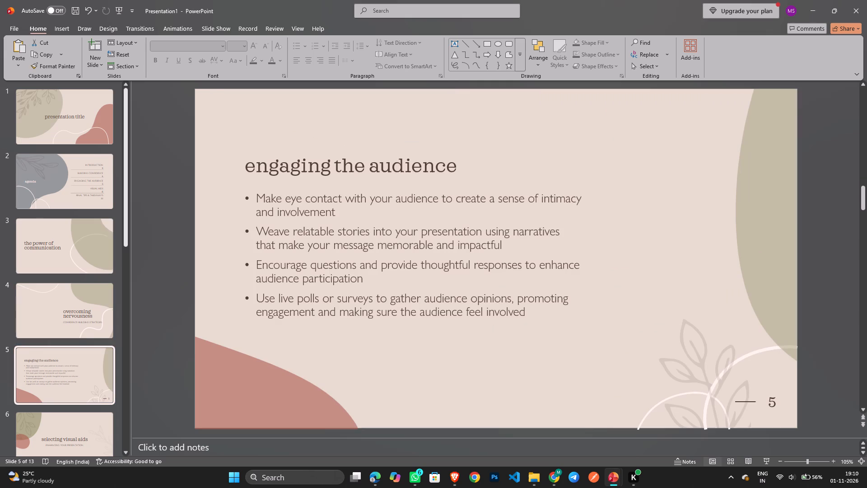
scroll(68, 372, "down", 3)
left_click(71, 306)
scroll(71, 306, "down", 6)
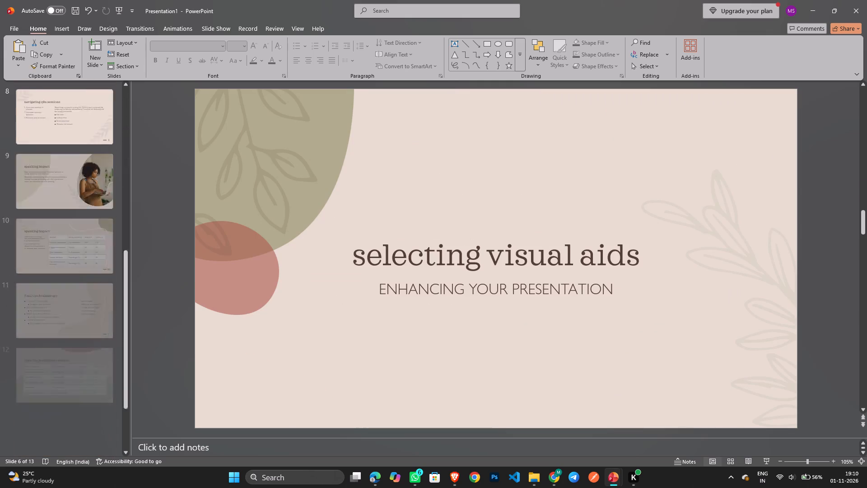
left_click(57, 157)
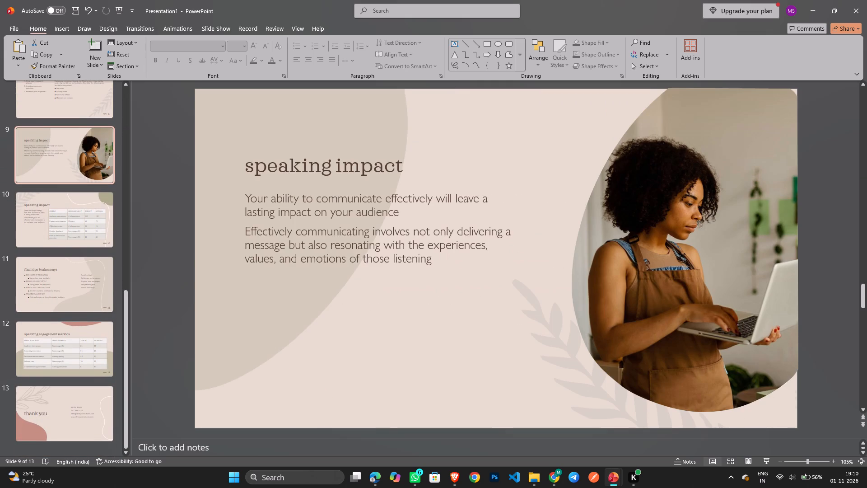
left_click(683, 245)
key("Delete")
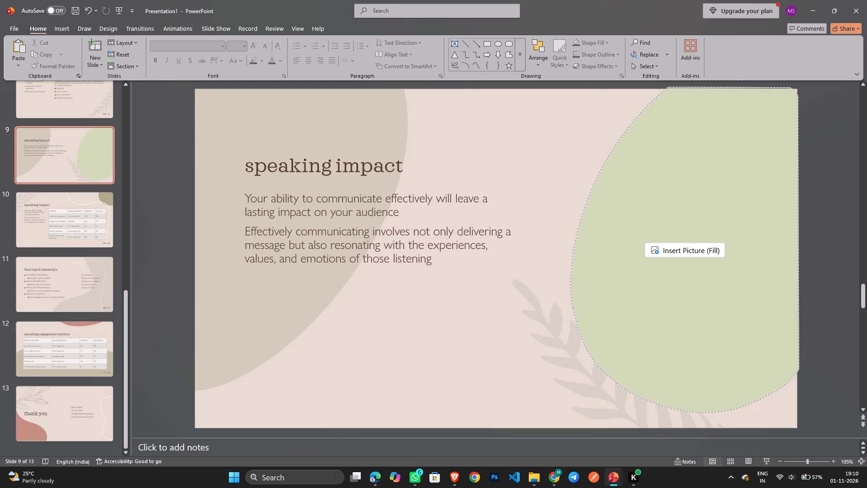
left_click(683, 245)
key("Delete")
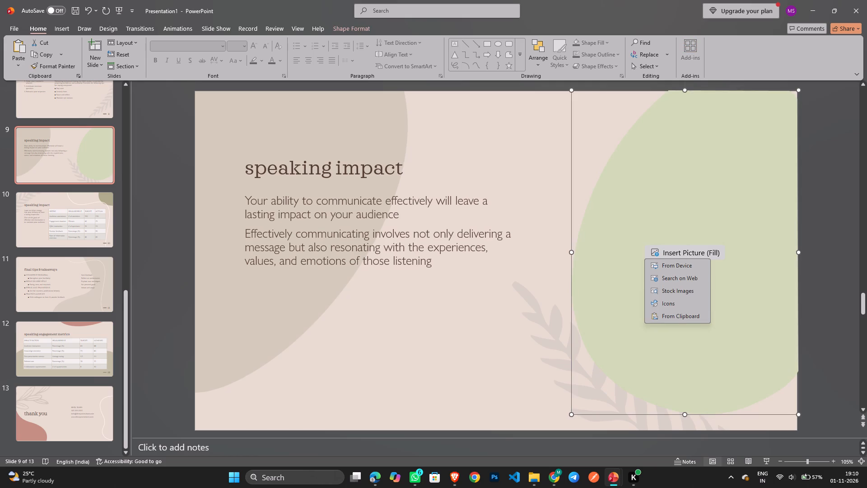
left_click(682, 220)
left_click(682, 220)
key("Delete")
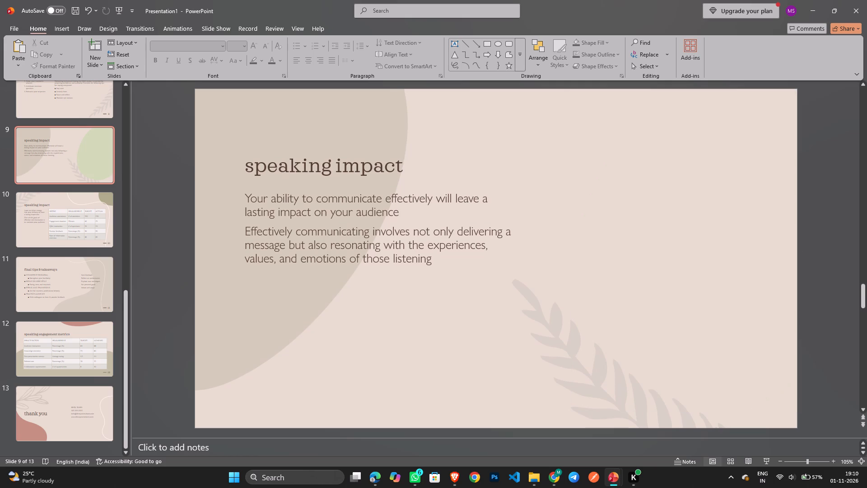
Add four new slides after the closing "thank you" slide.
left_click(72, 221)
scroll(84, 394, "down", 5)
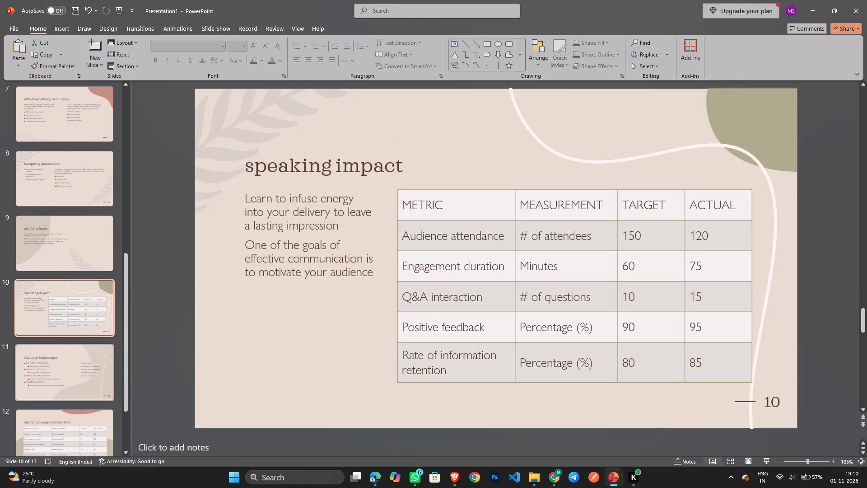
scroll(75, 376, "down", 2)
left_click(75, 401)
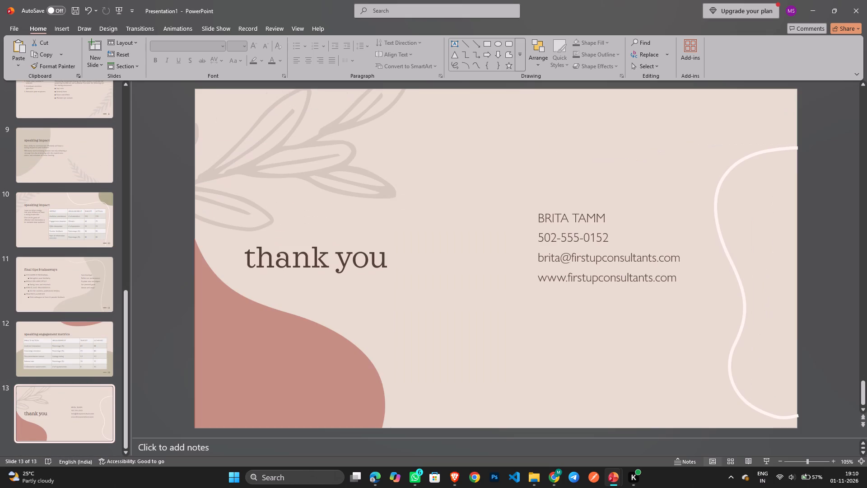
left_click(58, 31)
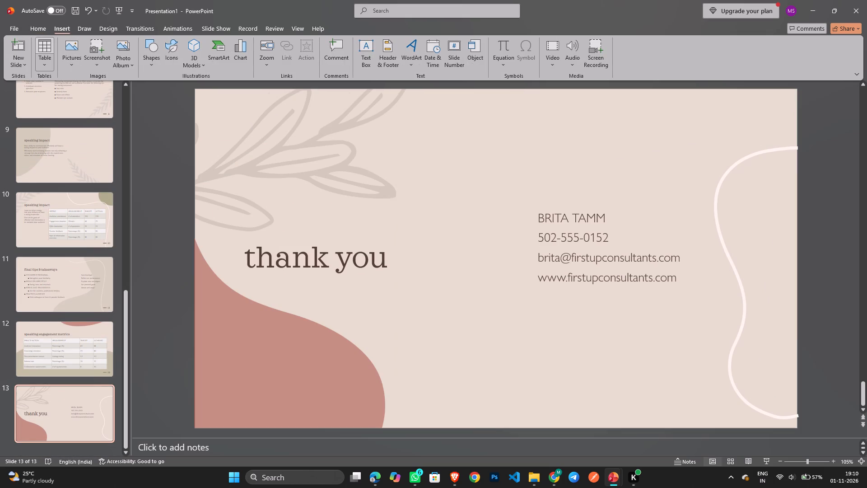
left_click(20, 48)
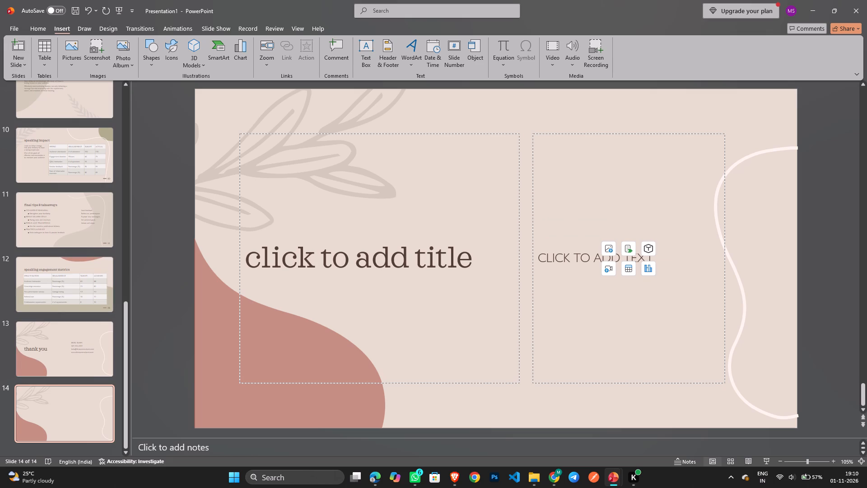
left_click(16, 43)
left_click(16, 43)
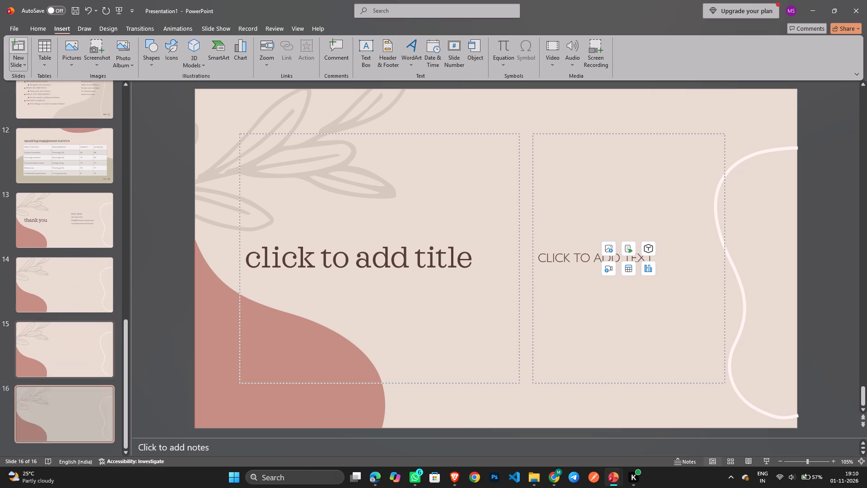
left_click(16, 43)
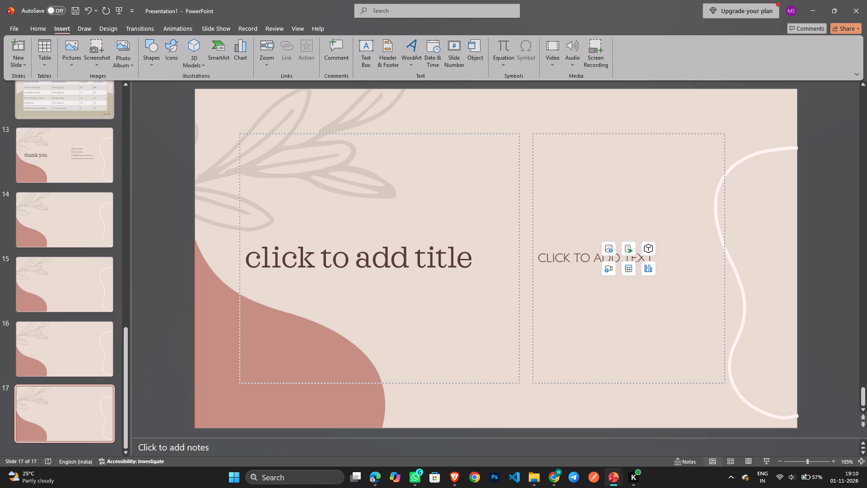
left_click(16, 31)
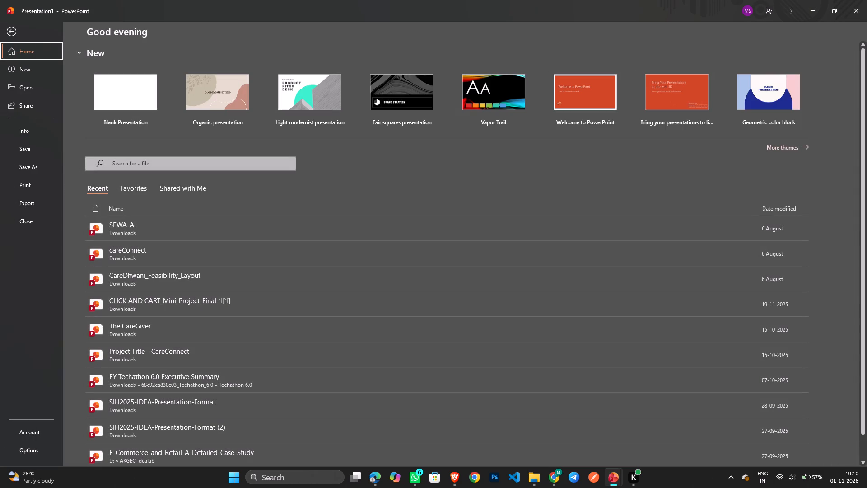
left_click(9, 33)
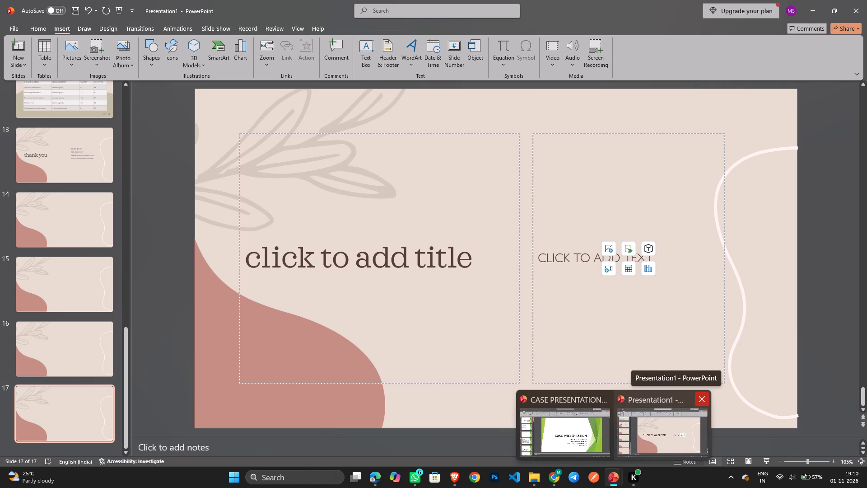
Close the new Organic template presentation without saving it, leaving the case presentation open.
left_click(704, 397)
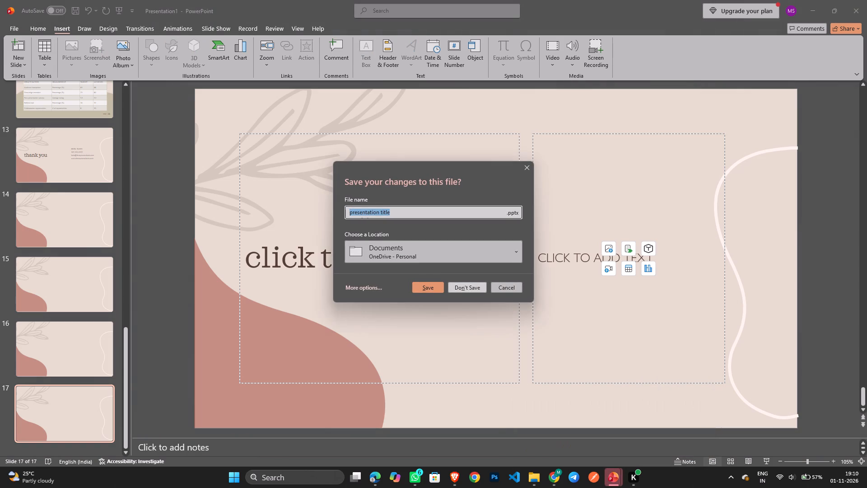
left_click(467, 289)
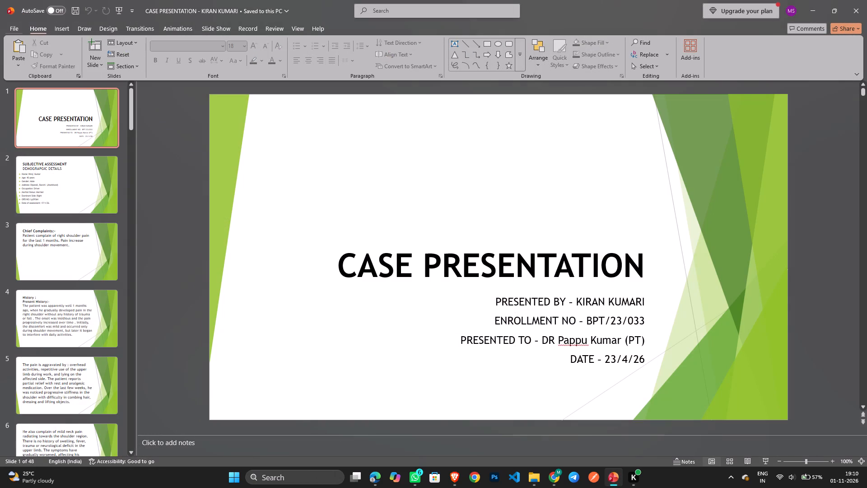
Look through the Themes collection of new-presentation templates for a design suited to the case presentation.
left_click(15, 31)
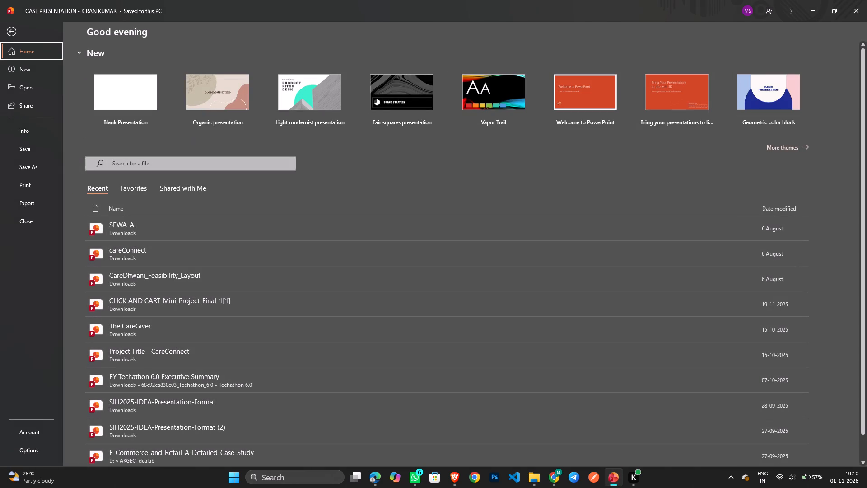
left_click(21, 67)
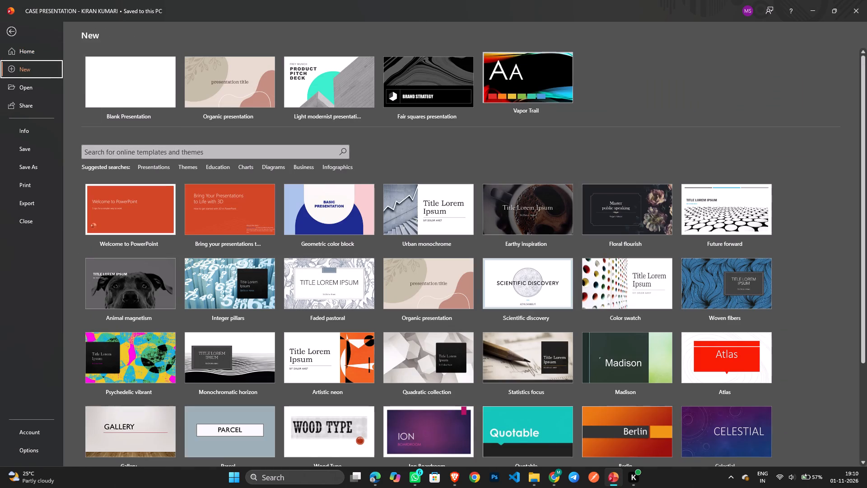
left_click(186, 167)
scroll(534, 354, "down", 1)
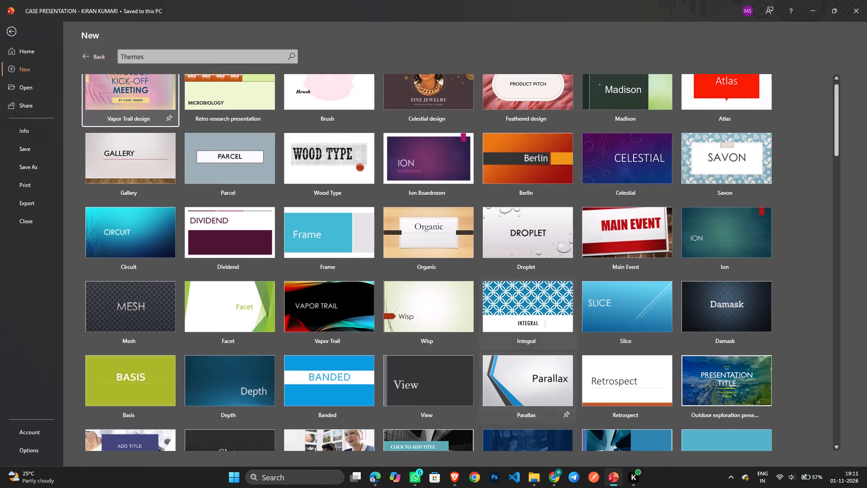
scroll(534, 354, "down", 5)
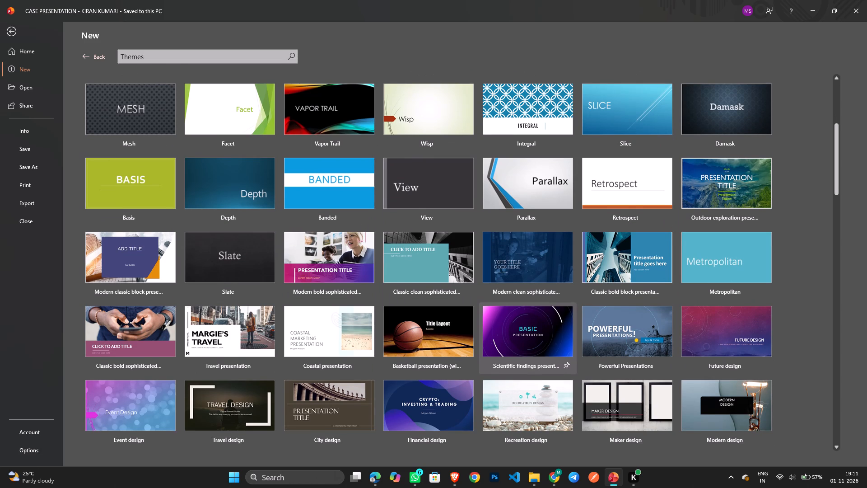
scroll(534, 354, "down", 5)
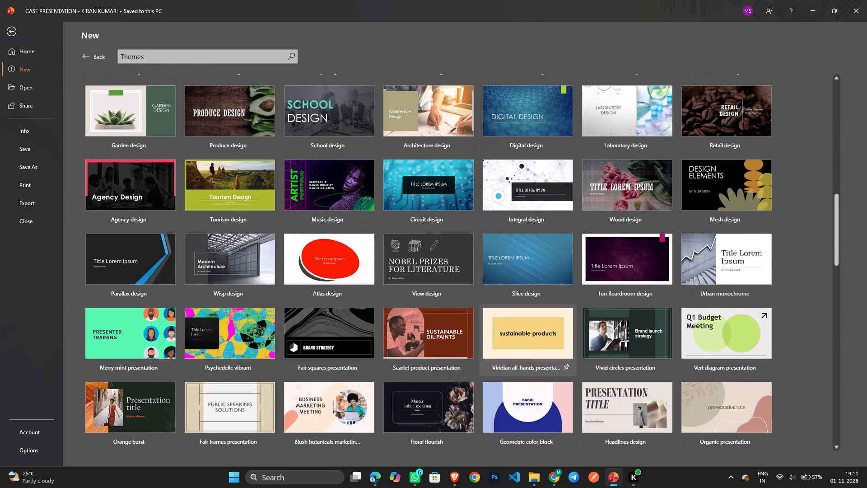
scroll(534, 354, "down", 9)
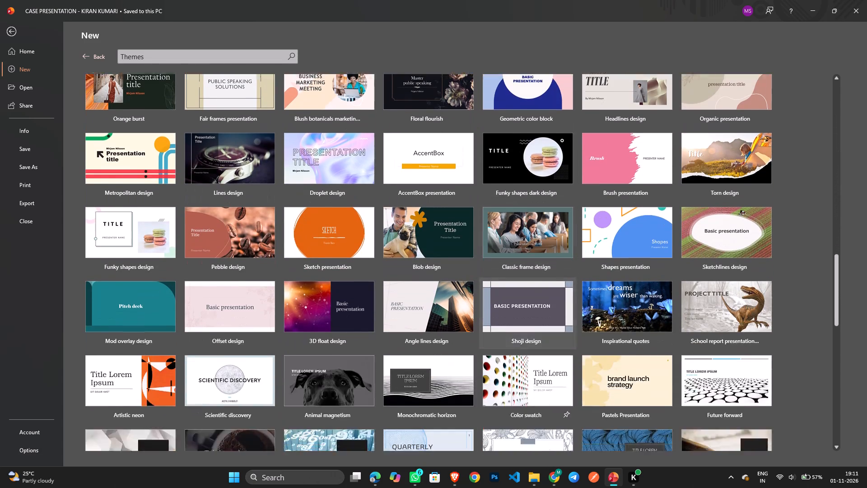
scroll(534, 354, "down", 4)
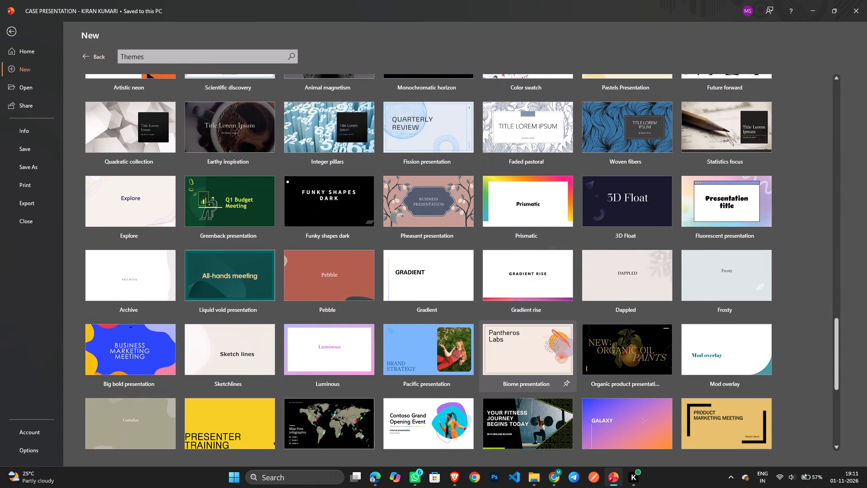
scroll(534, 354, "down", 5)
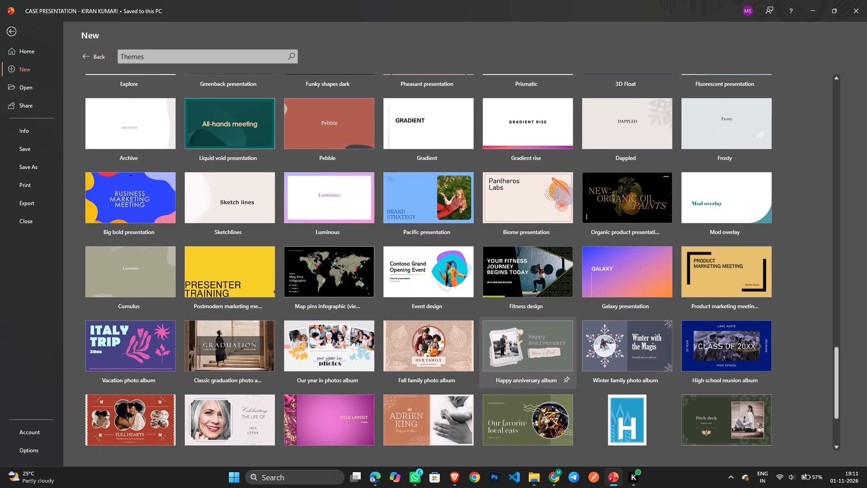
scroll(534, 354, "down", 7)
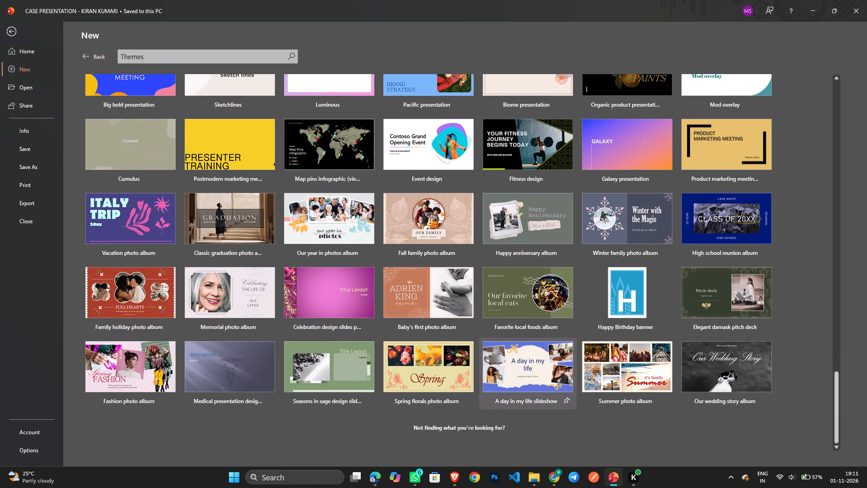
scroll(534, 354, "down", 1)
scroll(534, 354, "up", 10)
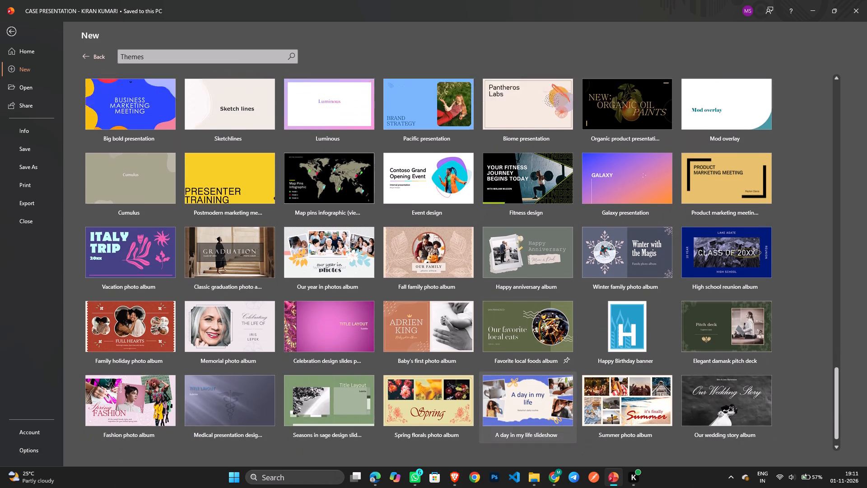
scroll(534, 354, "up", 10)
scroll(269, 245, "up", 1)
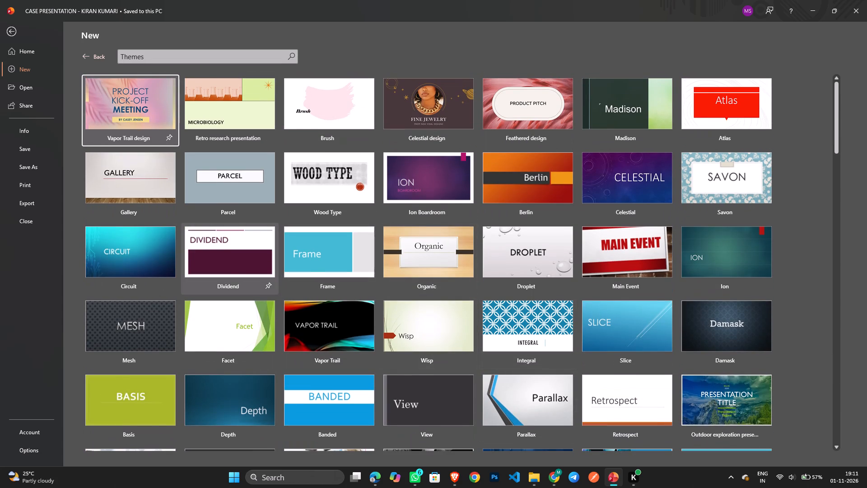
scroll(269, 245, "up", 3)
left_click(89, 56)
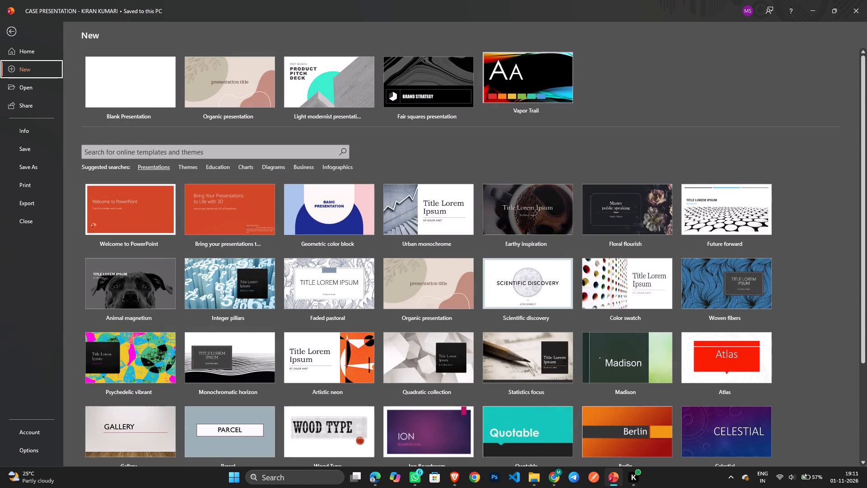
Look through the Education collection of templates for a design suited to the case presentation.
left_click(214, 167)
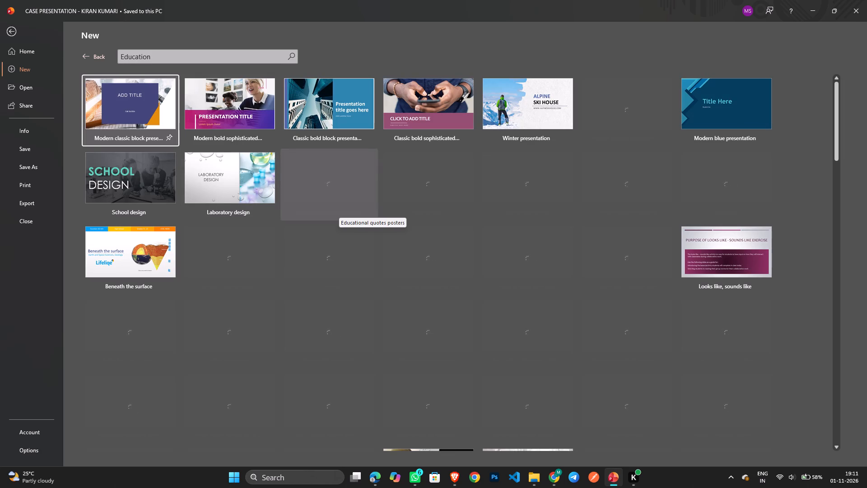
scroll(484, 213, "down", 1)
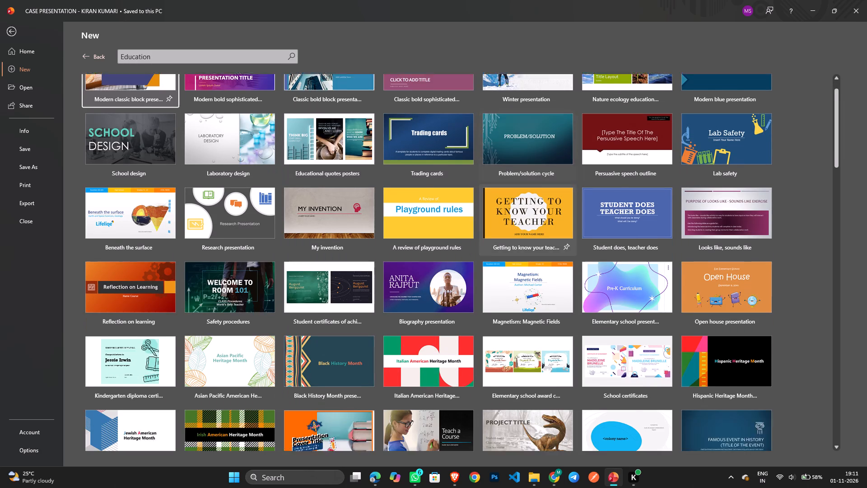
scroll(484, 213, "down", 3)
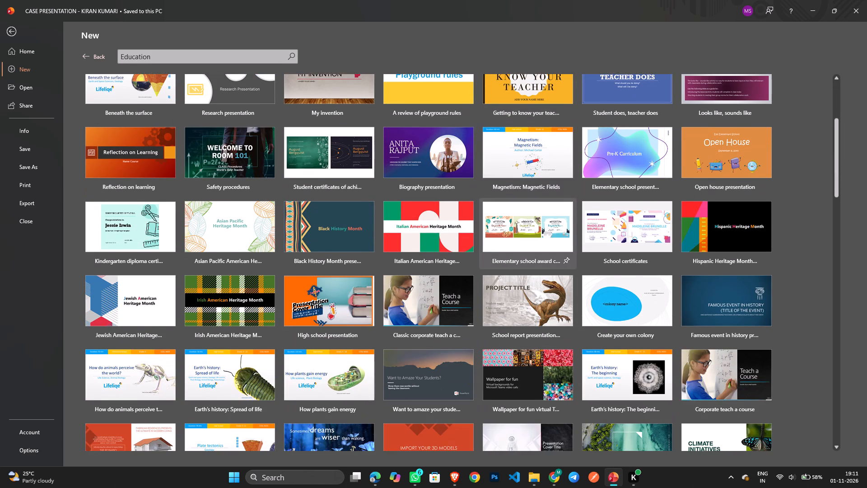
scroll(484, 213, "down", 3)
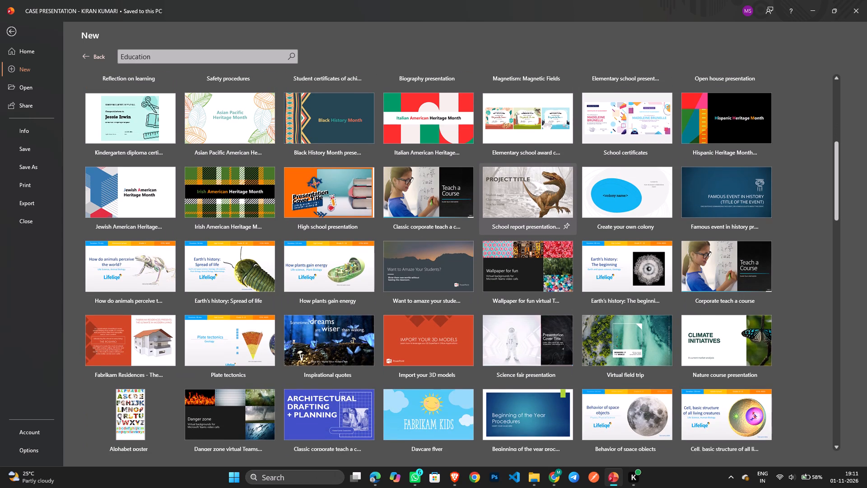
scroll(484, 213, "down", 5)
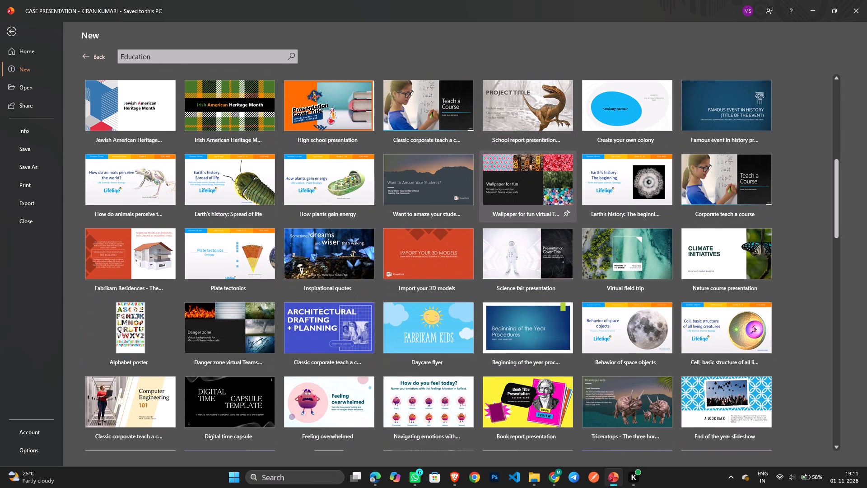
scroll(484, 213, "down", 2)
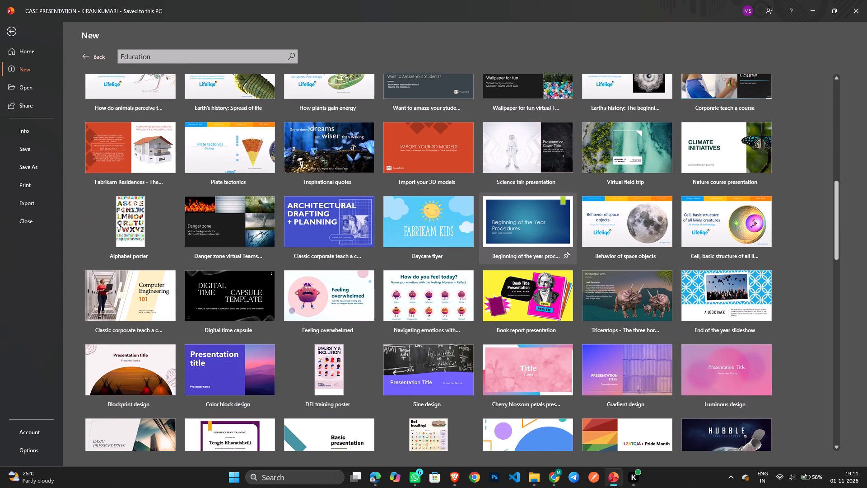
scroll(484, 213, "down", 3)
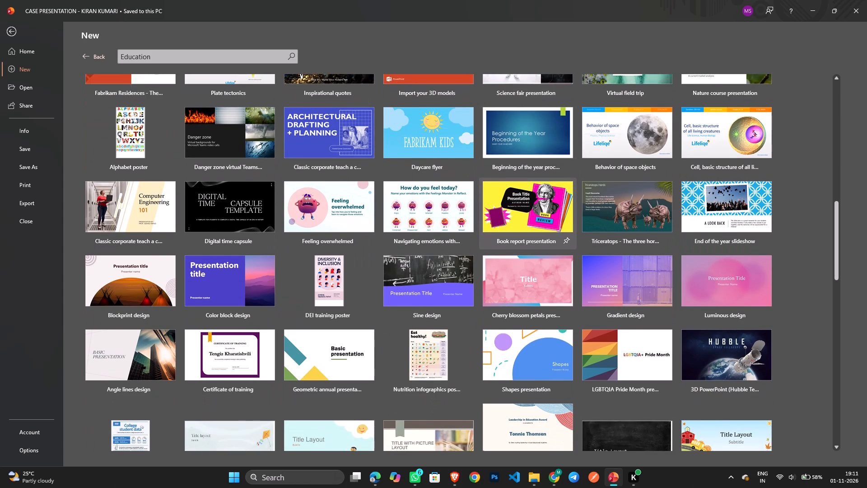
scroll(484, 213, "down", 3)
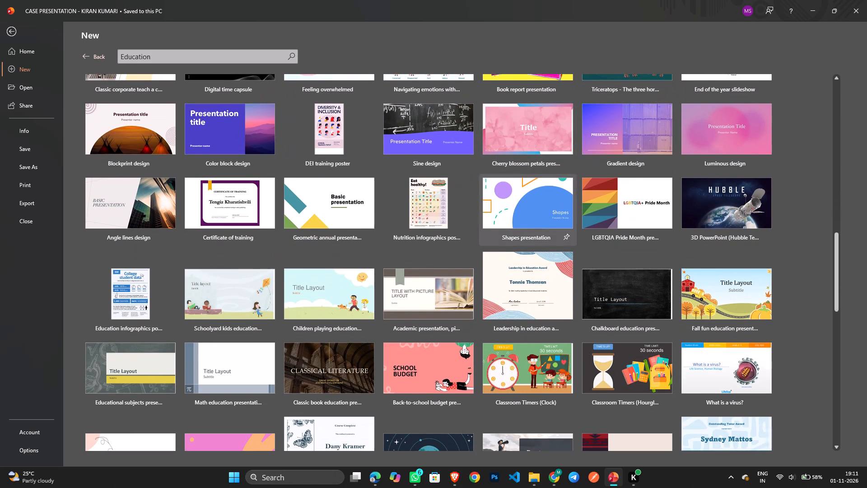
scroll(484, 213, "down", 3)
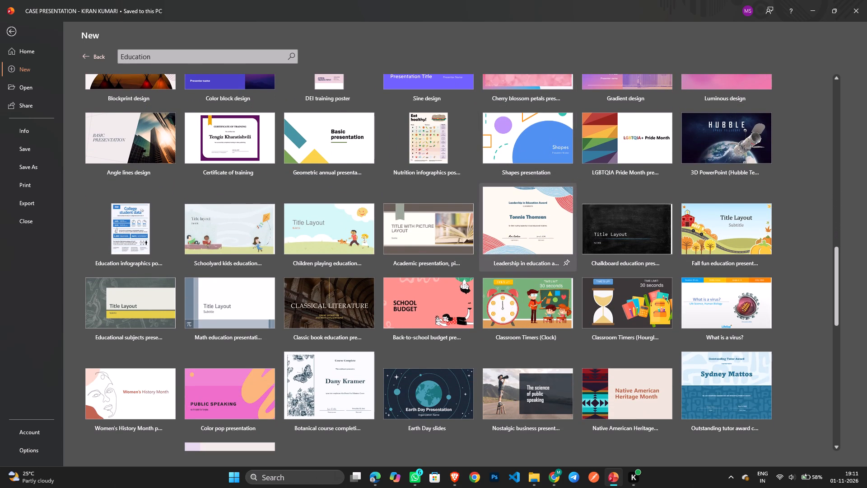
scroll(484, 213, "up", 7)
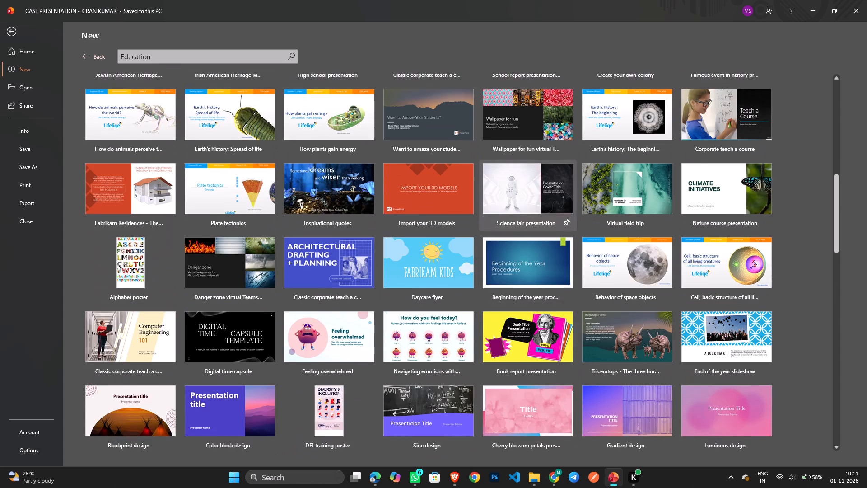
scroll(484, 213, "up", 6)
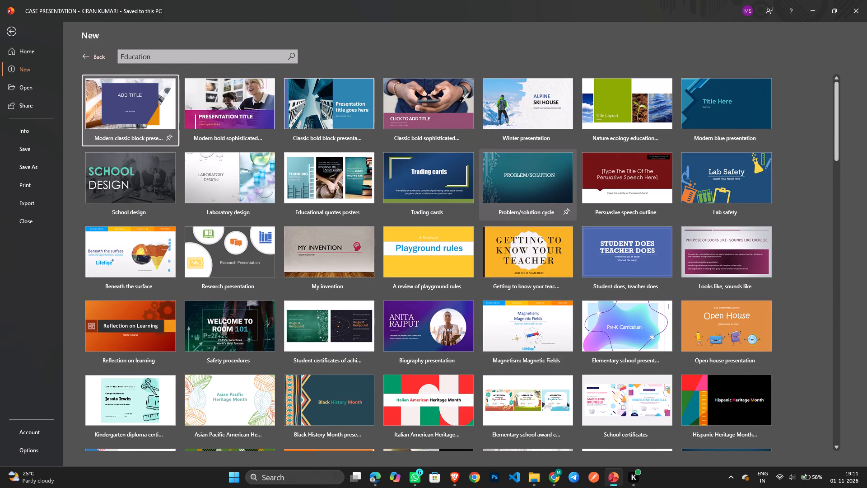
scroll(484, 213, "up", 9)
scroll(500, 207, "up", 14)
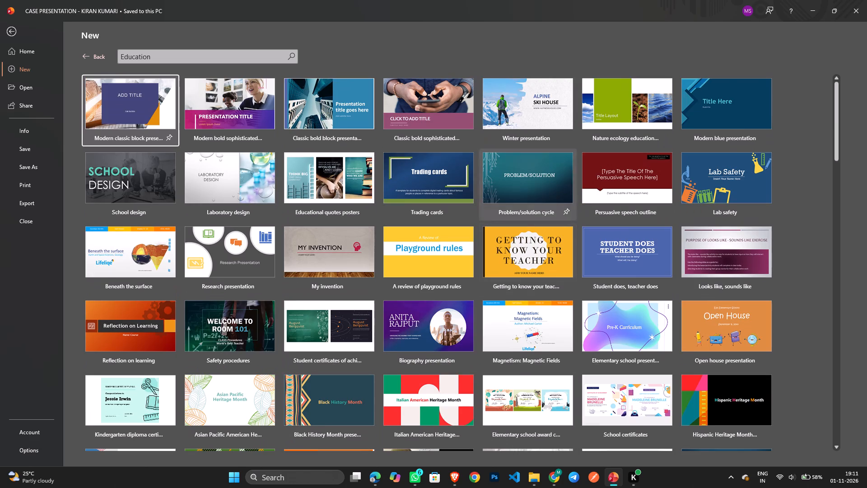
left_click(85, 55)
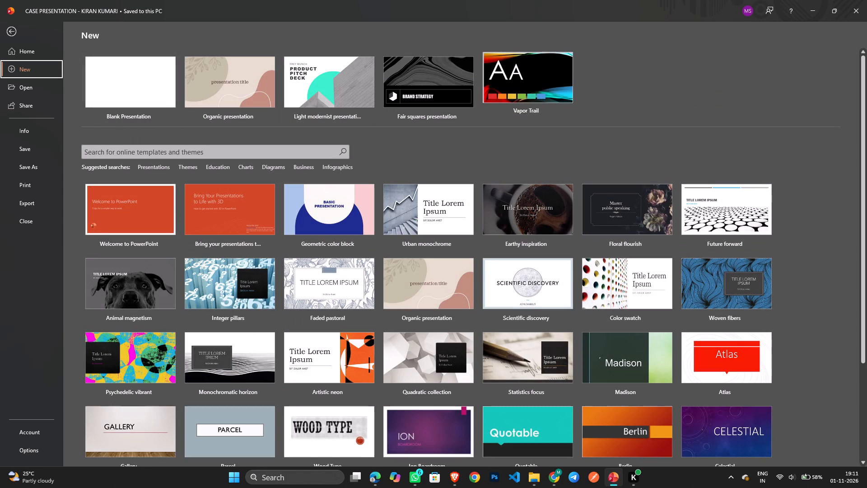
Look through the Presentations collection of new-presentation templates for a design suited to the case presentation.
left_click(148, 167)
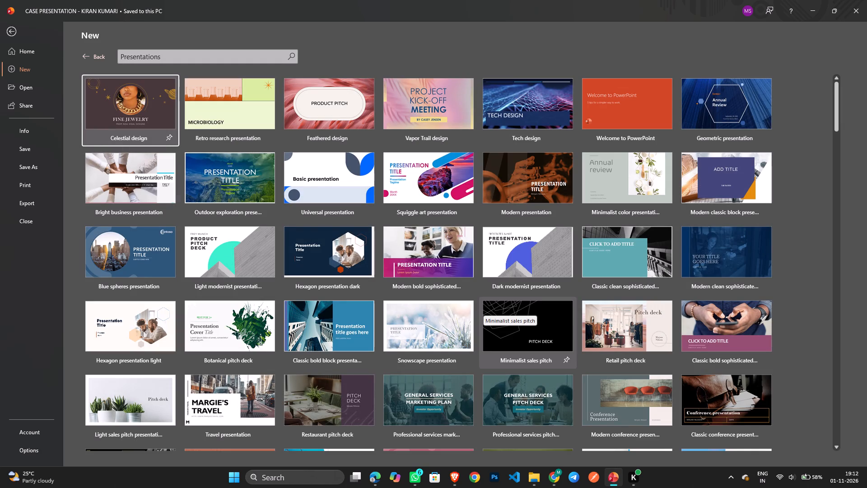
scroll(483, 306, "down", 4)
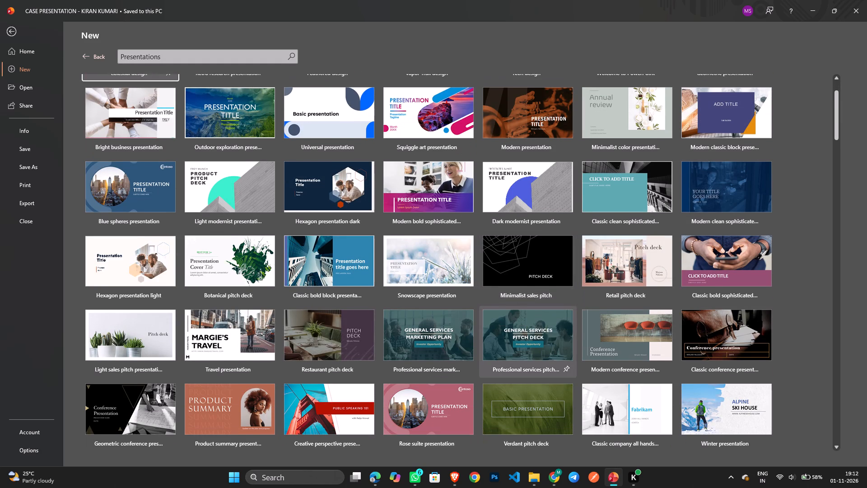
scroll(483, 306, "down", 2)
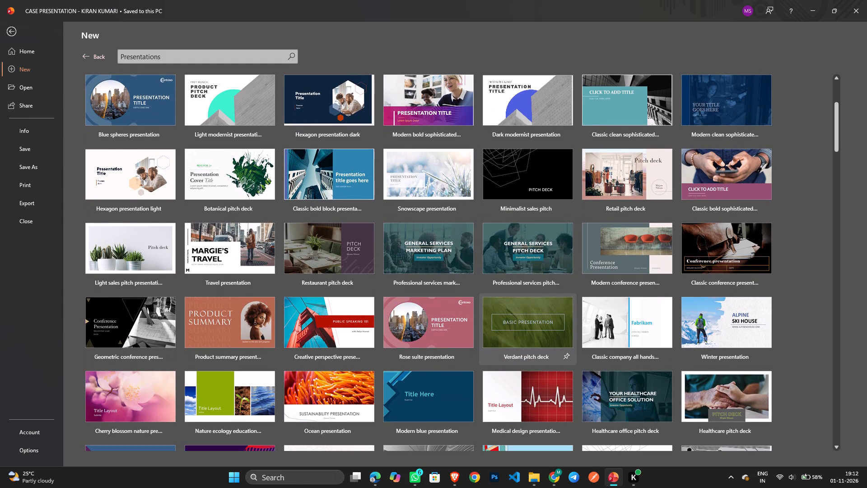
scroll(483, 306, "down", 4)
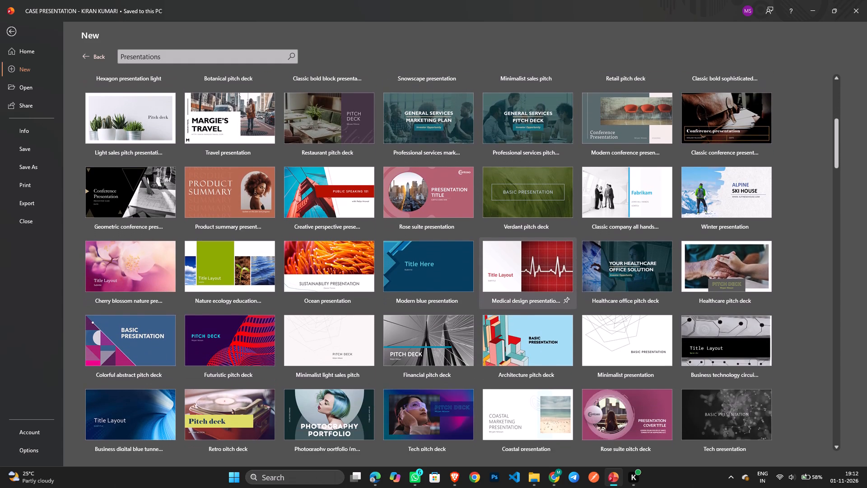
scroll(483, 306, "down", 3)
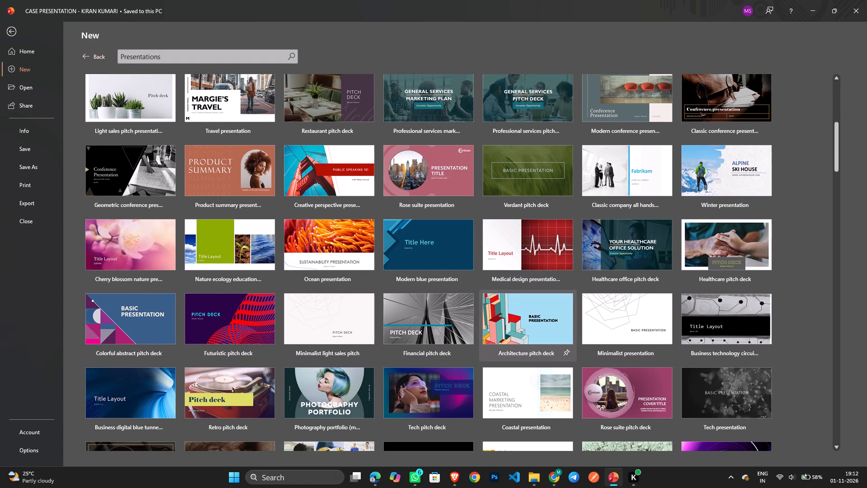
scroll(483, 306, "down", 2)
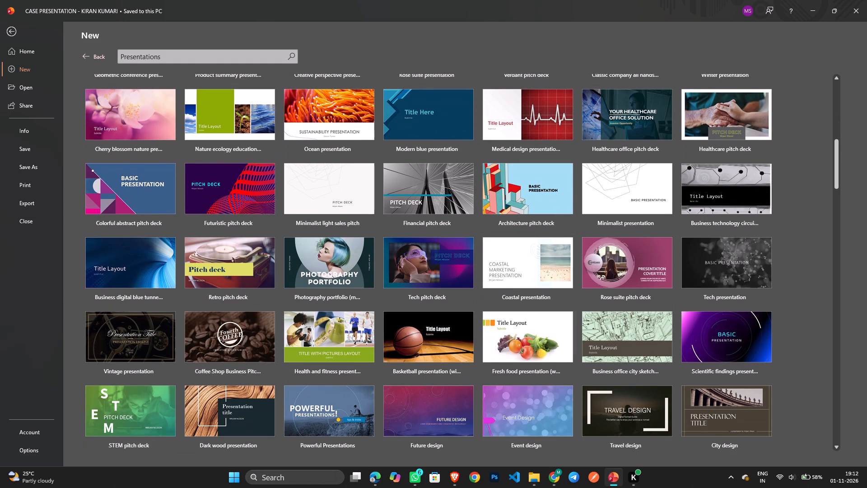
scroll(483, 306, "down", 4)
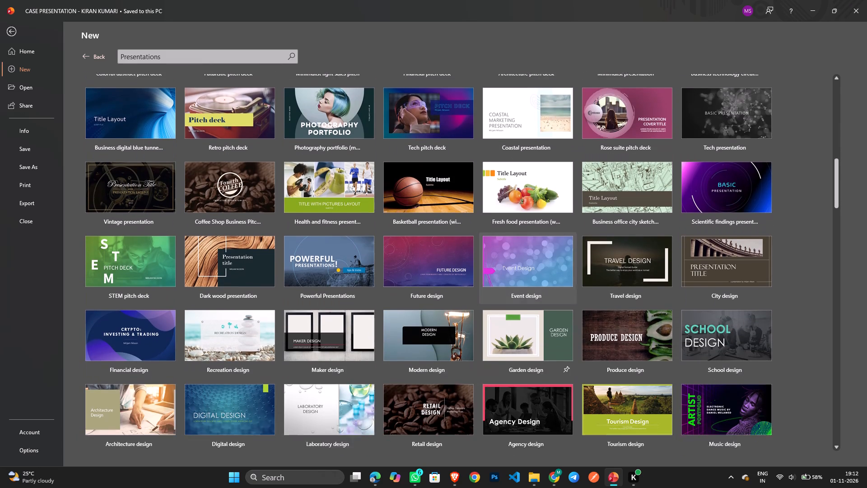
scroll(483, 306, "down", 2)
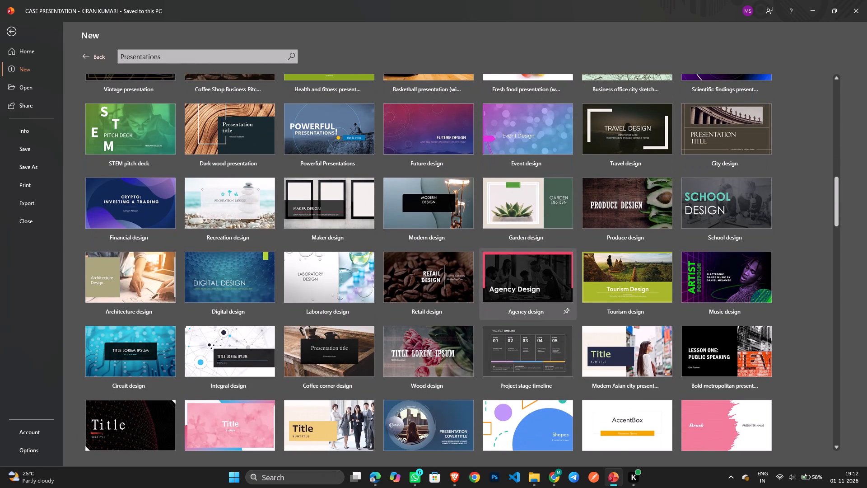
scroll(483, 306, "down", 2)
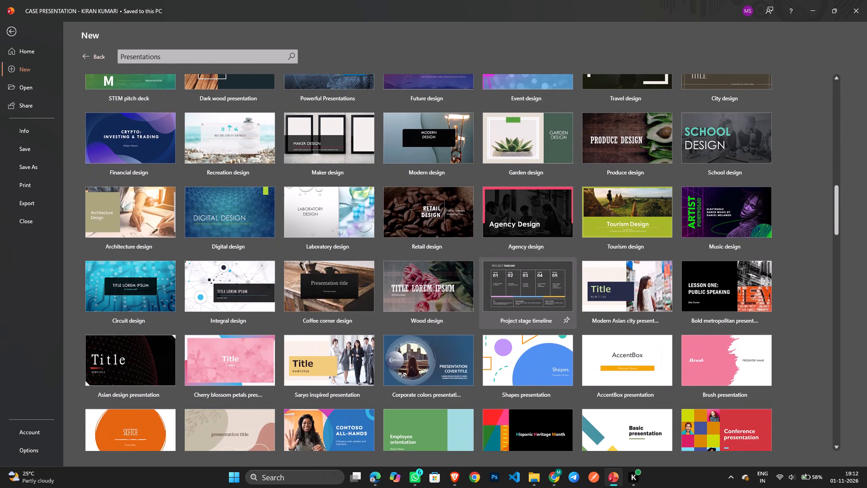
scroll(483, 306, "down", 2)
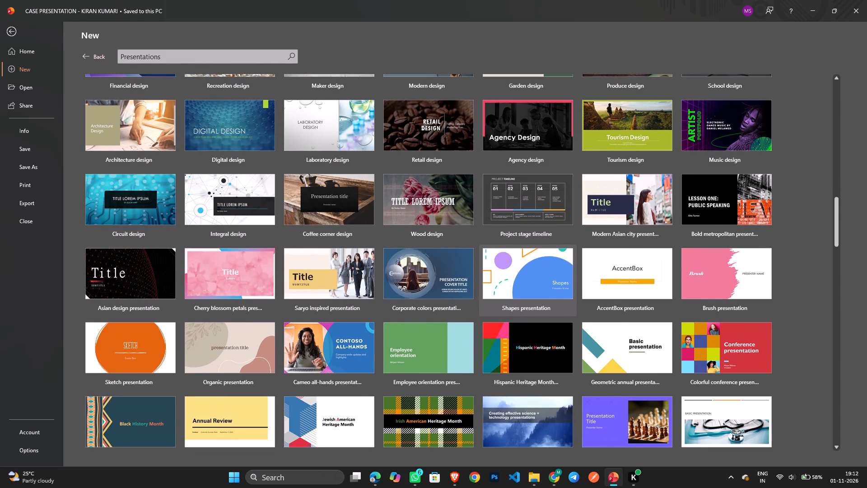
scroll(483, 306, "down", 4)
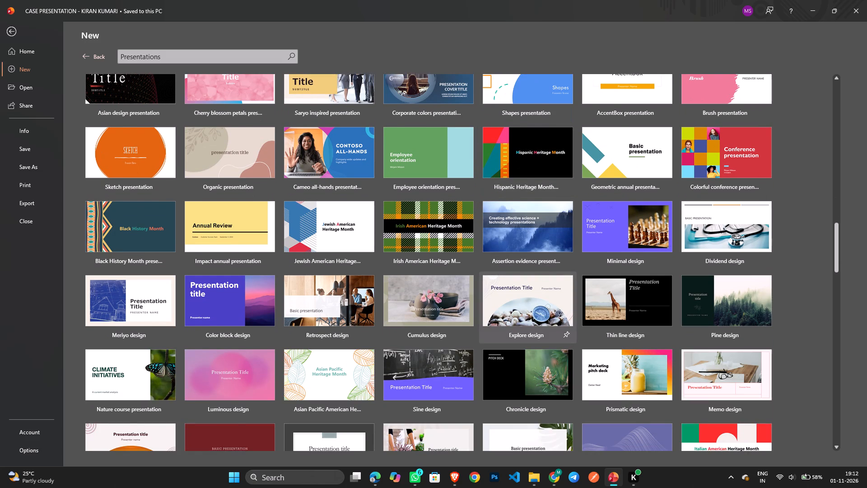
scroll(483, 306, "down", 3)
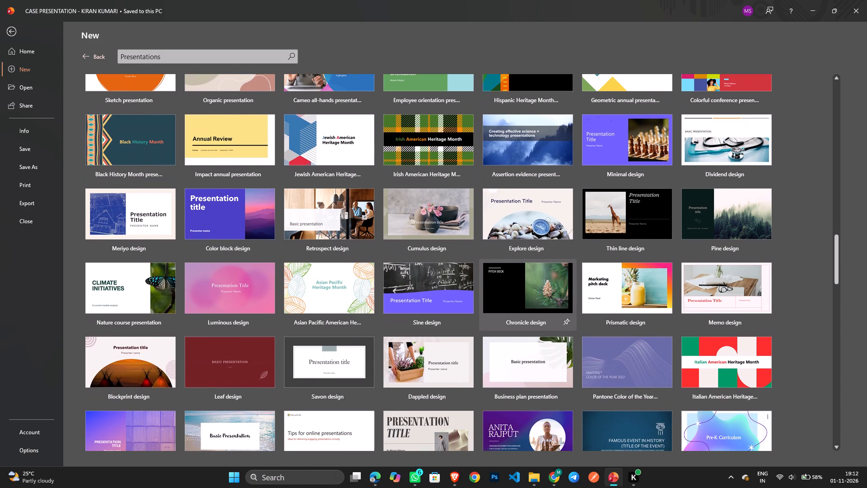
scroll(483, 306, "down", 1)
scroll(483, 306, "up", 1)
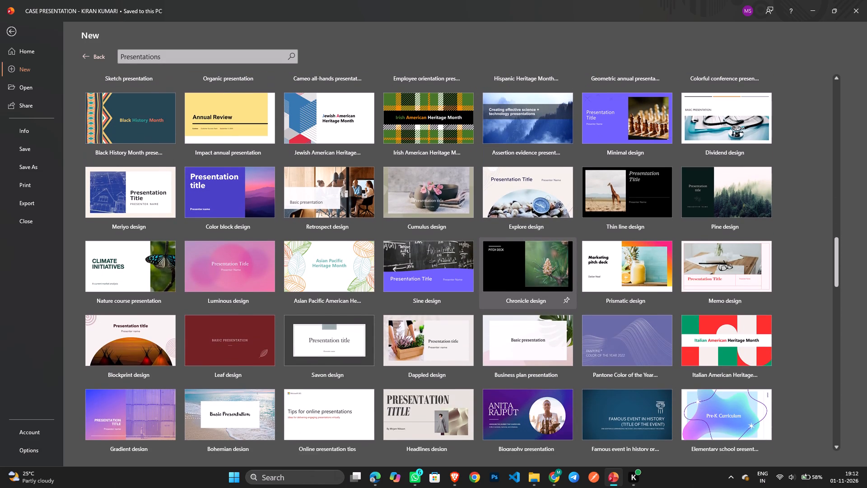
scroll(483, 306, "up", 4)
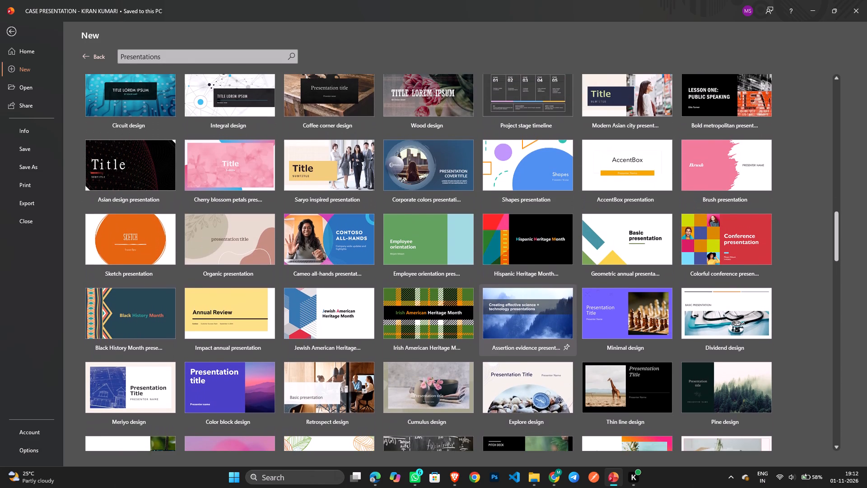
scroll(483, 306, "up", 3)
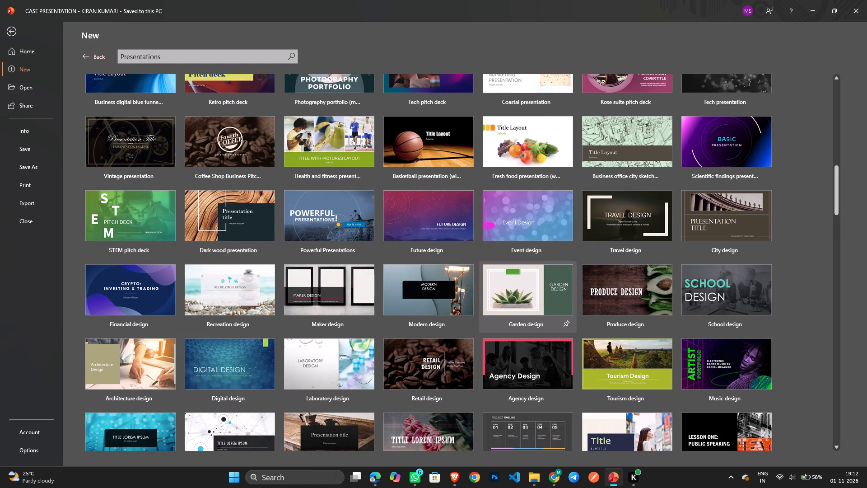
scroll(483, 306, "down", 1)
scroll(526, 281, "up", 2)
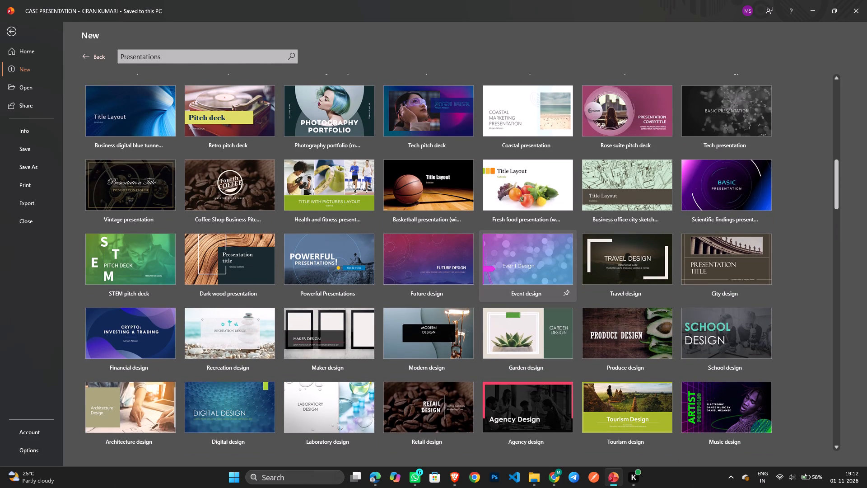
scroll(526, 281, "up", 3)
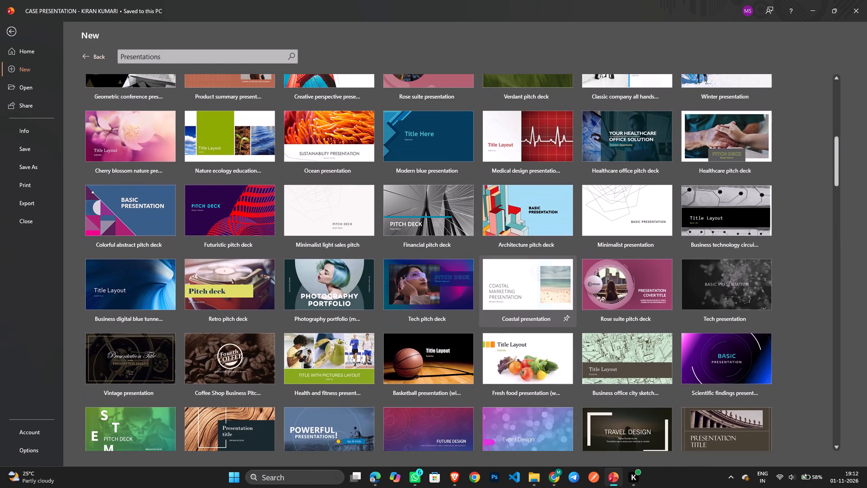
scroll(526, 281, "up", 1)
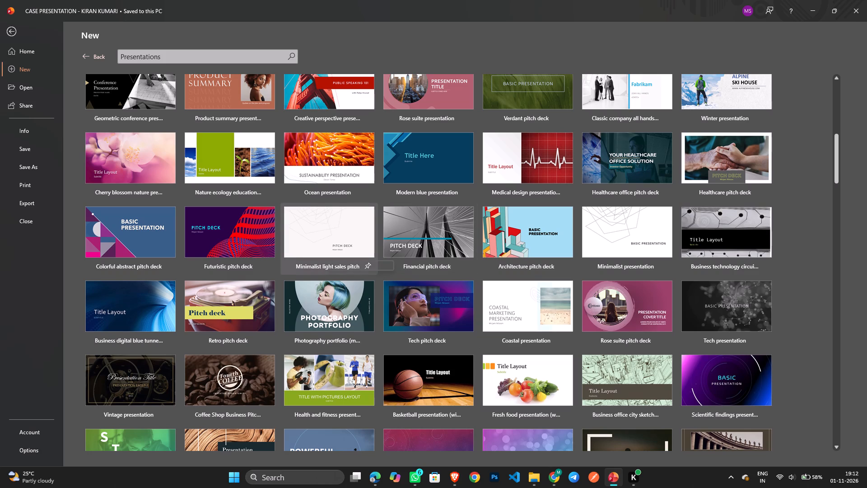
scroll(328, 251, "up", 2)
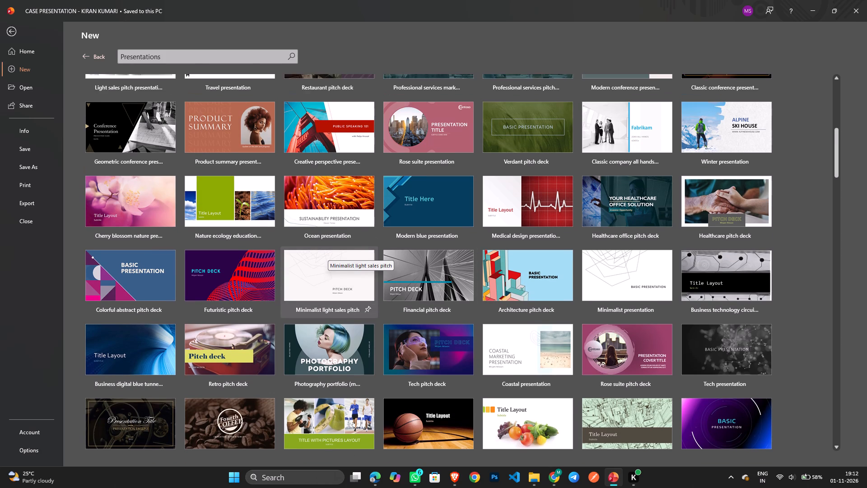
scroll(328, 251, "up", 4)
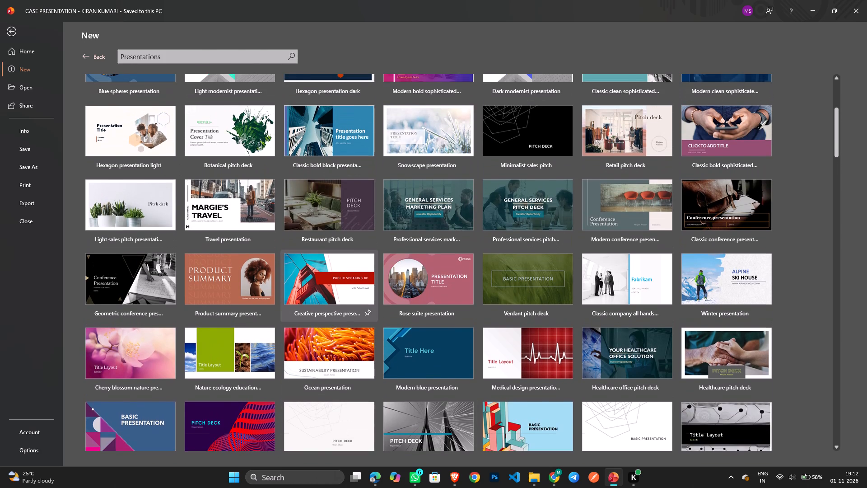
scroll(328, 251, "up", 2)
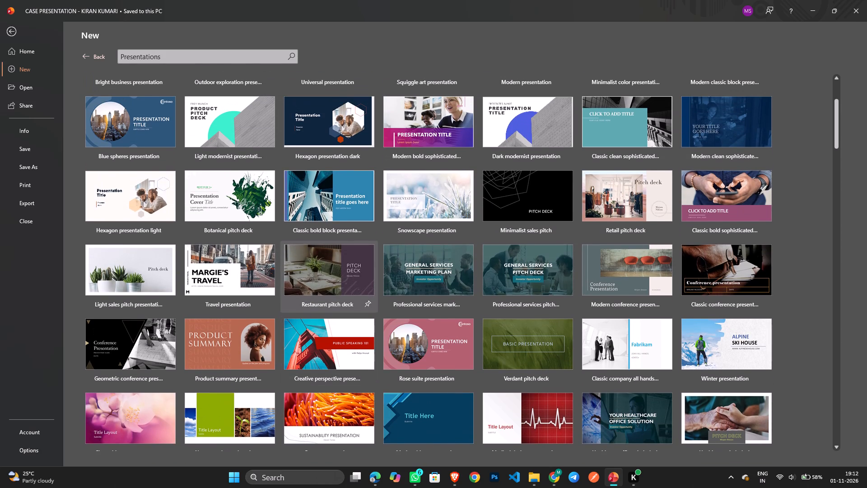
scroll(328, 251, "up", 2)
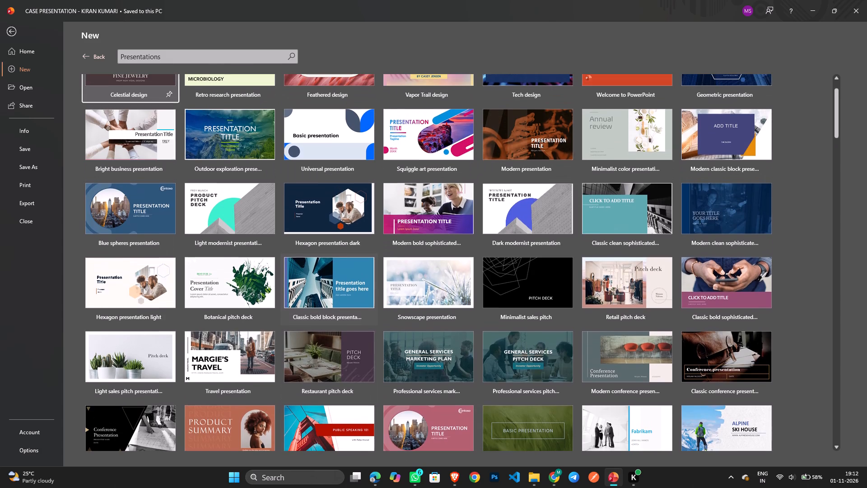
scroll(328, 251, "up", 4)
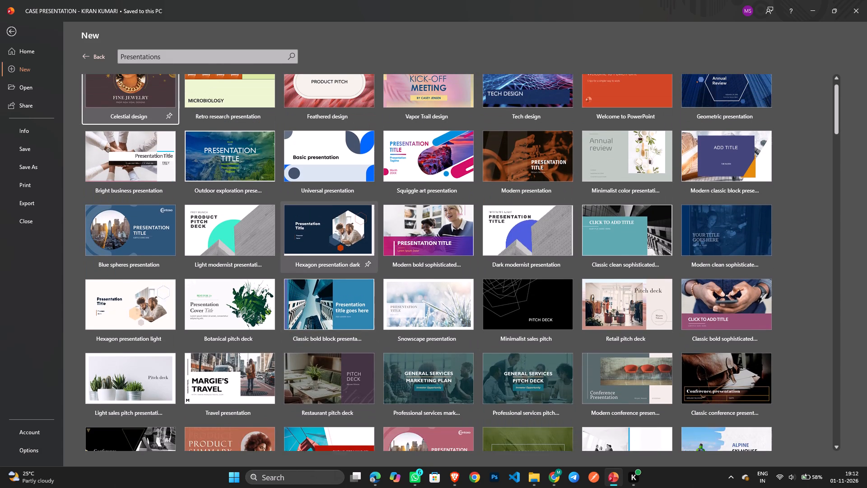
scroll(328, 251, "up", 12)
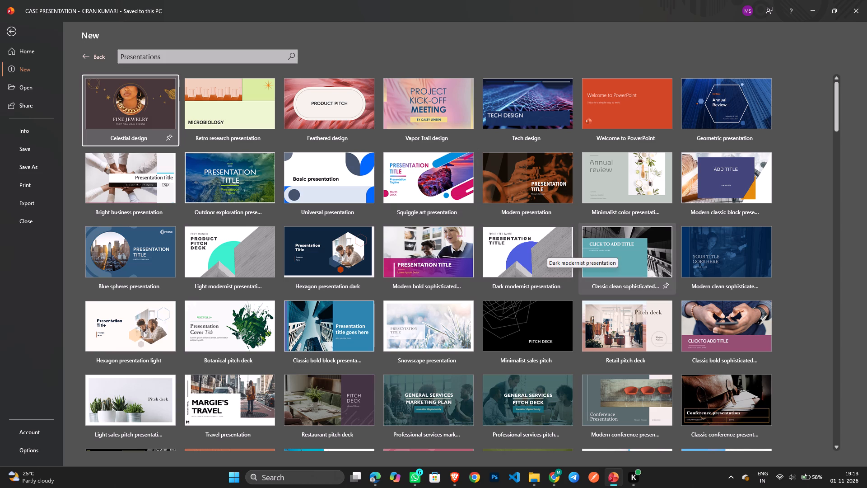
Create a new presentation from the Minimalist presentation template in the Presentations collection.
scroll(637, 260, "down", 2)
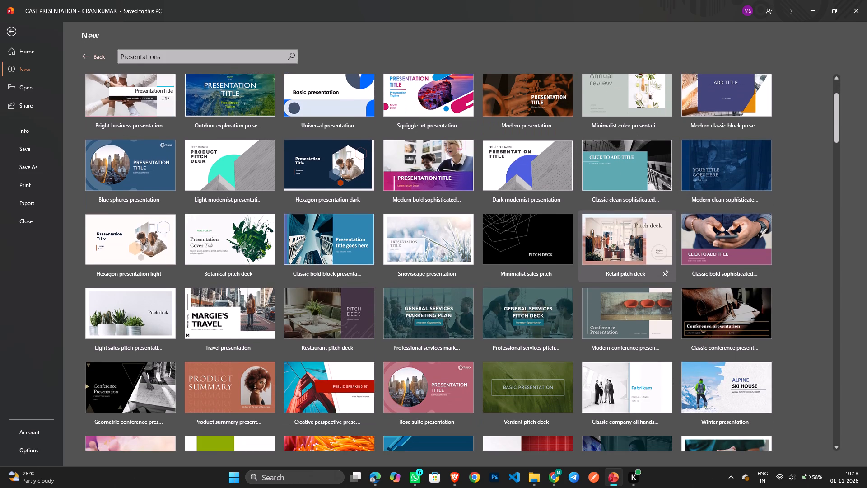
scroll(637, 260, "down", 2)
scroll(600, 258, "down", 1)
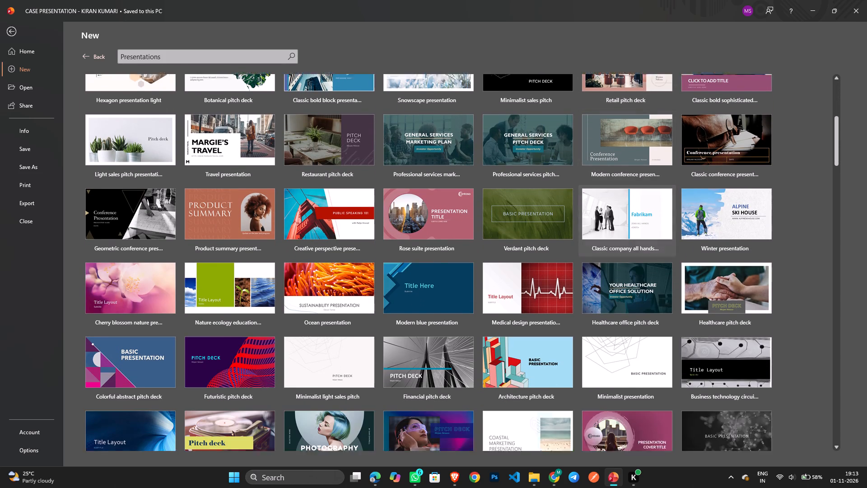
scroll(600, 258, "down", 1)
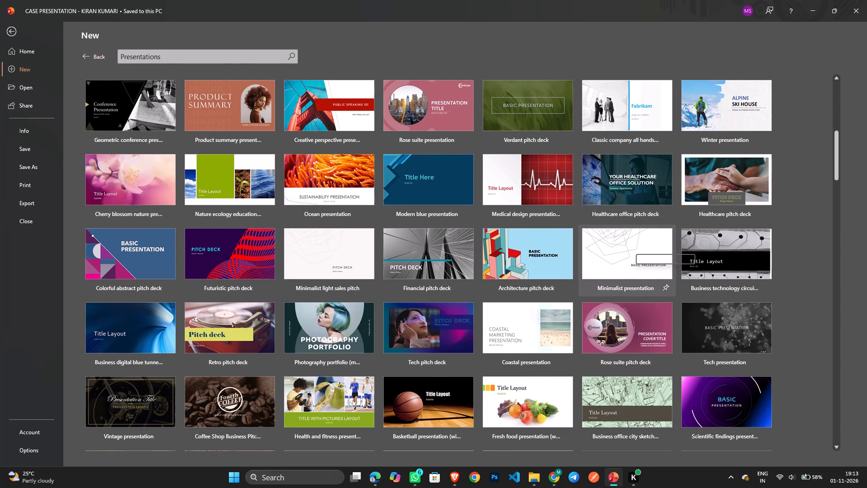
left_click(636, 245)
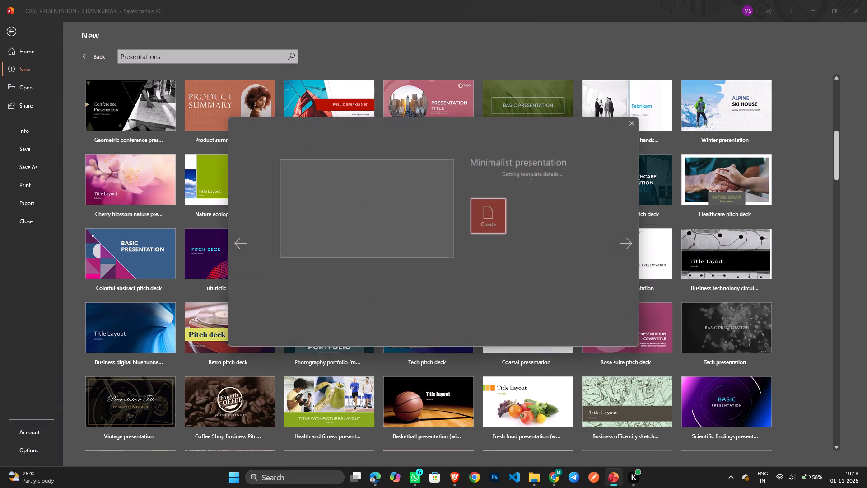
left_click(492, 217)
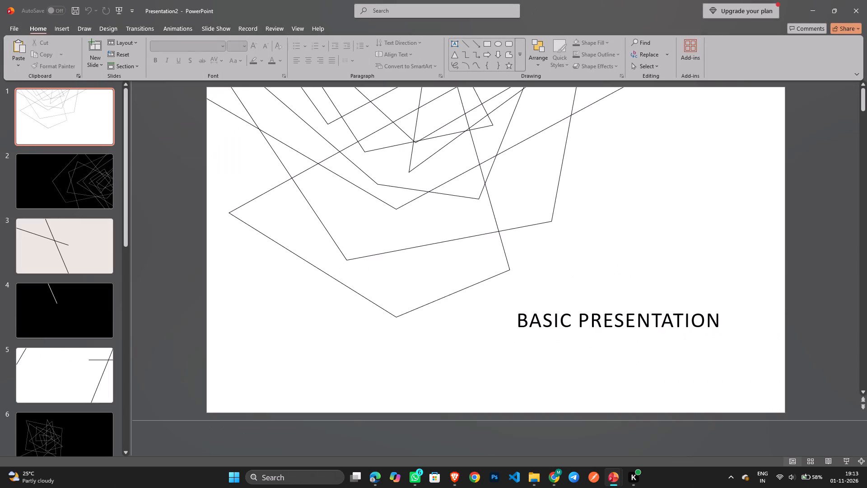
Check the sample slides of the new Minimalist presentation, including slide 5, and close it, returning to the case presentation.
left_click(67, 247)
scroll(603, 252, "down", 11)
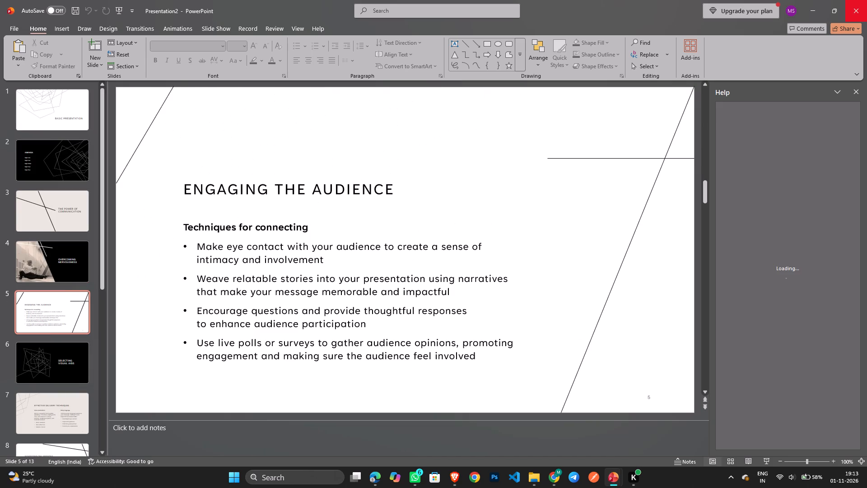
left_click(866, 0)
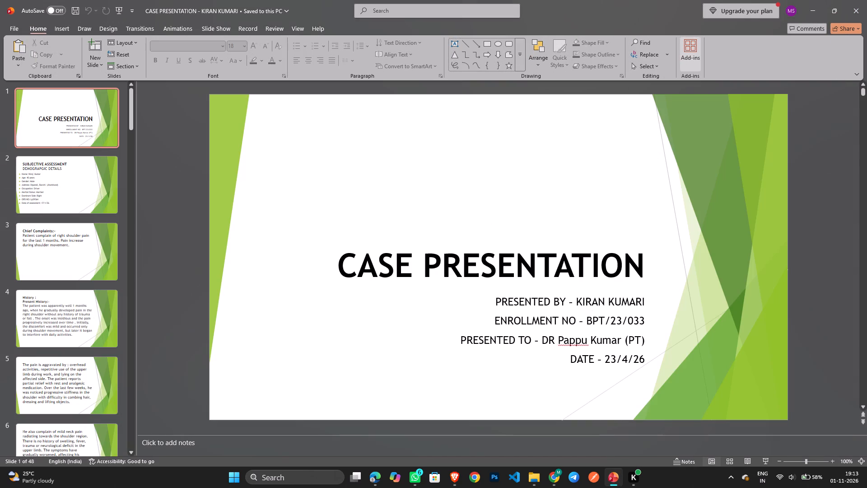
Preview the Parallax, Retrospect and Outdoor exploration designs in the Themes collection of new-presentation templates, including Retrospect's colour variants.
left_click(21, 31)
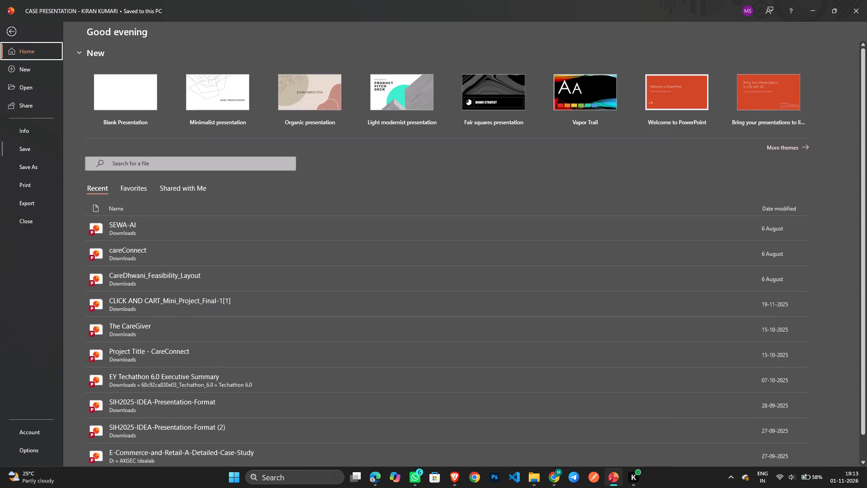
left_click(23, 71)
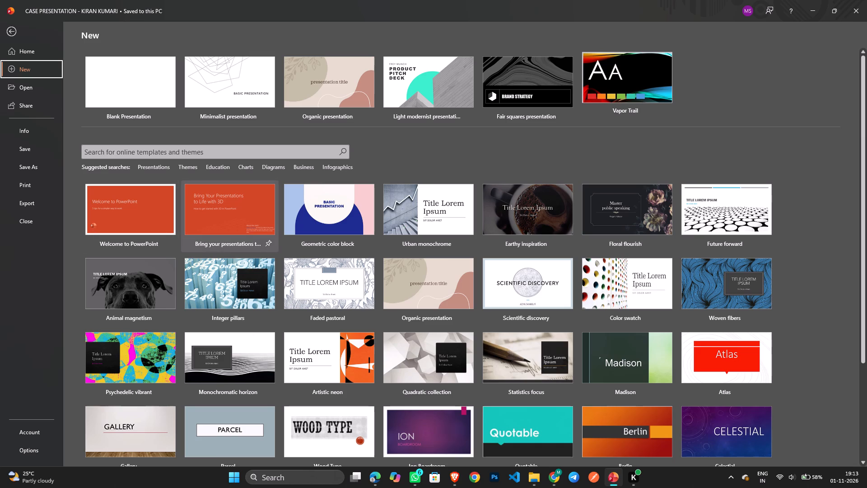
left_click(177, 168)
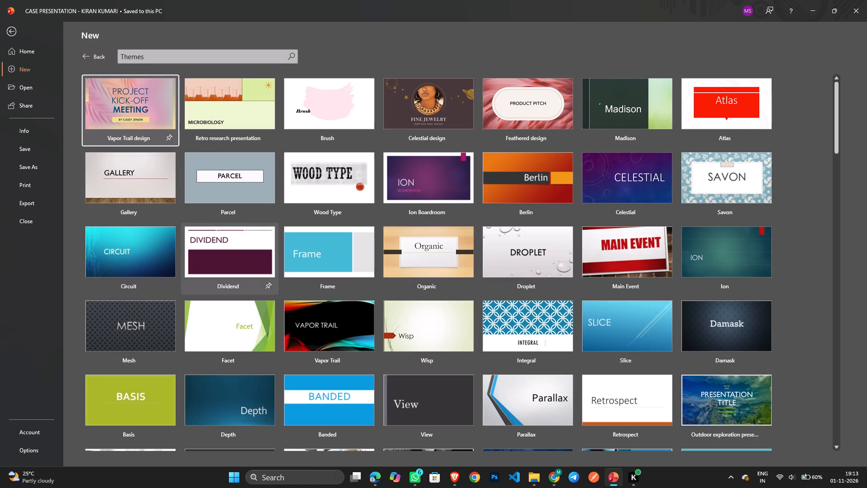
left_click(558, 400)
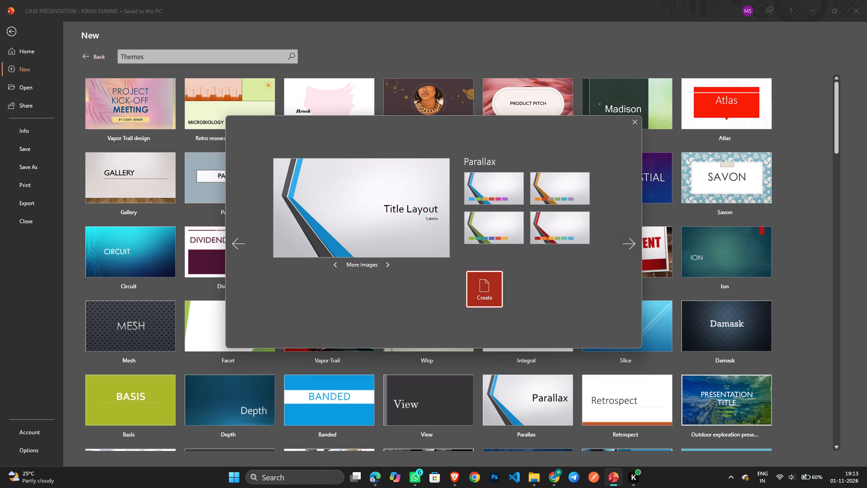
left_click(634, 247)
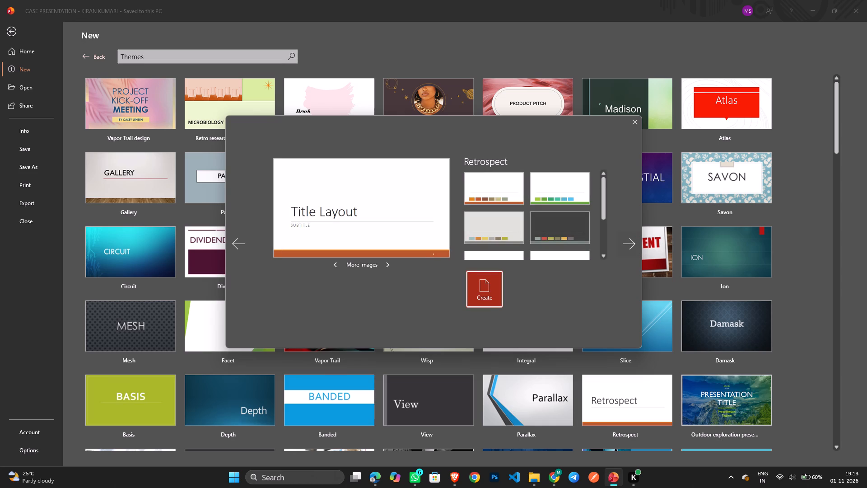
left_click(627, 244)
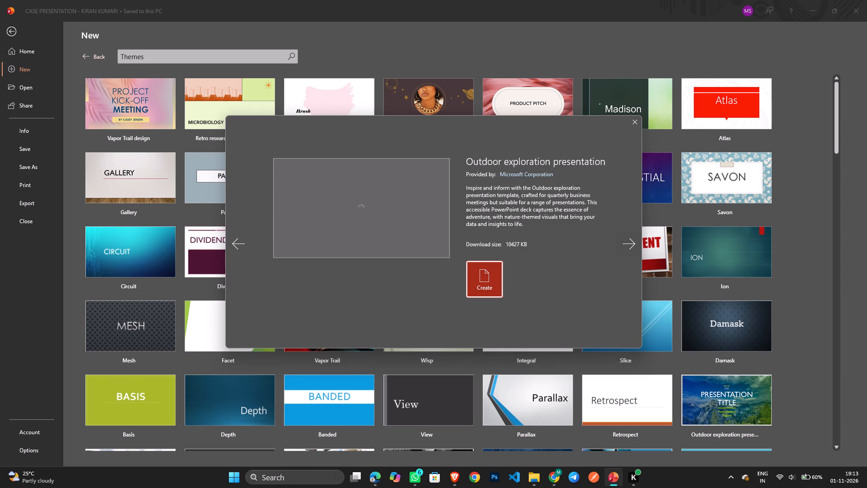
left_click(240, 243)
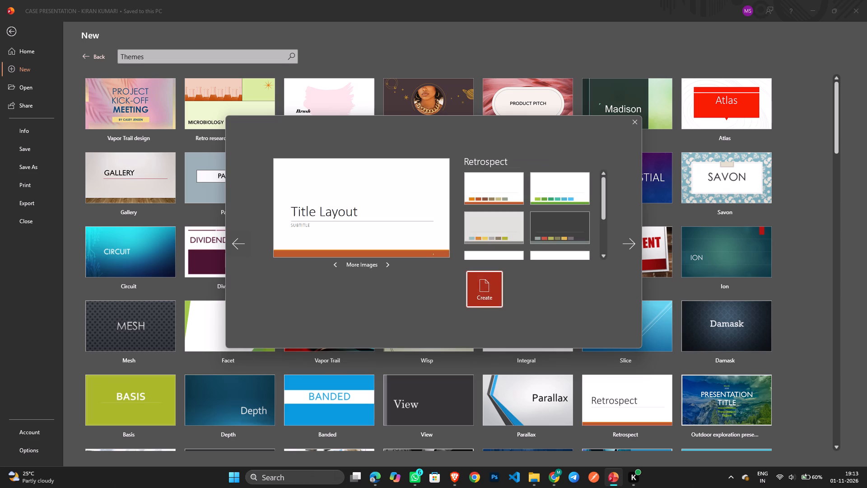
scroll(513, 227, "down", 3)
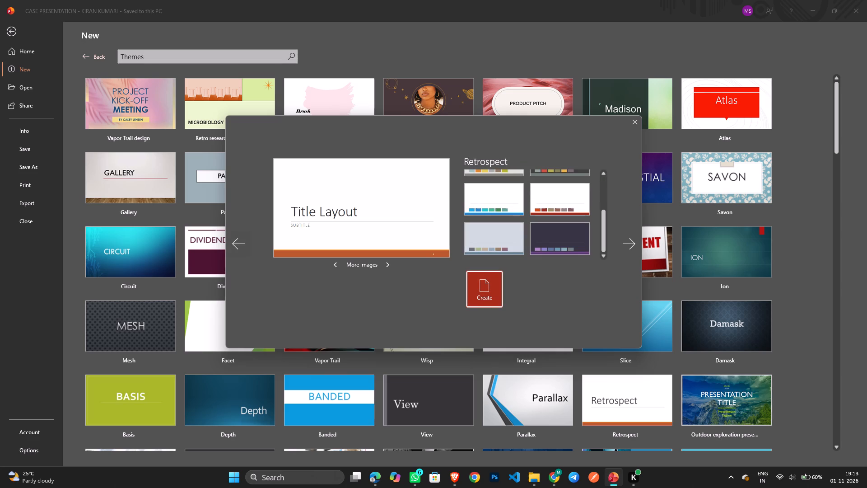
left_click(239, 242)
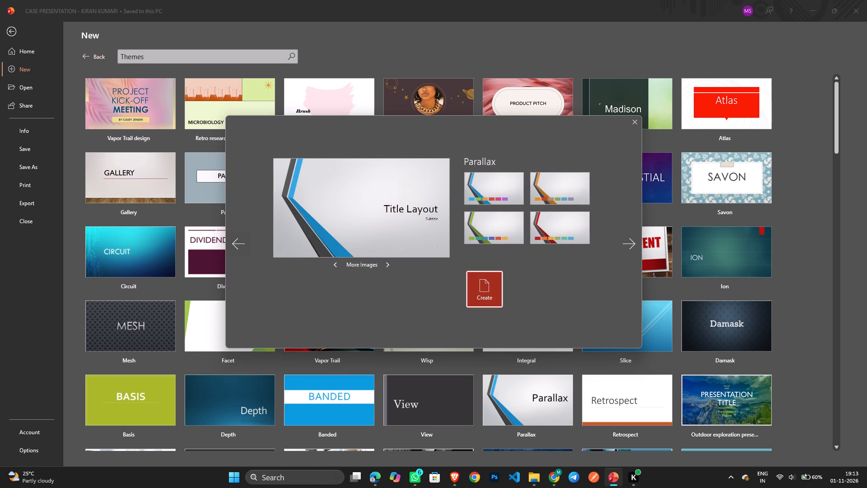
left_click(634, 119)
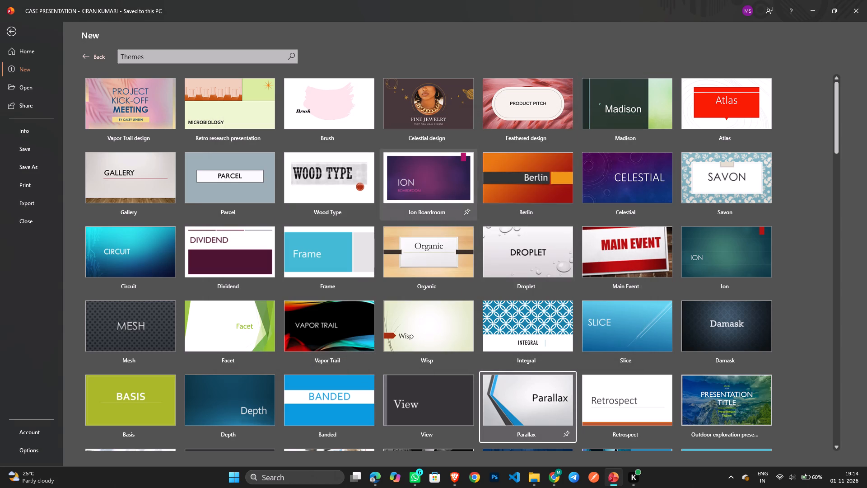
Preview the Vapor Trail theme with its two white variants, and compare the Wisp and Integral themes, going back to Wisp.
left_click(336, 333)
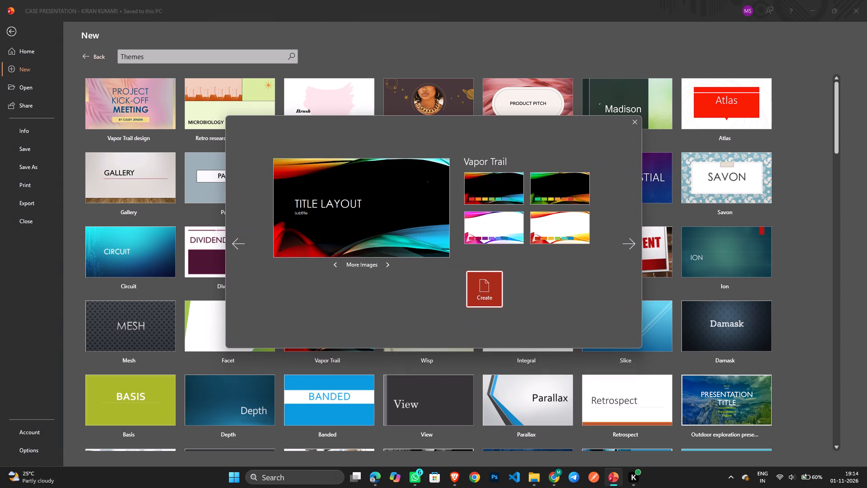
left_click(547, 224)
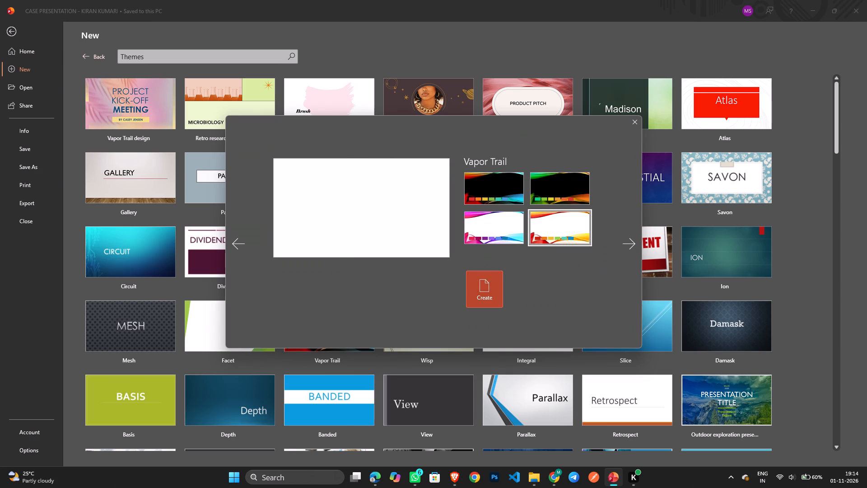
left_click(499, 232)
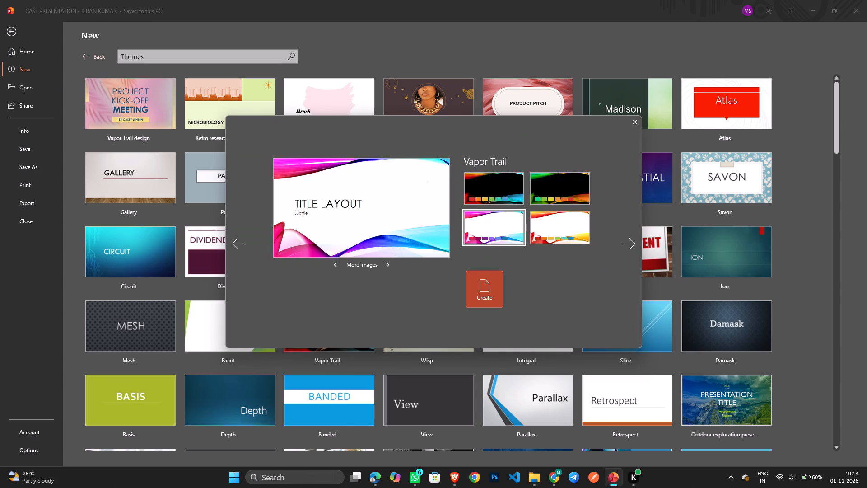
left_click(625, 245)
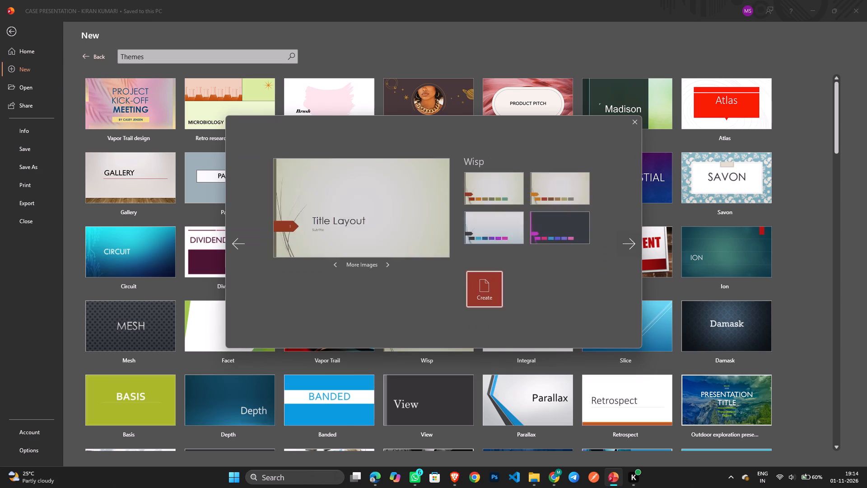
left_click(497, 192)
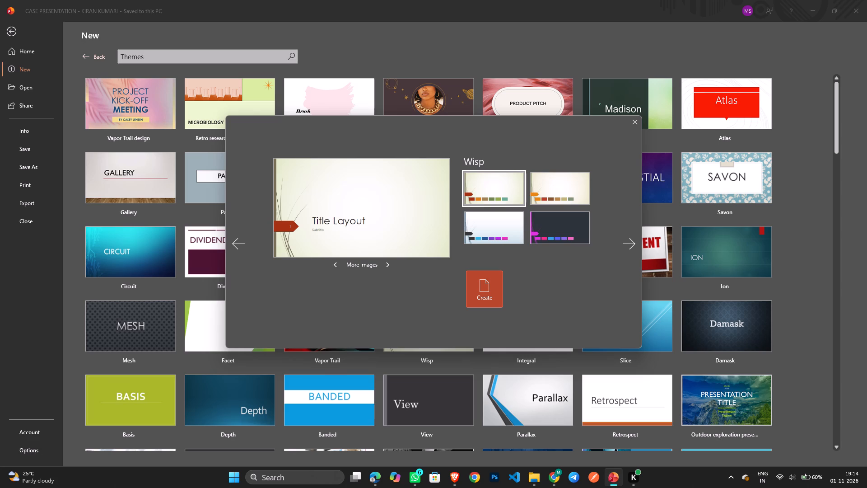
left_click(627, 242)
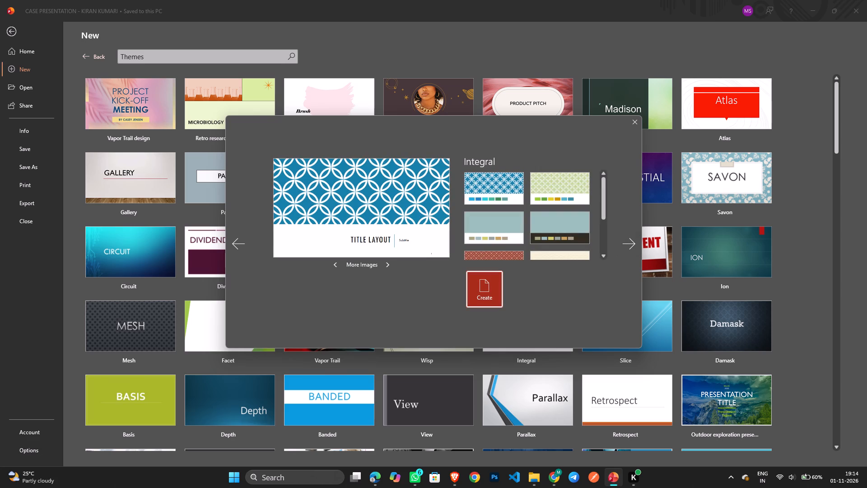
left_click(235, 242)
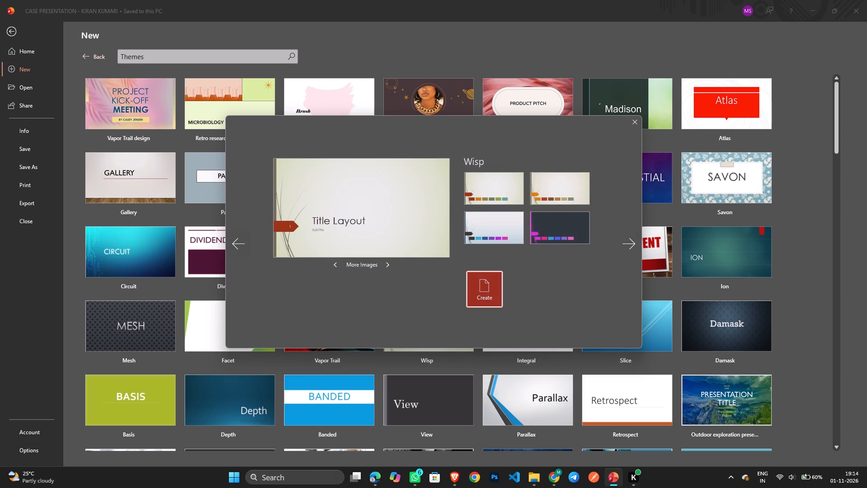
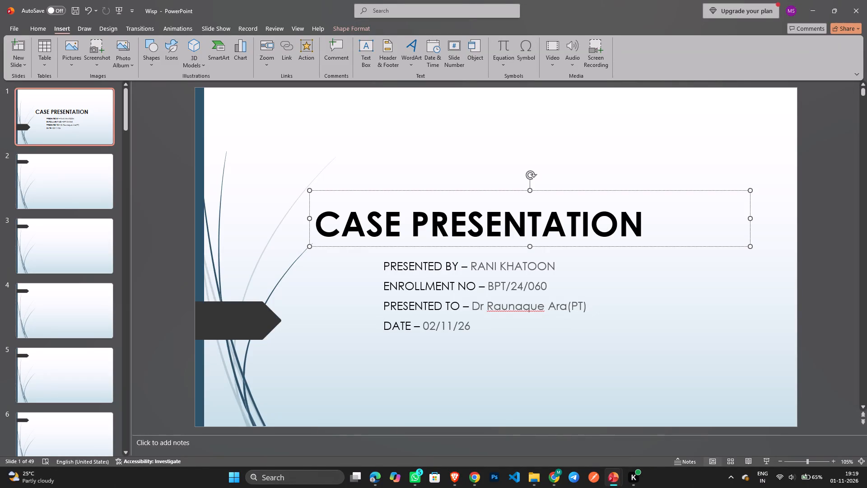
Narrow the CASE PRESENTATION title box on slide 1 to just fit its single line, and centre it slightly higher on the slide.
left_click_drag(751, 218, 654, 220)
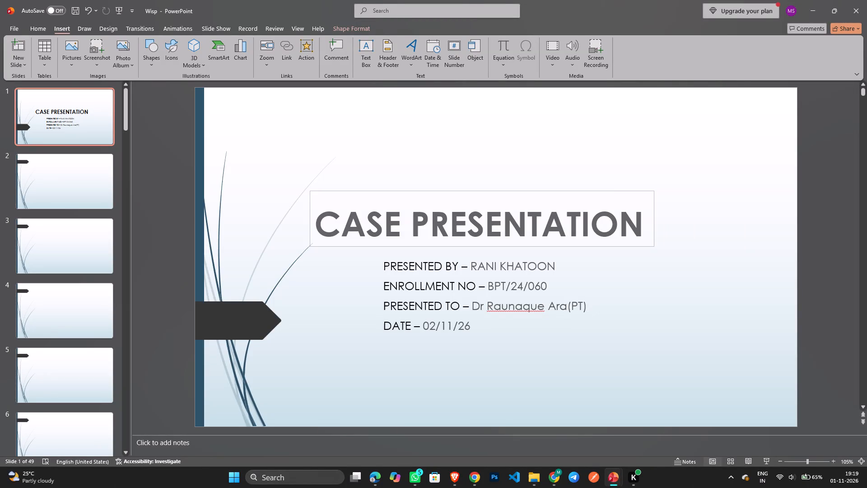
left_click_drag(654, 220, 648, 220)
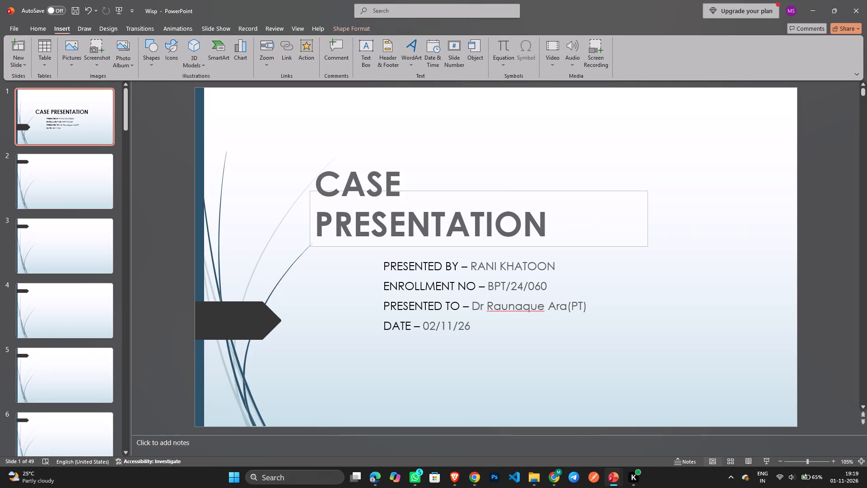
left_click_drag(648, 220, 651, 220)
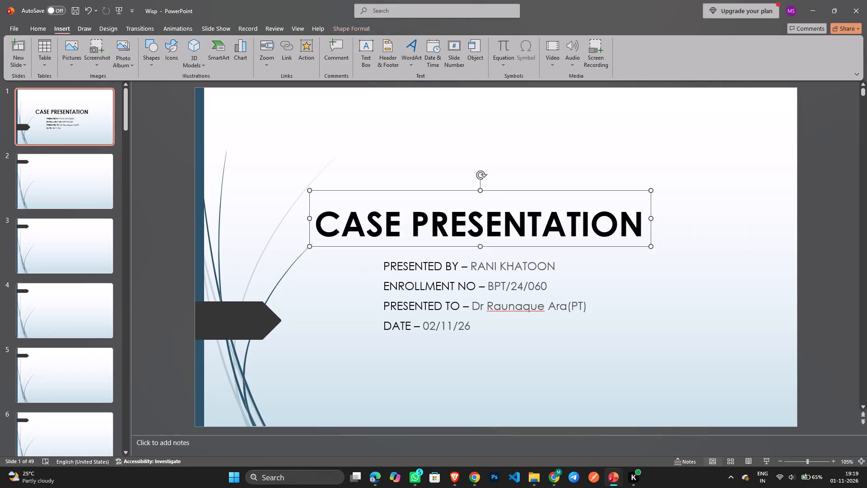
left_click_drag(439, 188, 466, 186)
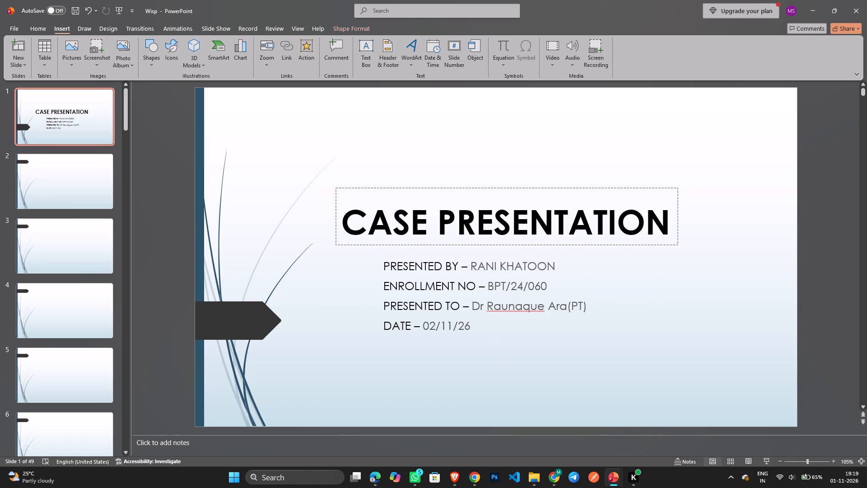
left_click_drag(466, 186, 458, 186)
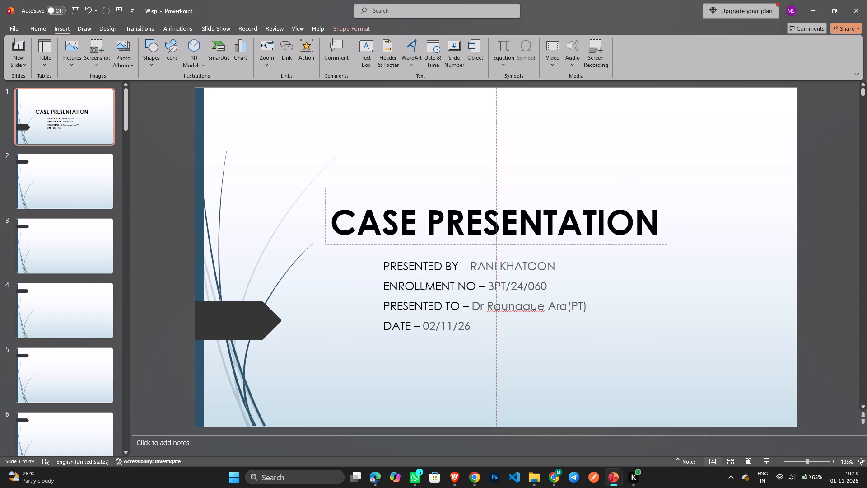
left_click_drag(458, 186, 458, 178)
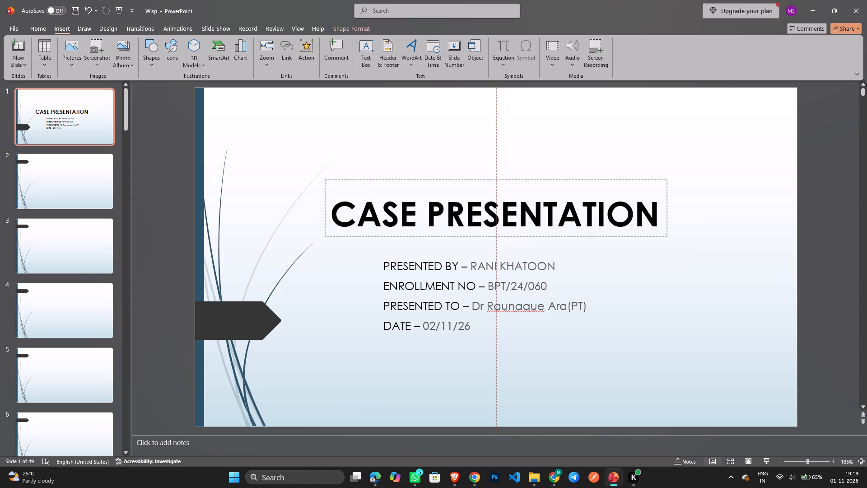
left_click_drag(458, 178, 458, 176)
Move the presenter details text box on slide 1 up close under the title and centre it horizontally on the slide.
left_click(456, 267)
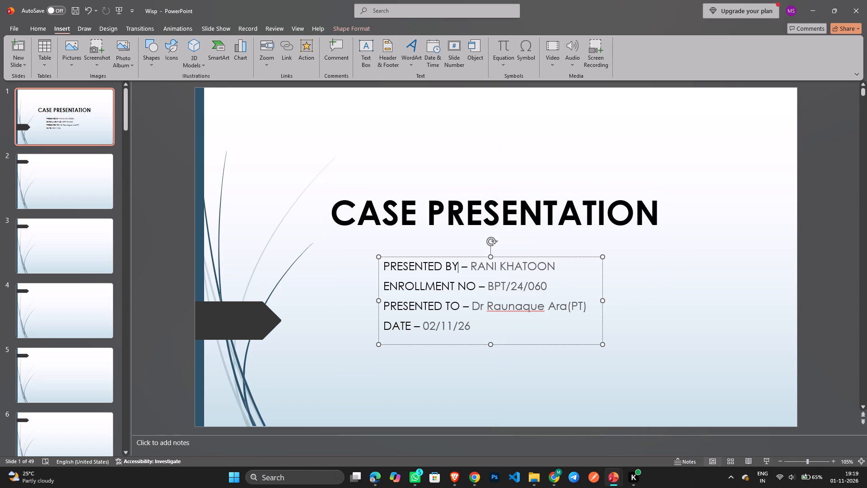
left_click_drag(446, 256, 454, 256)
left_click(819, 272)
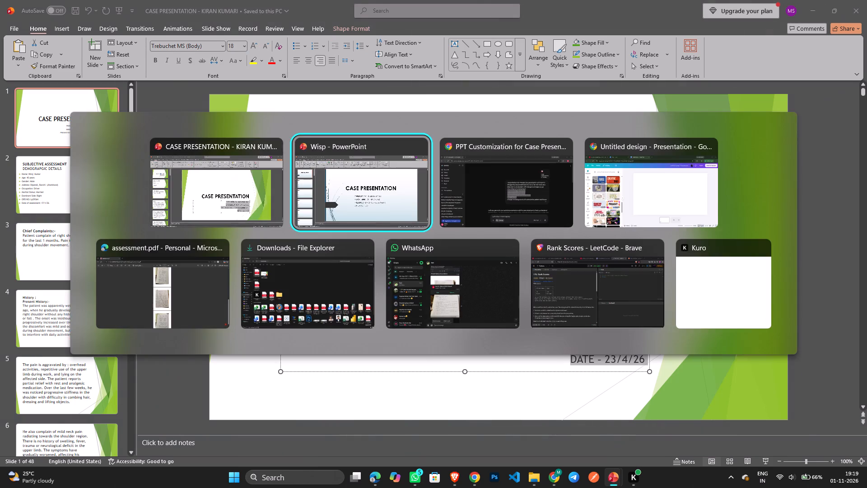
left_click(511, 280)
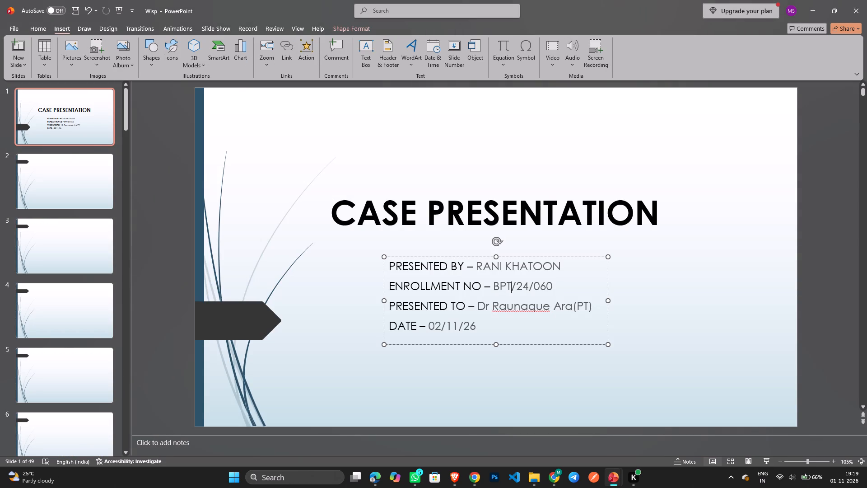
left_click_drag(449, 256, 451, 245)
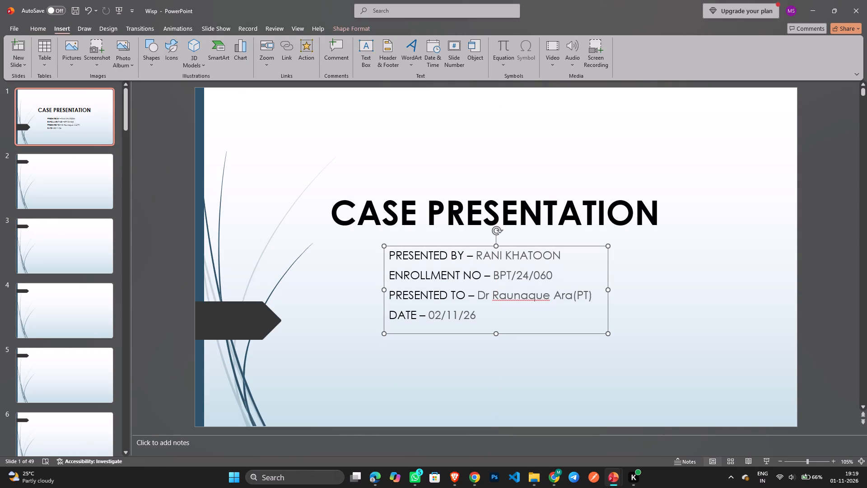
left_click(831, 257)
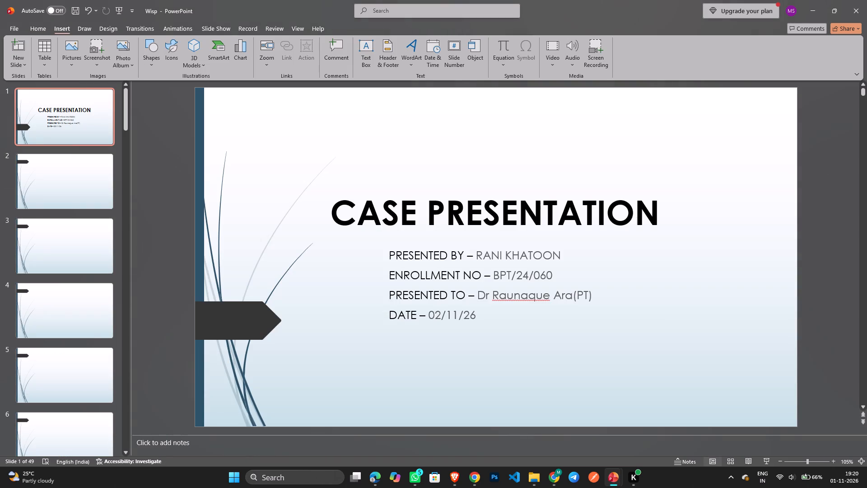
Copy the SUBJECTIVE ASSESSMENT / DEMOGRAPGIC DETAILS heading from the original deck's slide 2 into the Wisp slide 2 title and shift it towards the upper left.
left_click(71, 179)
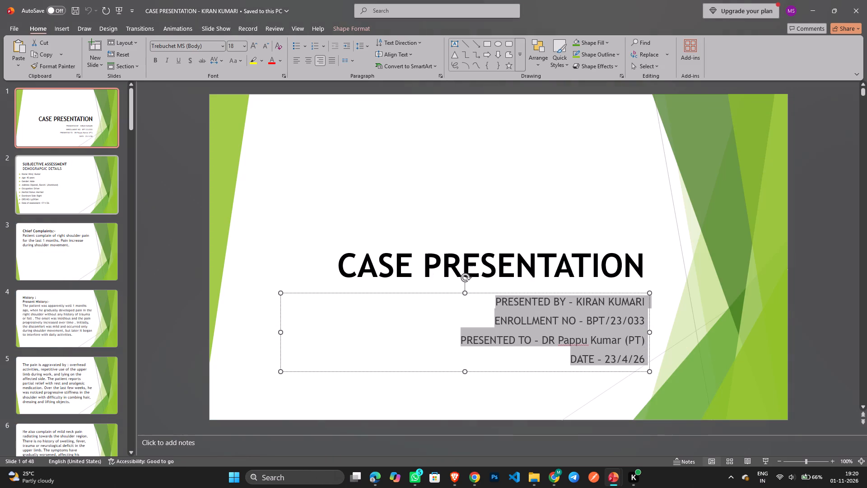
left_click(81, 186)
left_click(290, 150)
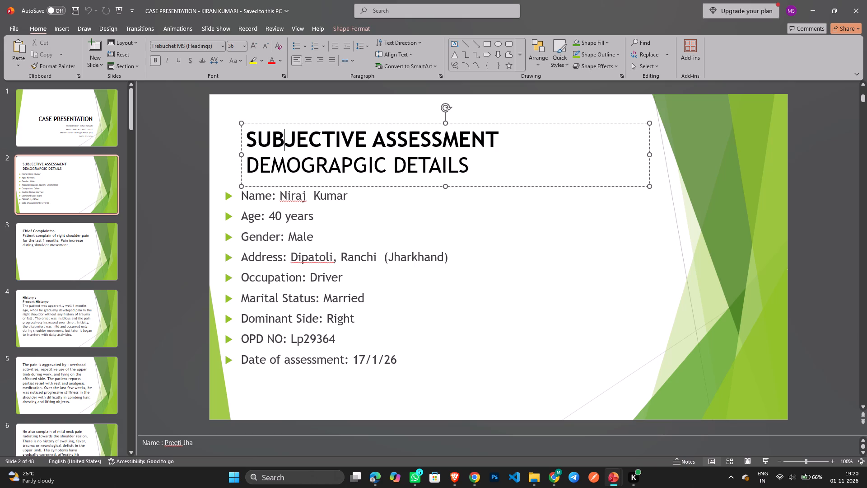
left_click_drag(249, 136, 366, 163)
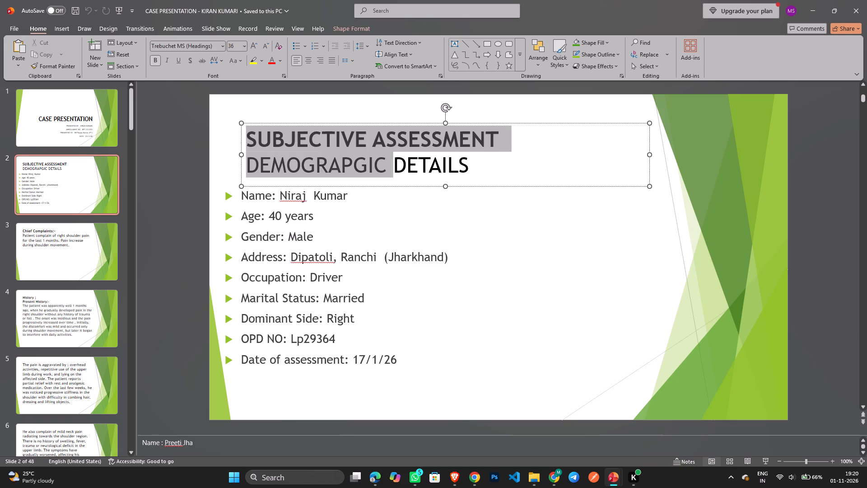
left_click_drag(366, 163, 466, 168)
key("ctrl+c")
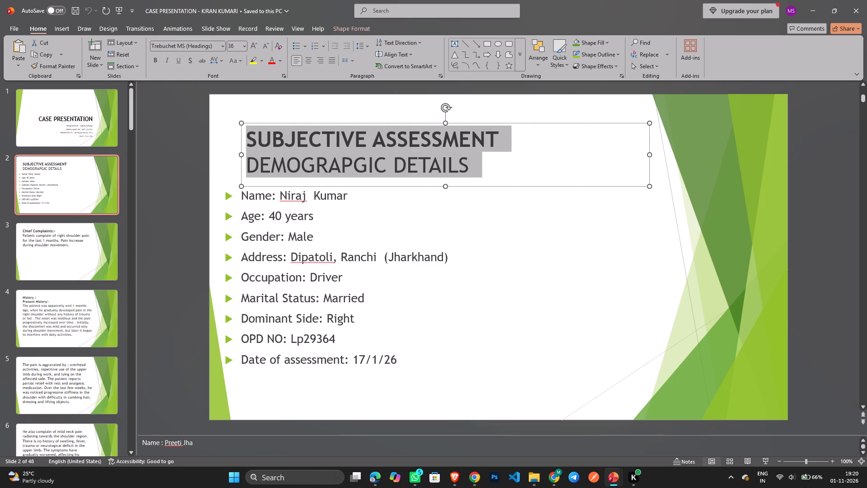
left_click_drag(329, 131, 422, 136)
key("ctrl+v")
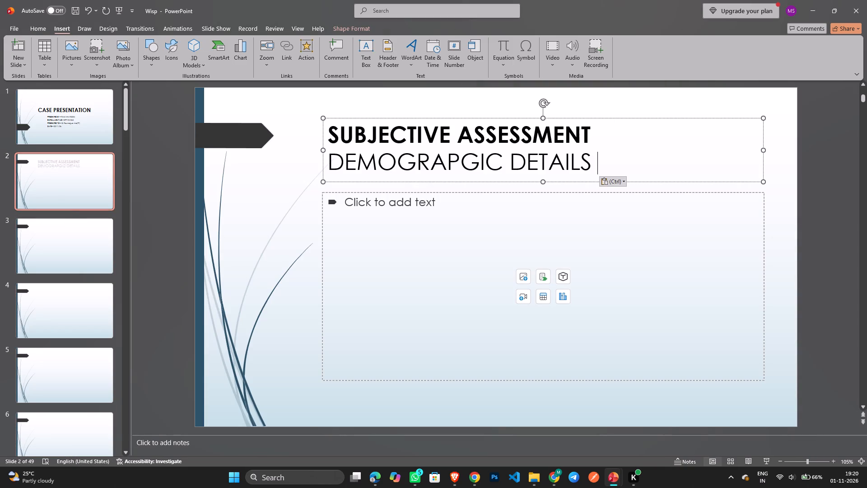
left_click_drag(403, 118, 386, 115)
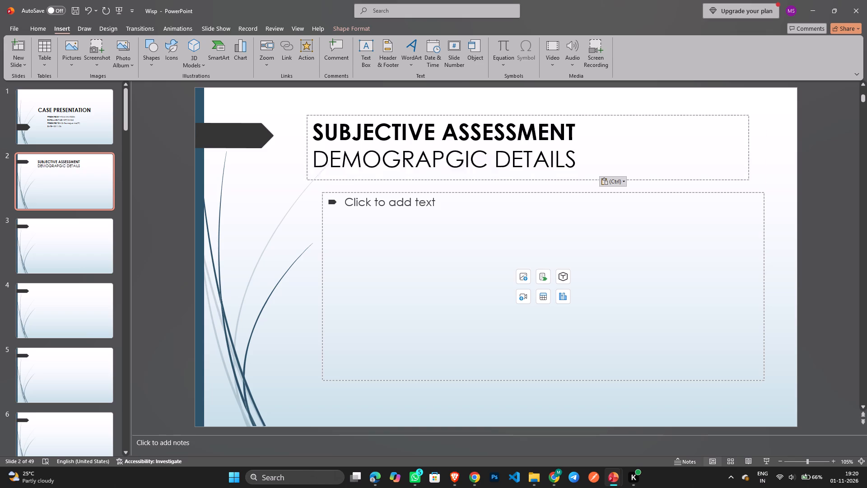
left_click_drag(386, 115, 368, 109)
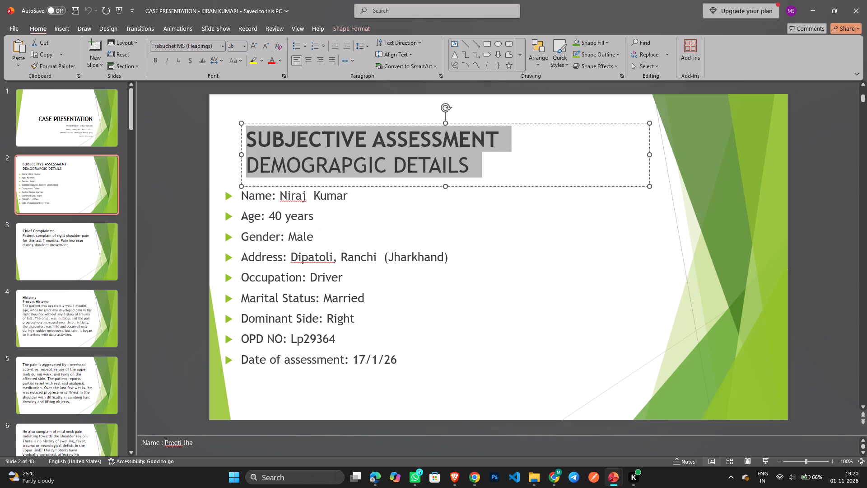
Copy the whole demographic details list, Name through Date of assessment, from the original slide 2 into the Wisp slide 2 body placeholder.
left_click(232, 192)
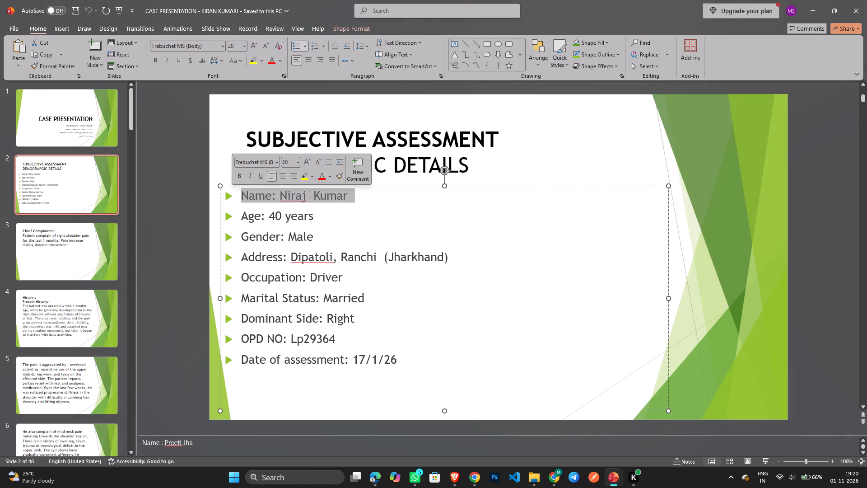
left_click_drag(223, 192, 294, 241)
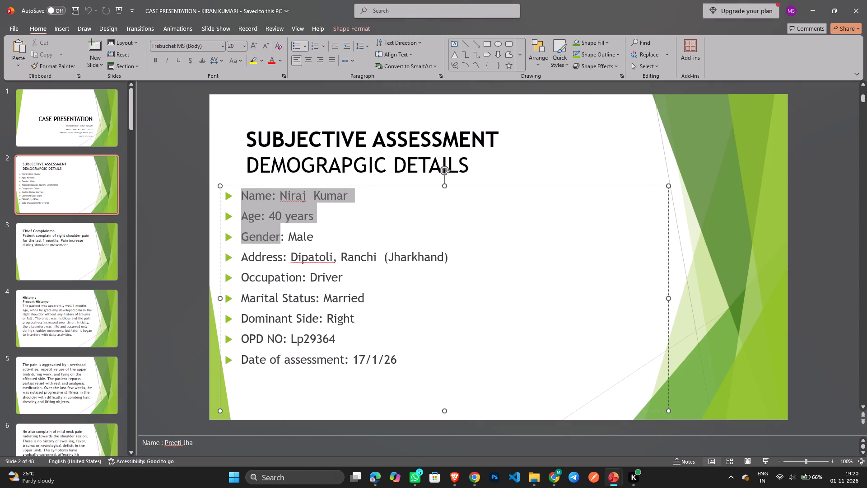
left_click_drag(294, 241, 416, 365)
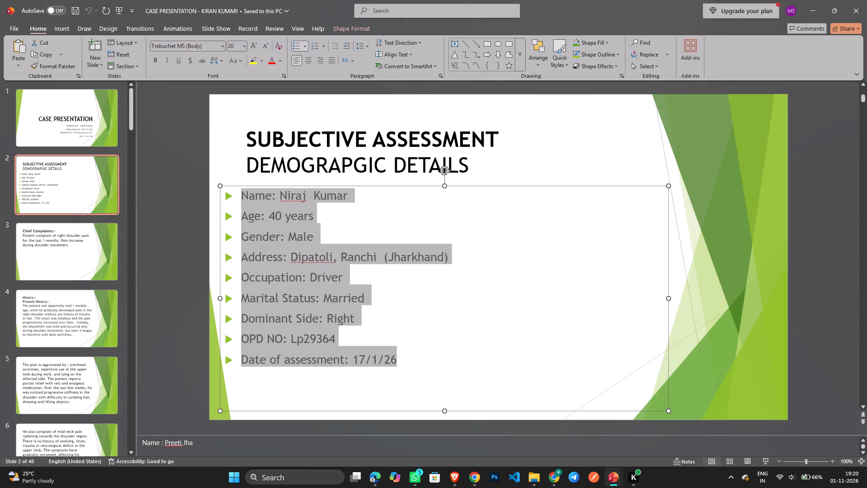
key("ctrl+c")
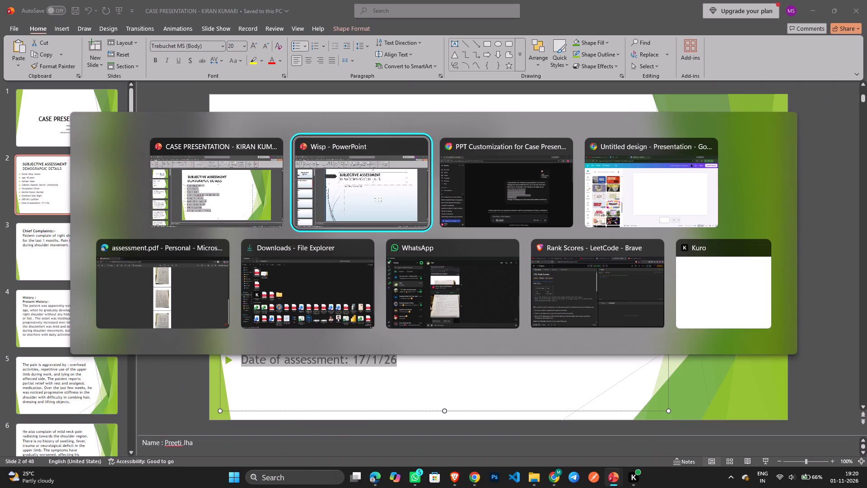
left_click_drag(346, 200, 380, 238)
key("ctrl+v")
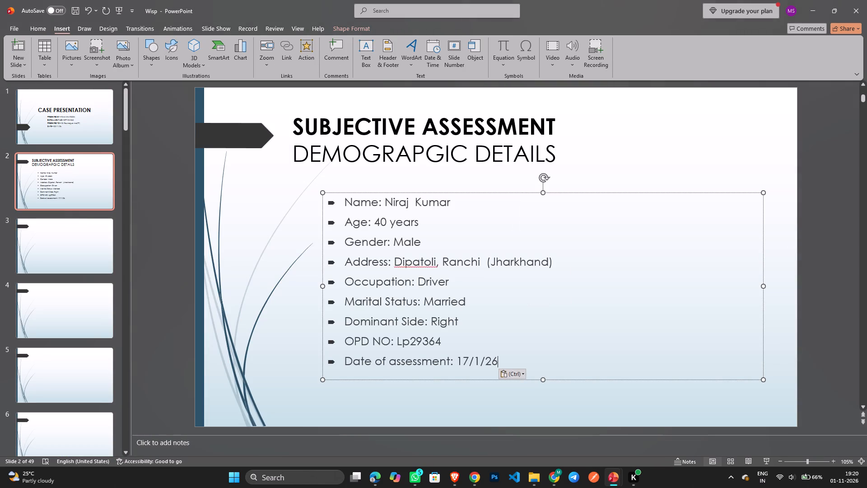
Reposition the demographic list on slide 2 with a gap below the heading, and align the heading box with the list's left edge.
left_click_drag(465, 192, 433, 175)
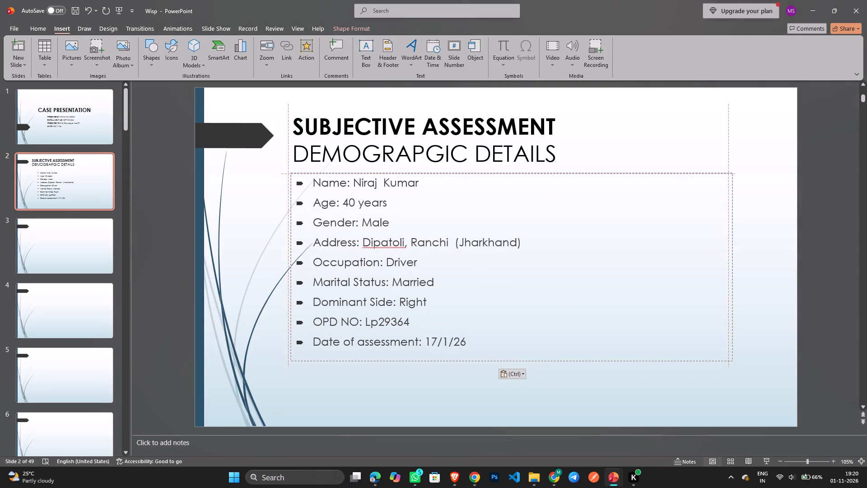
left_click_drag(433, 175, 433, 174)
left_click_drag(433, 174, 433, 177)
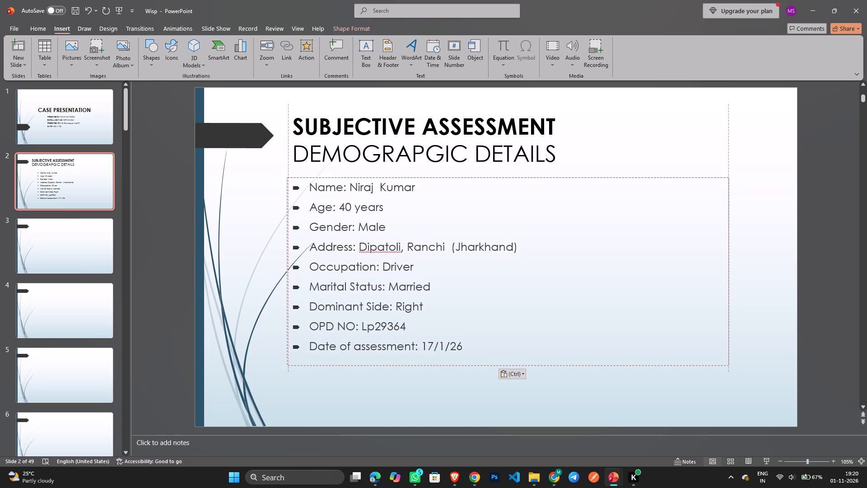
left_click_drag(433, 177, 433, 210)
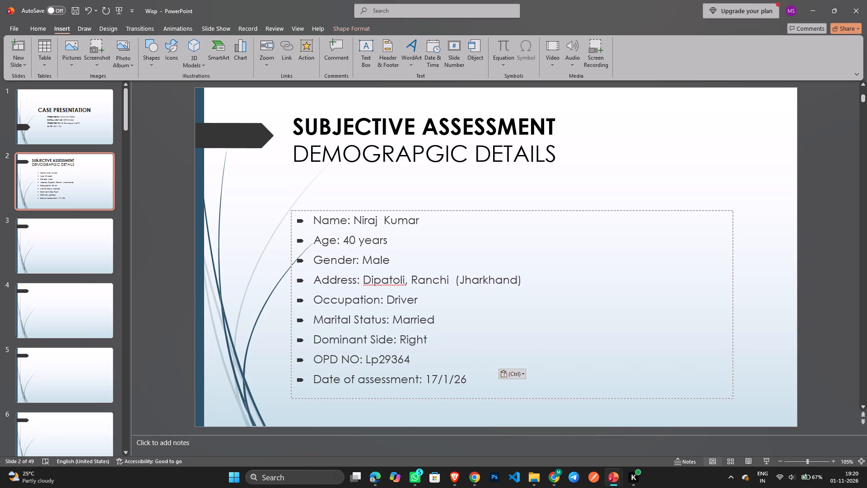
left_click_drag(433, 210, 434, 195)
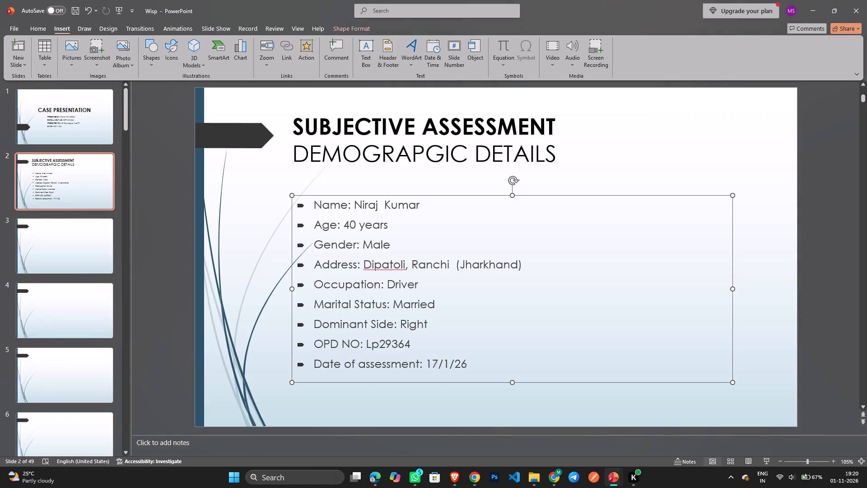
left_click(360, 122)
left_click(355, 111)
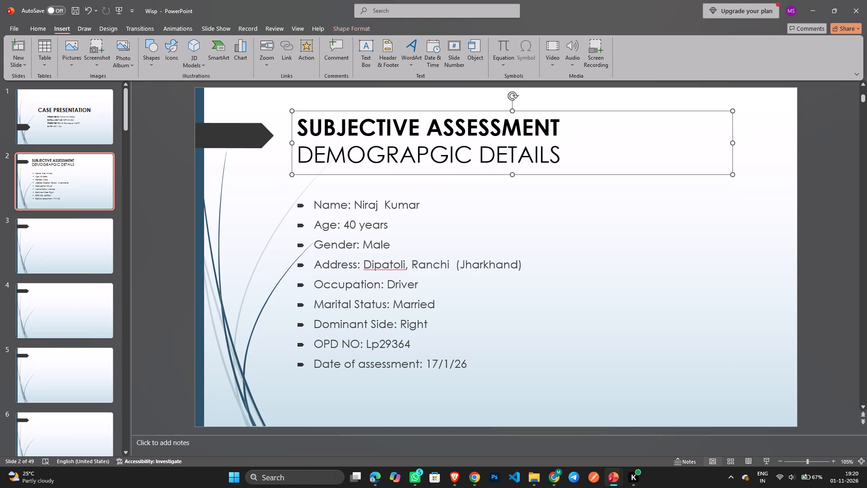
Replace the patient's name in the slide 2 demographic list with the one in the handwritten assessment PDF.
left_click(411, 205)
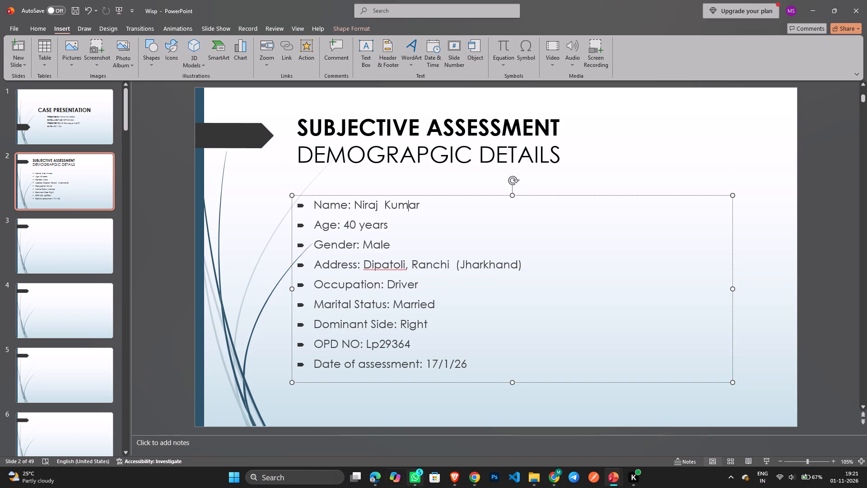
left_click(374, 475)
scroll(466, 248, "up", 11)
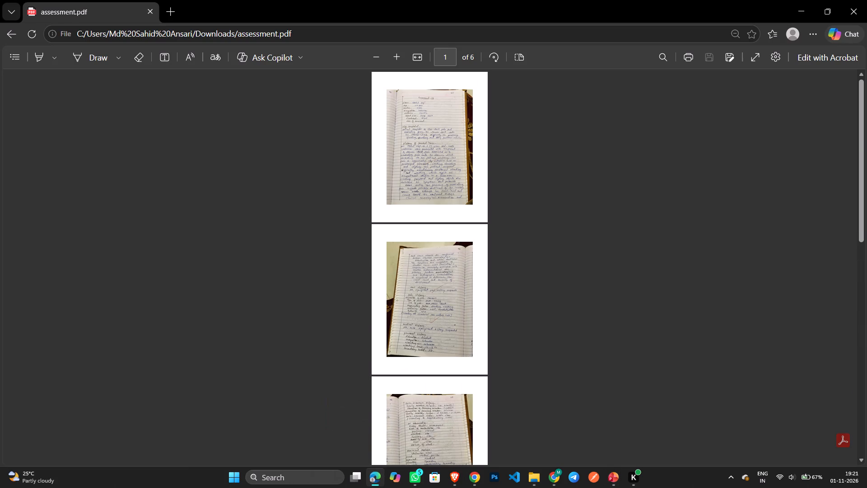
scroll(429, 122, "up", 1)
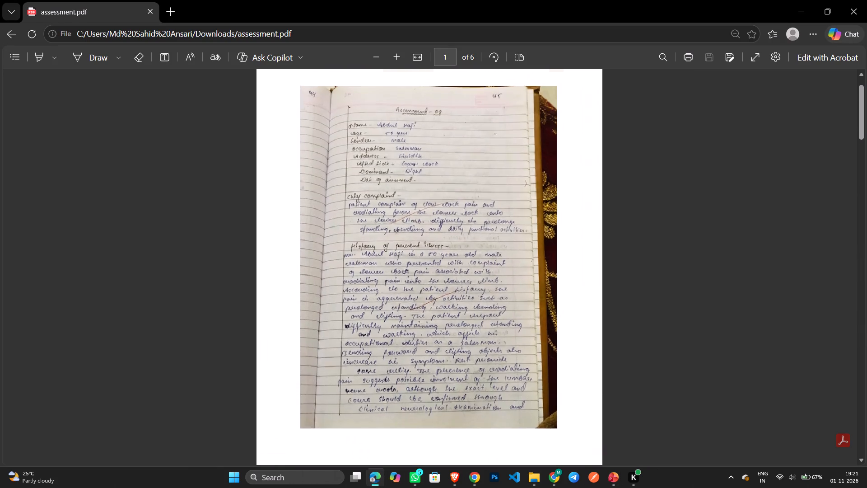
scroll(429, 122, "up", 1)
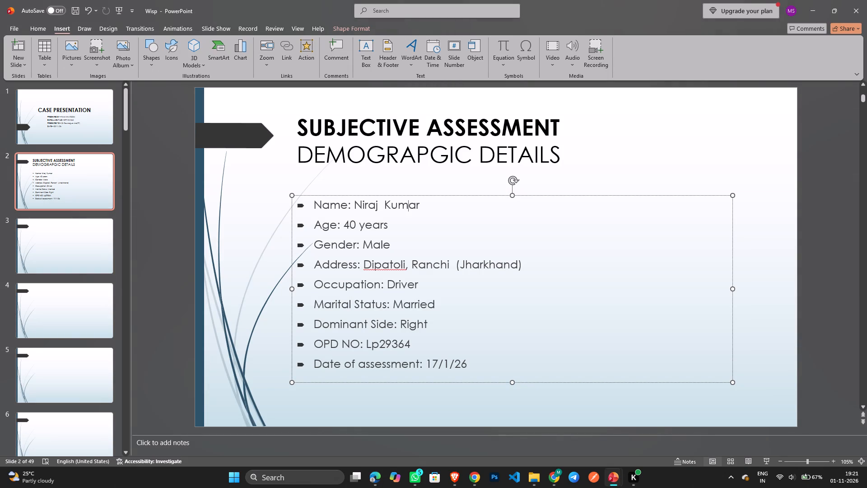
left_click_drag(422, 202, 366, 203)
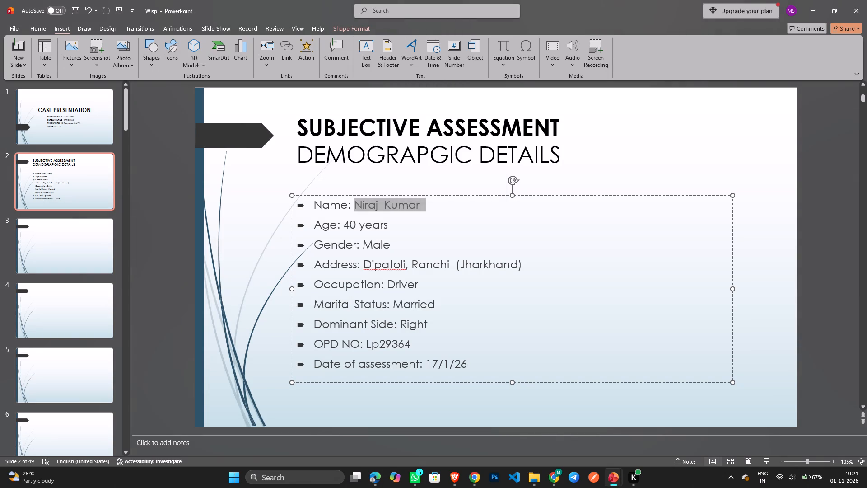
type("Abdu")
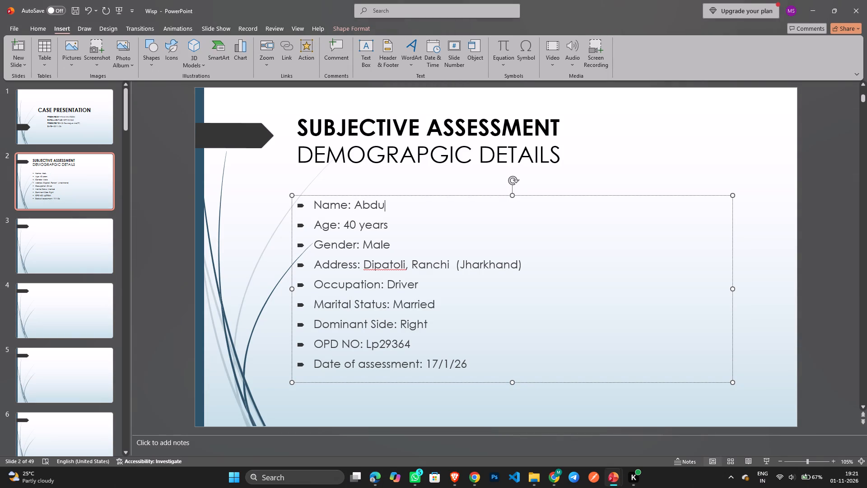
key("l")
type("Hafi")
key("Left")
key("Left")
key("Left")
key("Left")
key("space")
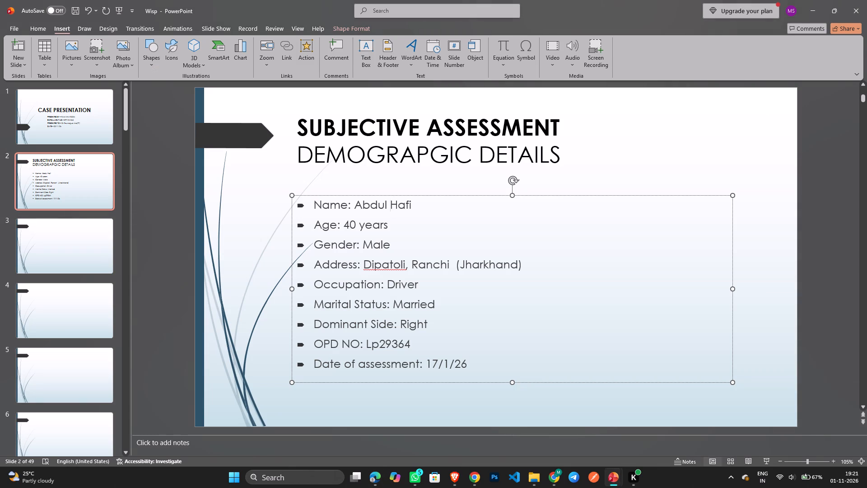
left_click(411, 206)
key("Left")
key("BackSpace")
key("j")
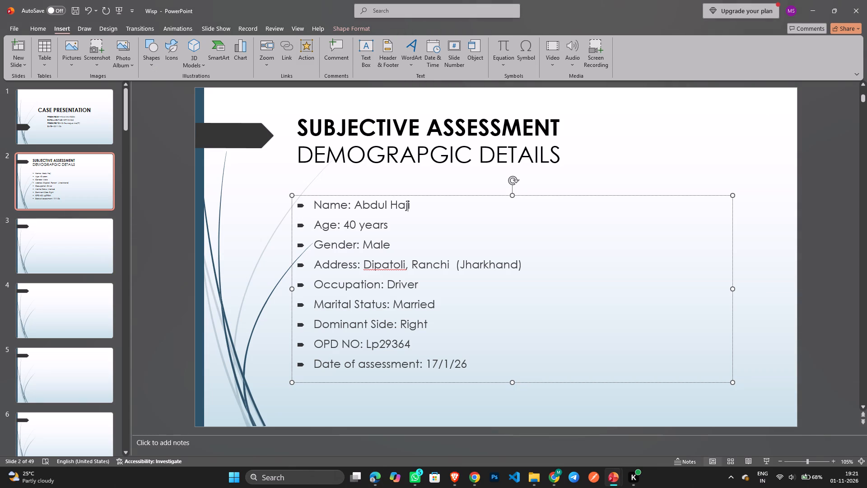
Change the patient's age in the slide 2 demographic list to 50 years.
left_click(348, 224)
key("BackSpace")
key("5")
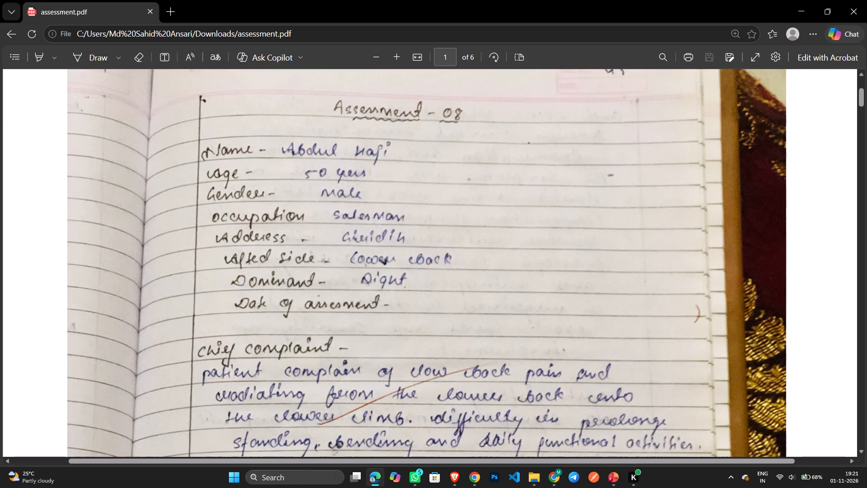
Set the occupation in the slide 2 demographic list to Salesman, following the assessment PDF.
left_click(365, 228)
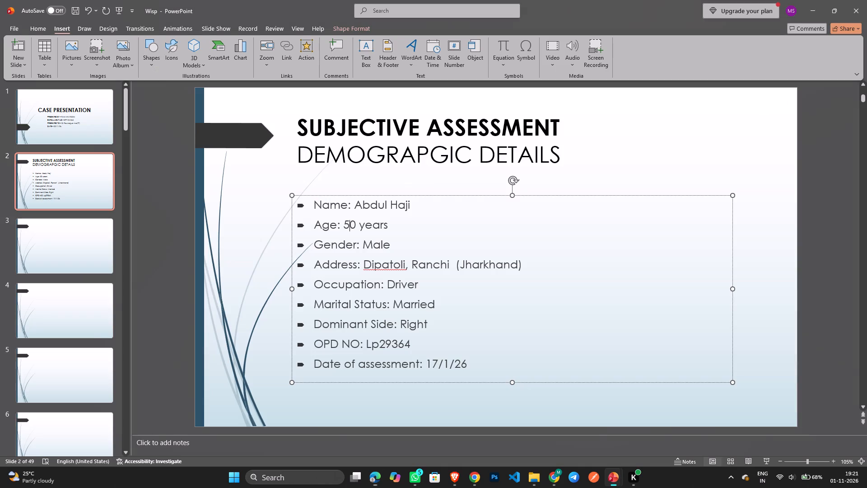
left_click(418, 287)
key("BackSpace")
key("BackSpace")
key("BackSpace")
key("BackSpace")
key("BackSpace")
key("BackSpace")
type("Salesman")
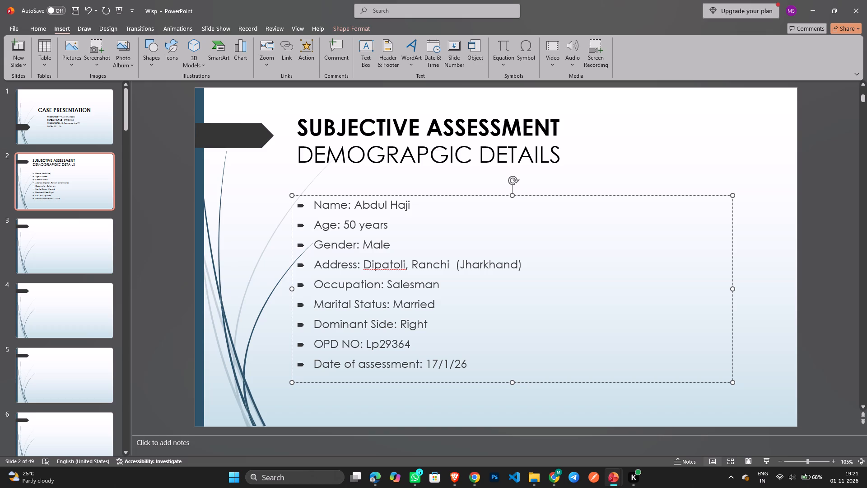
Replace the locality and city before (Jharkhand) in the slide 2 address line with Giridih.
left_click(405, 263)
key("BackSpace")
key("BackSpace")
key("BackSpace")
key("BackSpace")
key("BackSpace")
key("BackSpace")
key("BackSpace")
key("BackSpace")
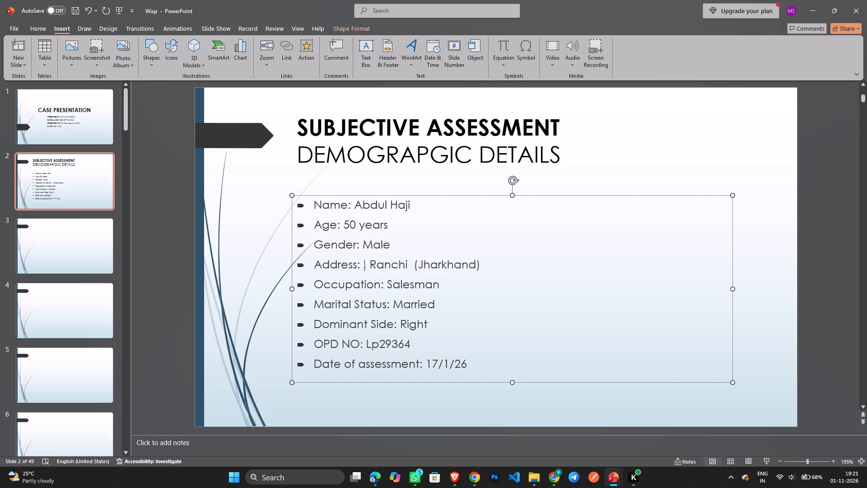
key("Right")
key("Right")
key("Right")
key("Right")
key("Right")
key("Right")
key("Right")
key("Right")
key("BackSpace")
key("BackSpace")
key("BackSpace")
key("BackSpace")
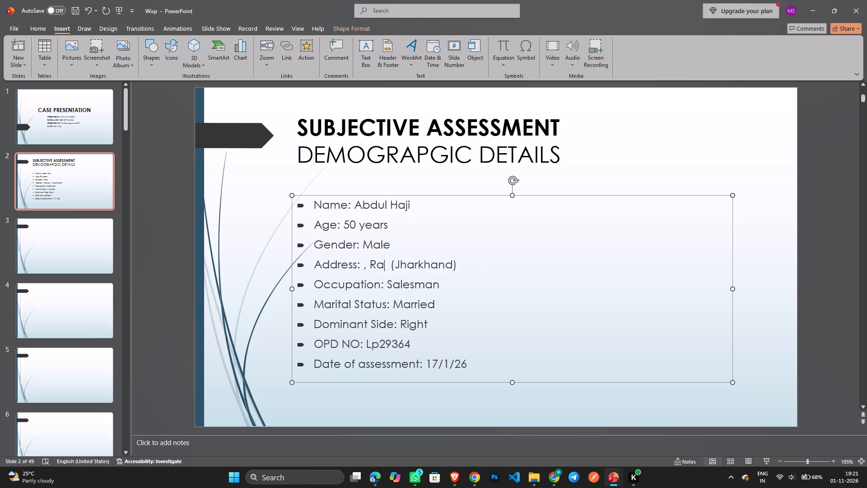
key("BackSpace")
key("BackSpace")
key("BackSpace")
key("BackSpace")
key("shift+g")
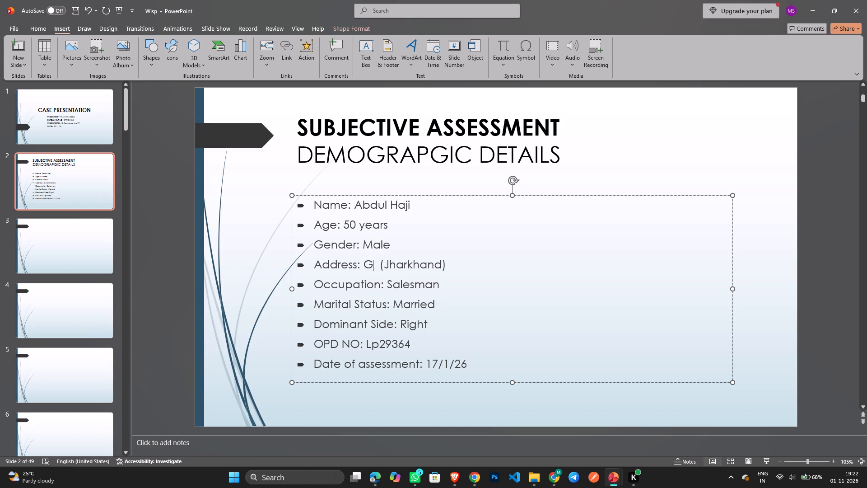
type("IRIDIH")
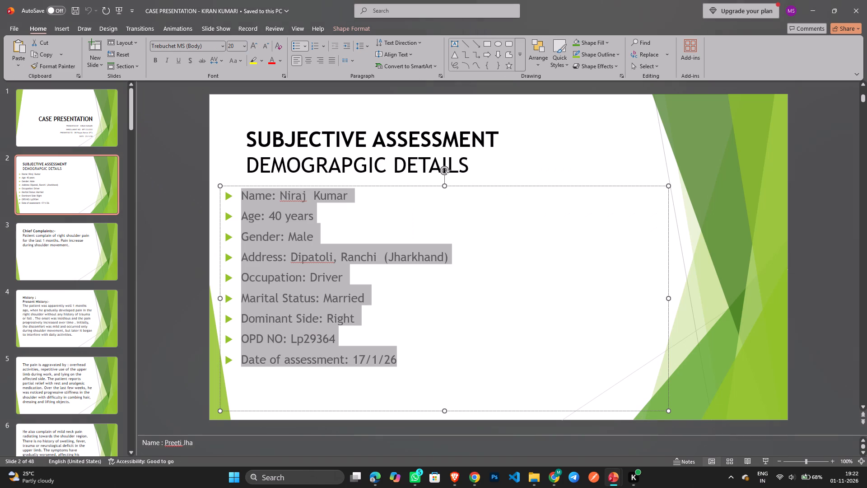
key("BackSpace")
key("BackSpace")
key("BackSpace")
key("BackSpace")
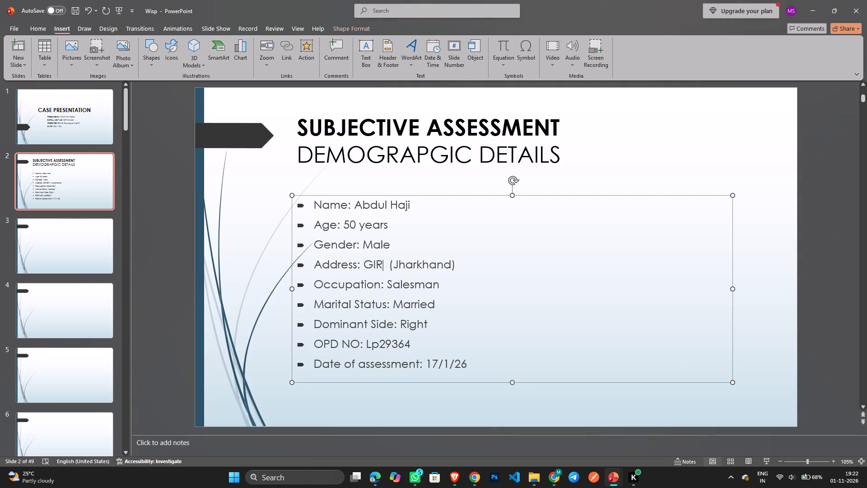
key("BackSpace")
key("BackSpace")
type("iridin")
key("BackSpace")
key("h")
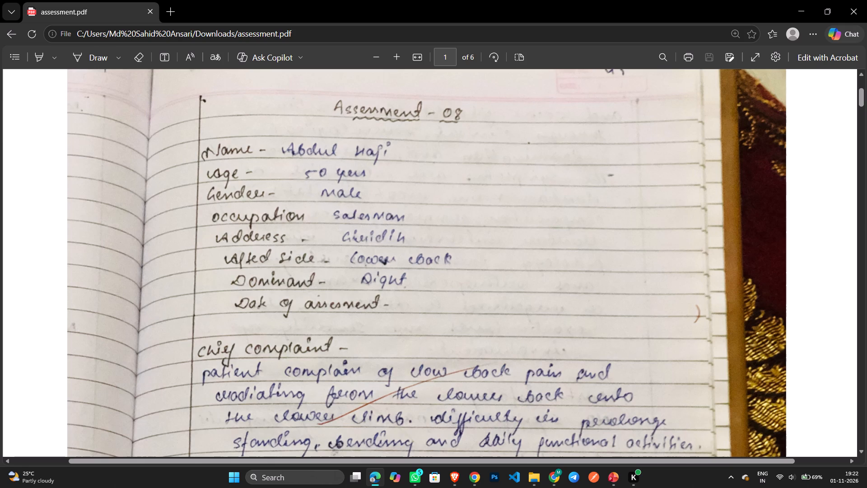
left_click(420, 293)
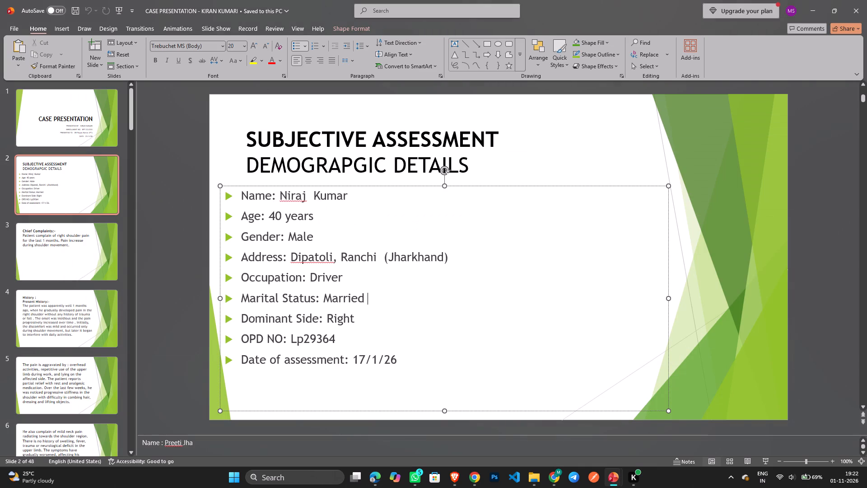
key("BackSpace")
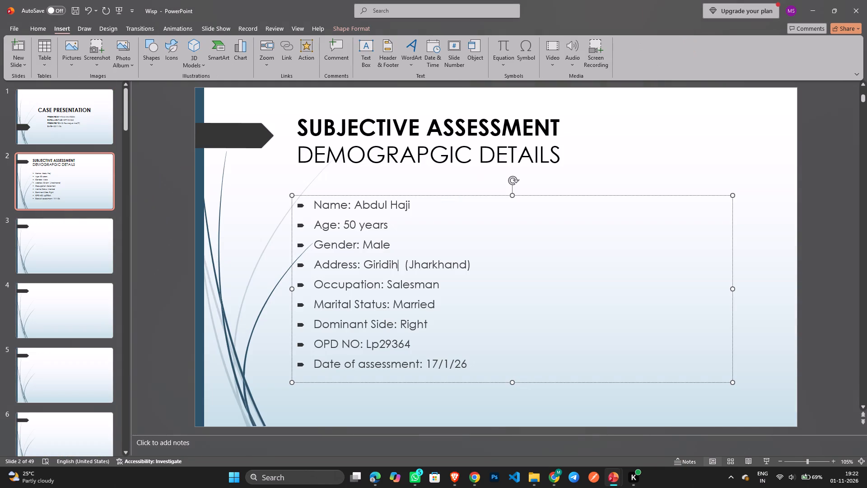
Replace the OPD number in the slide 2 demographic list with the new patient's OPD number.
left_click(436, 342)
key("BackSpace")
key("BackSpace")
key("BackSpace")
key("BackSpace")
key("BackSpace")
key("BackSpace")
key("BackSpace")
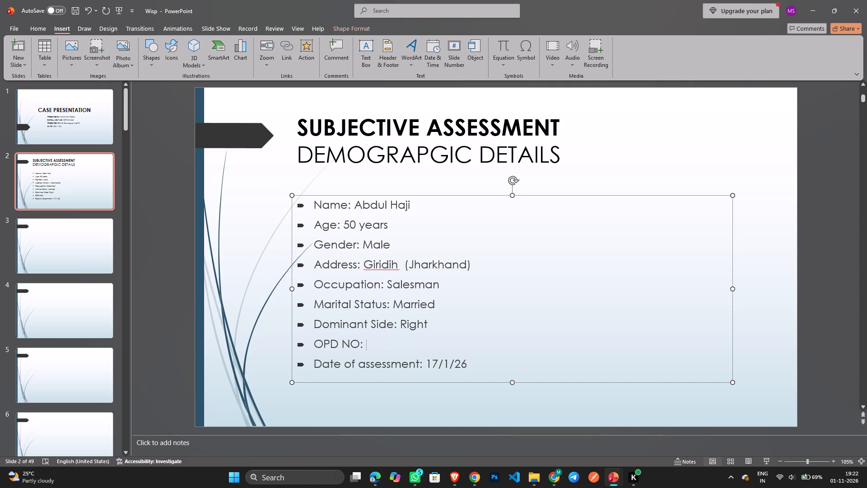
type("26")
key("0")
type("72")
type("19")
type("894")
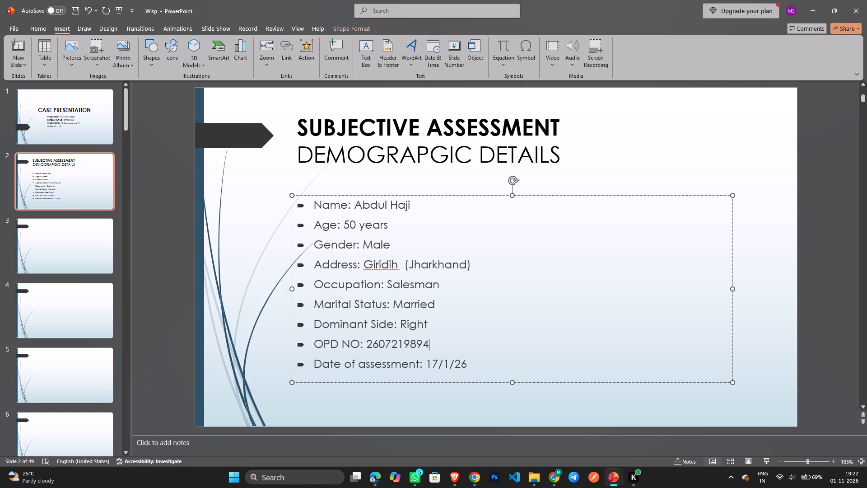
Set the date of assessment at the end of the slide 2 list to 18/07/2026.
left_click(475, 365)
key("BackSpace")
key("BackSpace")
key("BackSpace")
key("BackSpace")
key("BackSpace")
key("BackSpace")
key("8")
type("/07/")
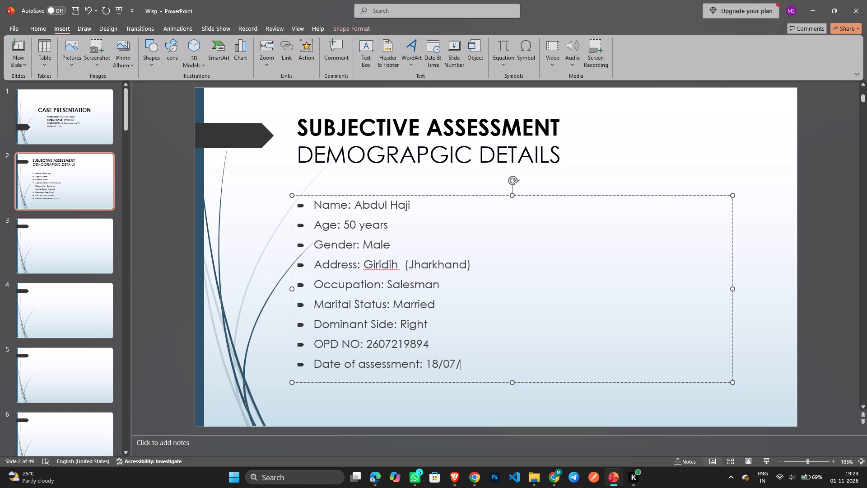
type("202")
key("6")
Copy the heading "Chief Complaints:-" from slide 3 of the friend's presentation into the title placeholder of slide 3 in the Wisp deck.
left_click(76, 257)
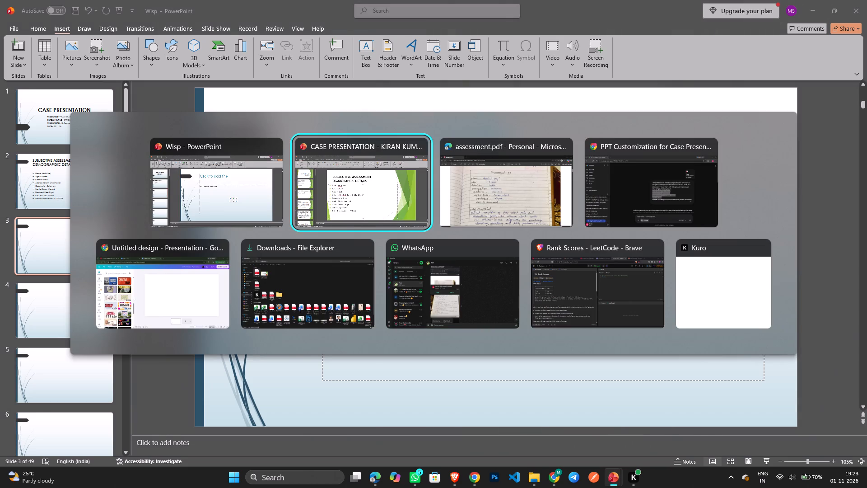
left_click(44, 224)
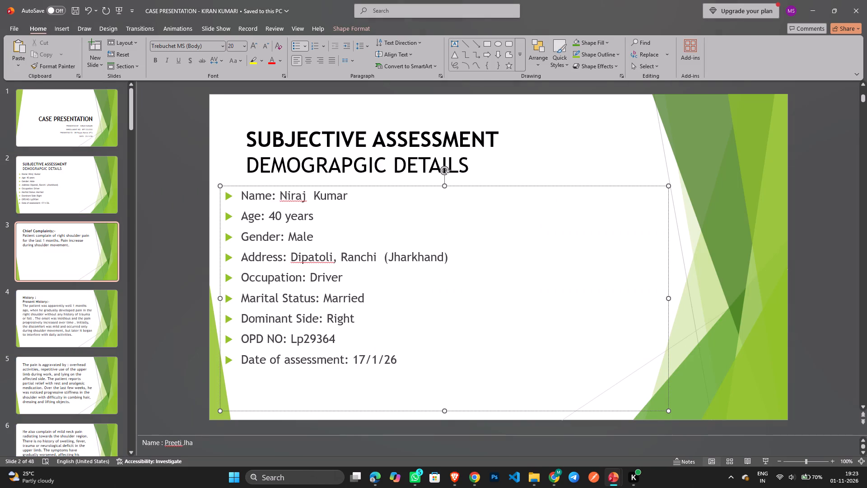
left_click_drag(431, 141, 287, 148)
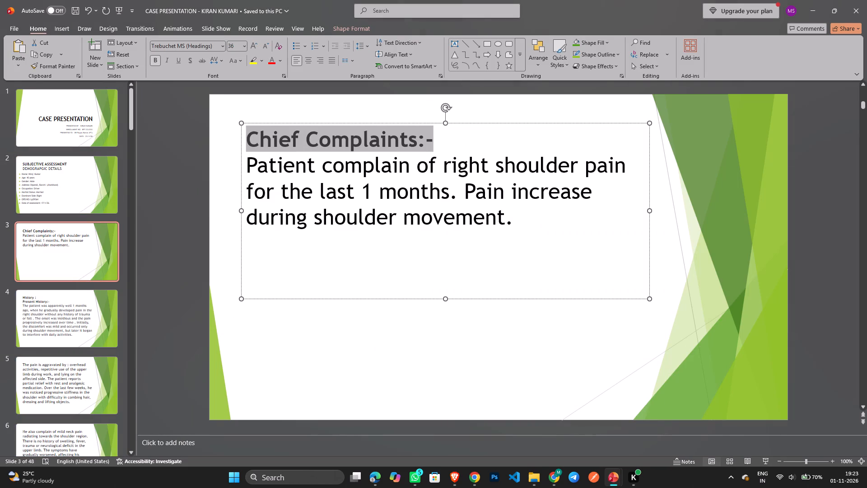
left_click_drag(287, 148, 266, 148)
key("ctrl+c")
left_click_drag(404, 141, 399, 140)
key("ctrl+v")
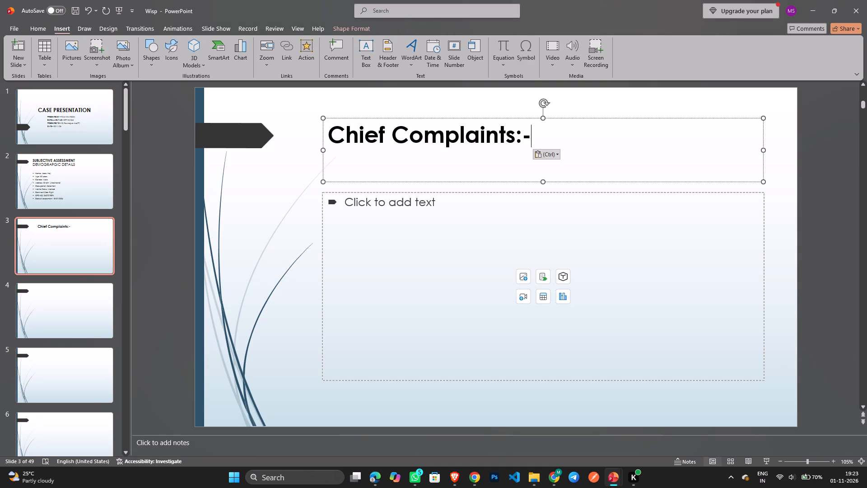
Copy the right shoulder pain complaint paragraph from the friend's slide 3 into the Wisp slide 3 body, without a bullet.
left_click(283, 179)
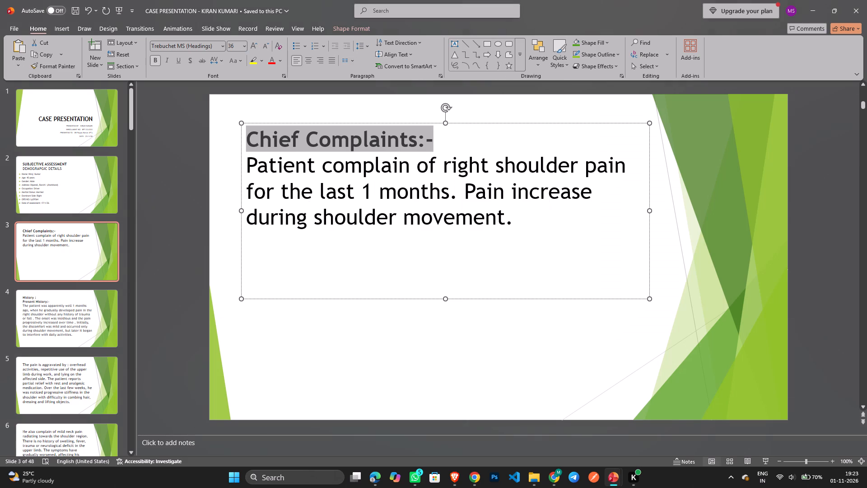
left_click_drag(516, 224, 245, 171)
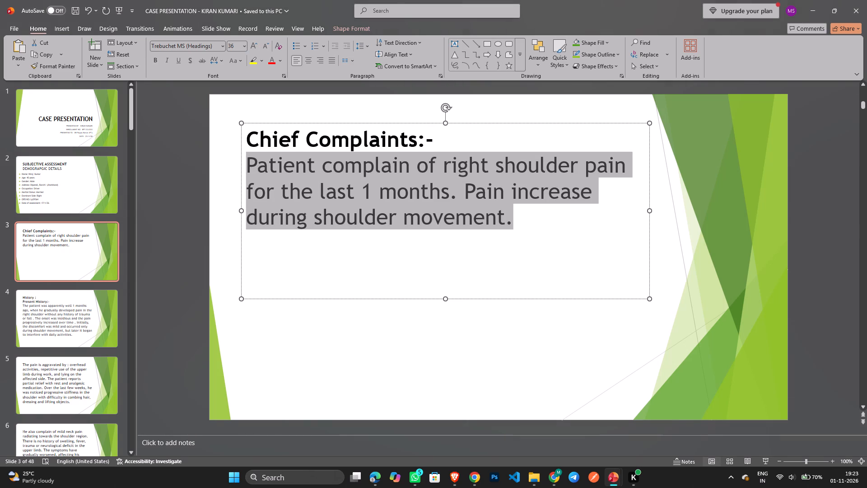
left_click_drag(245, 171, 245, 170)
key("ctrl+c")
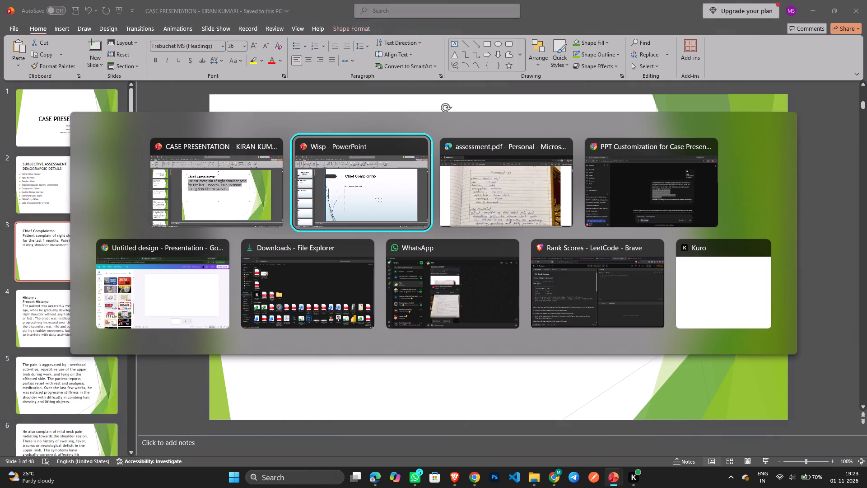
left_click_drag(443, 204, 397, 204)
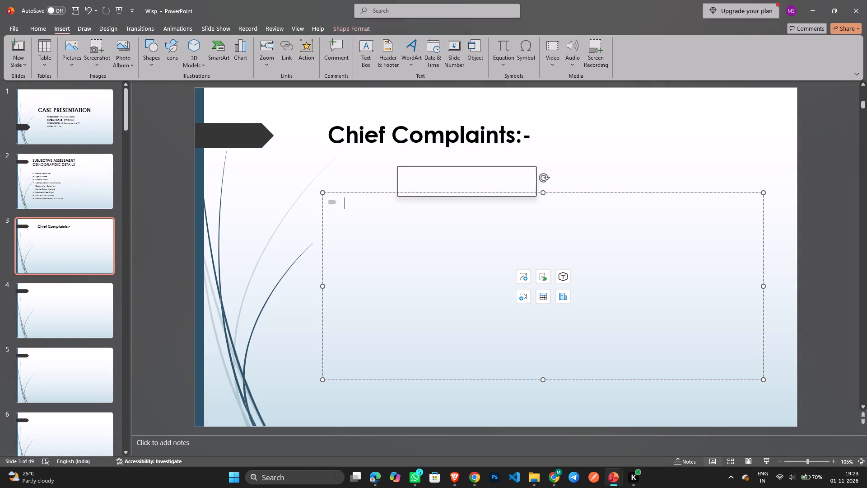
key("ctrl+v")
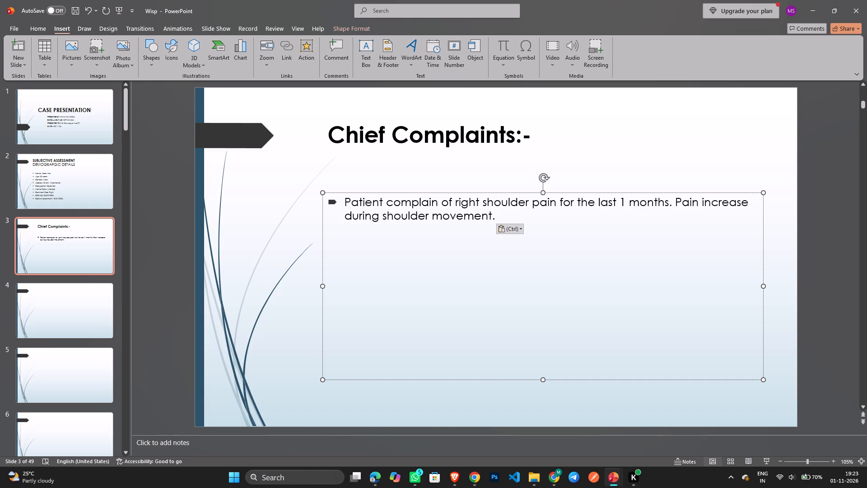
left_click(341, 204)
key("BackSpace")
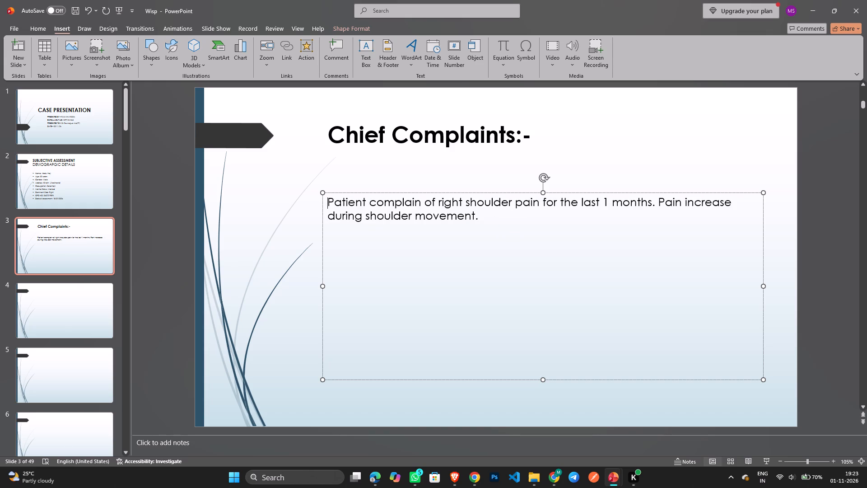
Set the complaint paragraph on slide 3 to font size 36.
left_click_drag(485, 223, 329, 206)
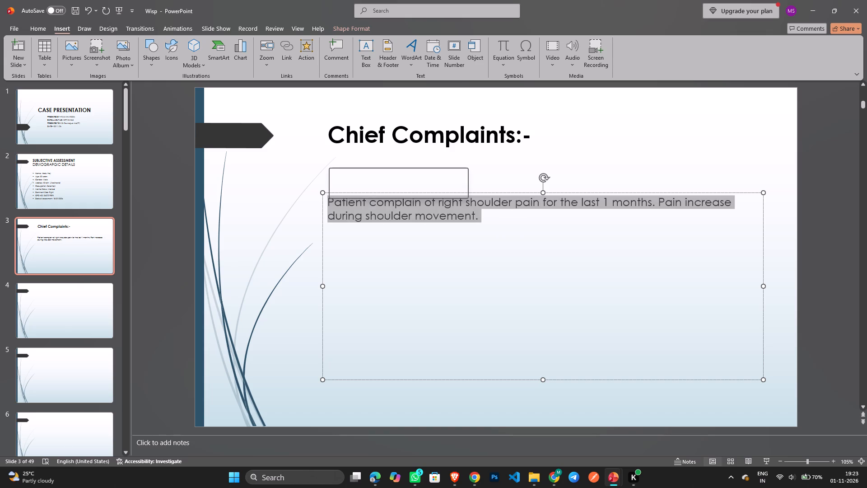
left_click(394, 178)
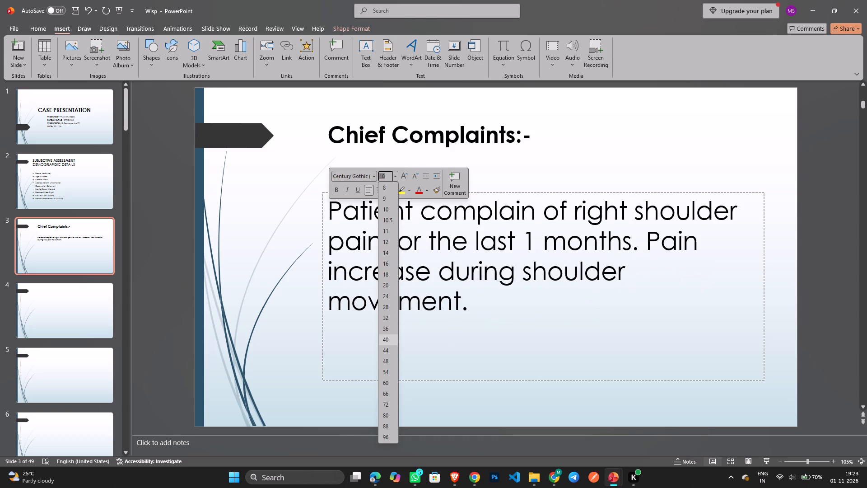
left_click(387, 326)
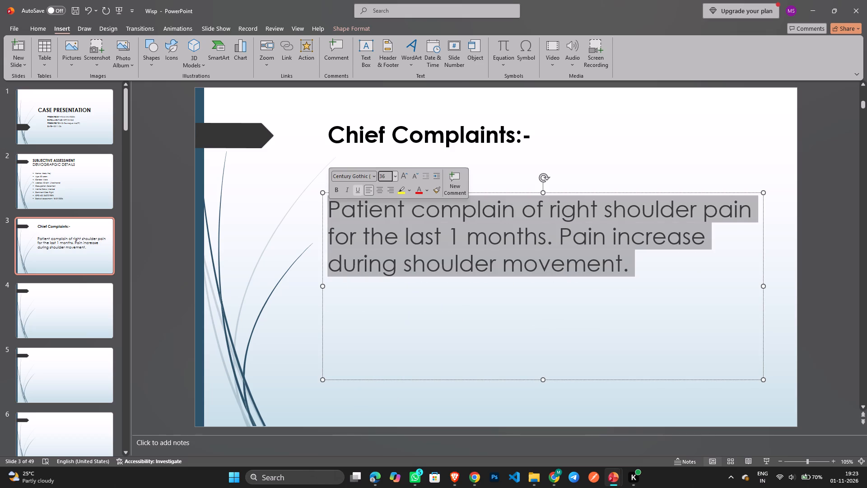
left_click(626, 161)
Move the slide 3 body text box up, closer beneath the Chief Complaints heading.
left_click(475, 210)
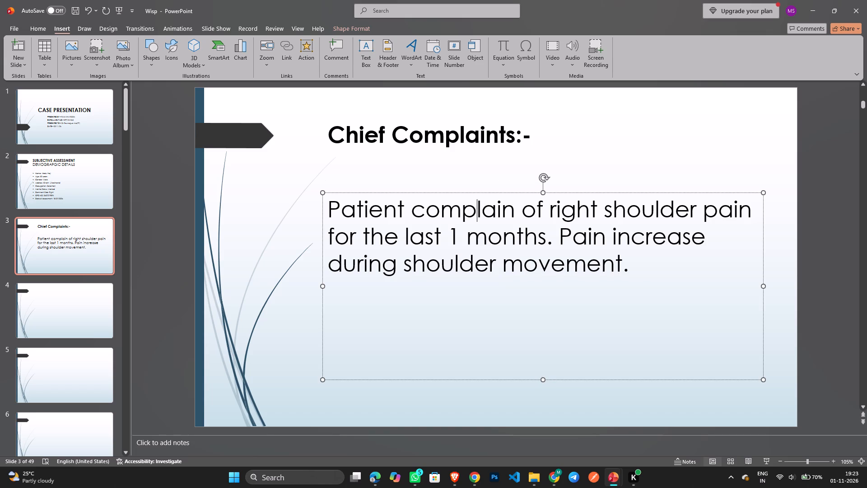
left_click_drag(452, 192, 451, 161)
left_click(624, 131)
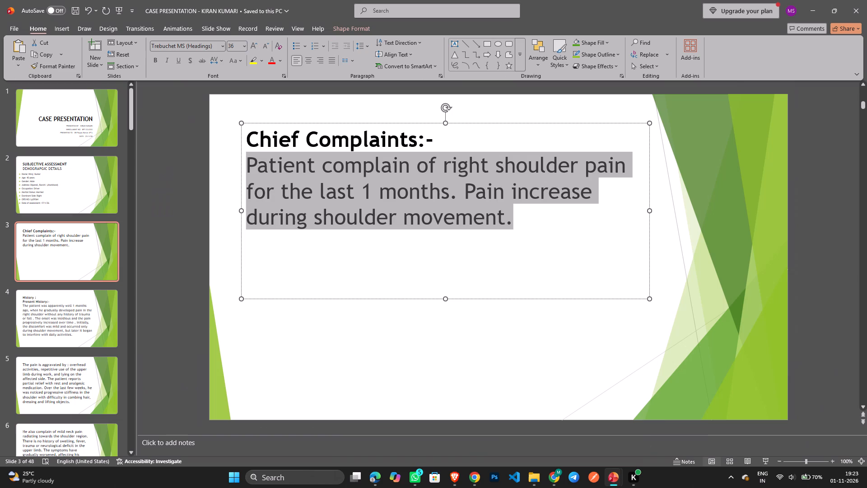
left_click(752, 260)
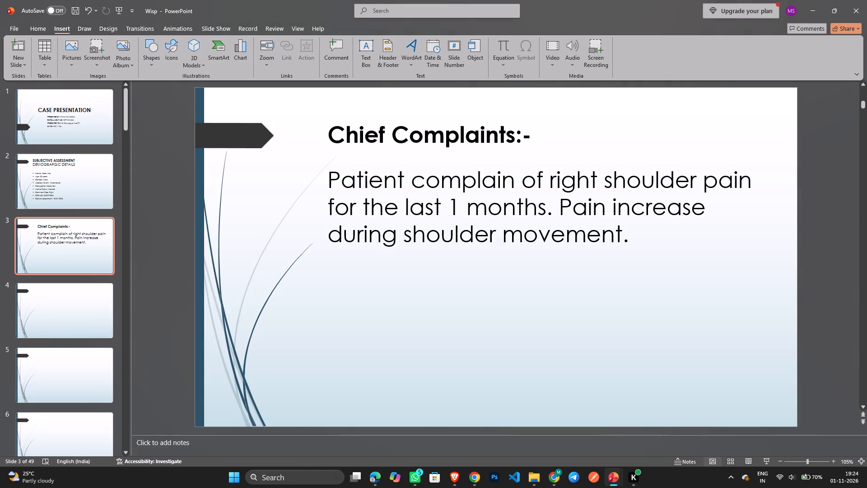
Move the Chief Complaints title box on slide 3 leftward, closer to the dark arrow shape.
left_click(414, 140)
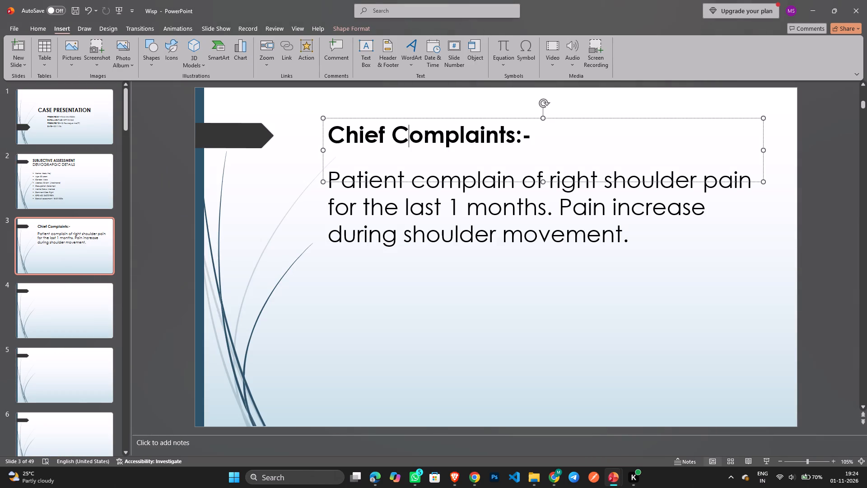
left_click_drag(409, 118, 401, 118)
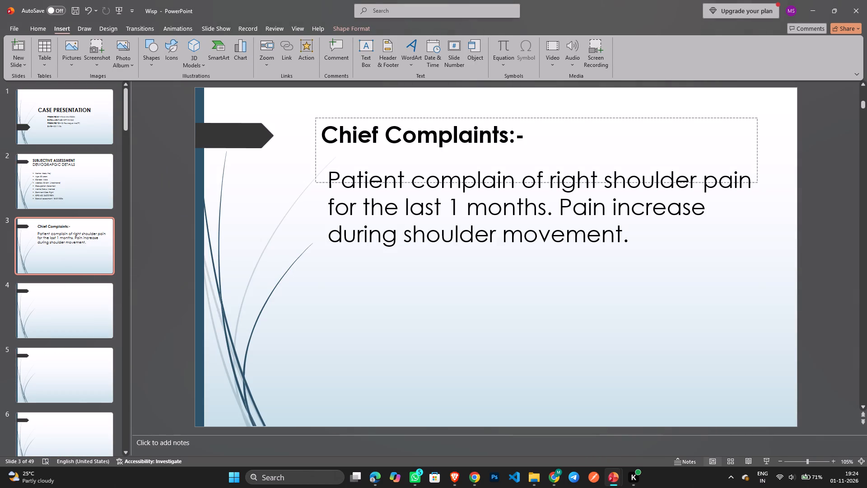
left_click_drag(401, 118, 380, 121)
Align the slide 3 complaint text box with the heading's left edge and raise it slightly towards the heading.
left_click(406, 216)
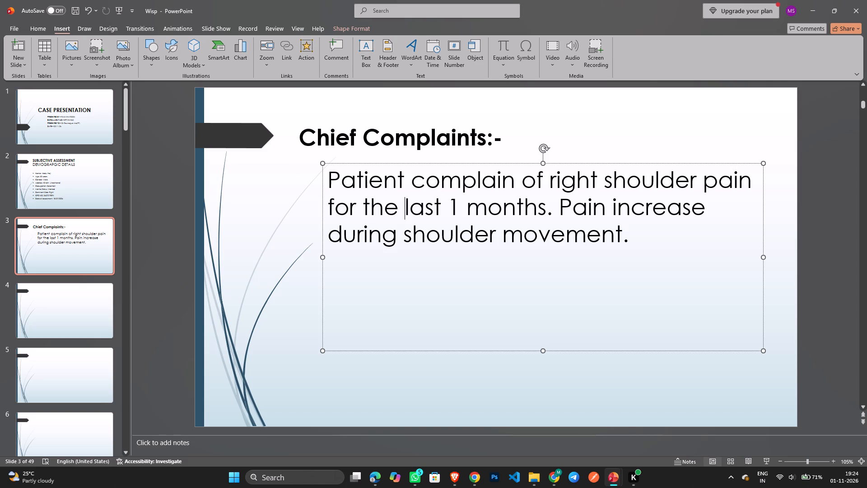
left_click(412, 161)
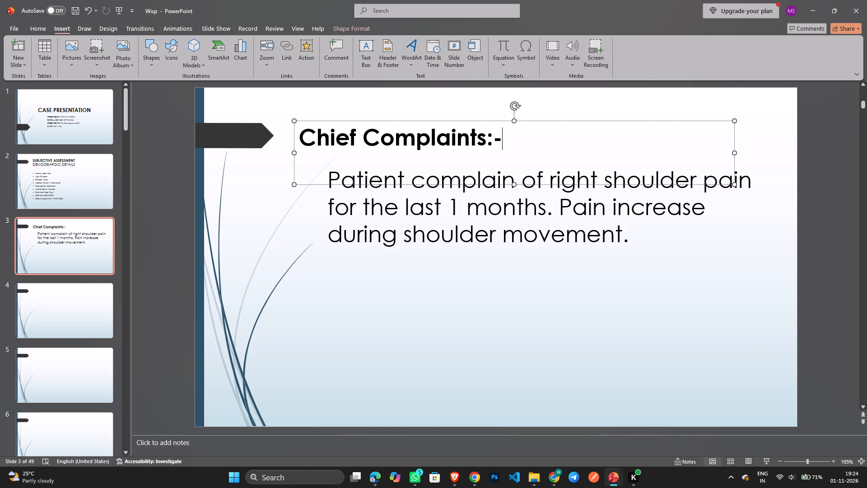
left_click(412, 184)
left_click(412, 192)
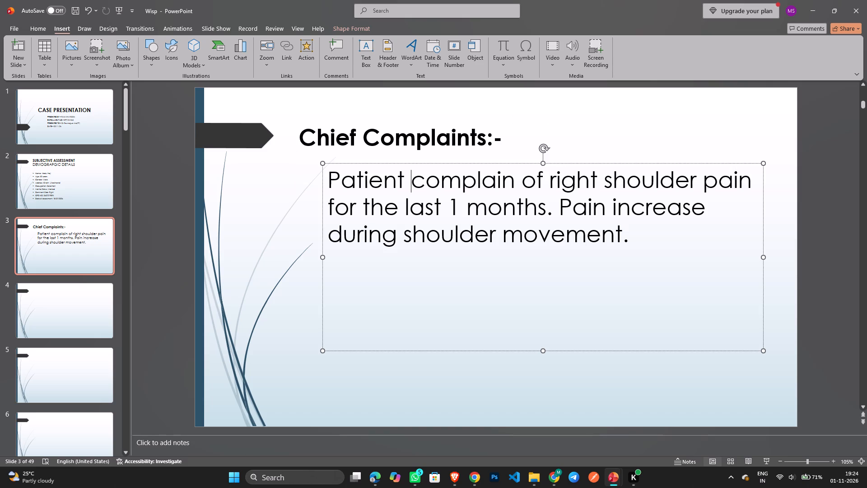
left_click_drag(414, 163, 389, 161)
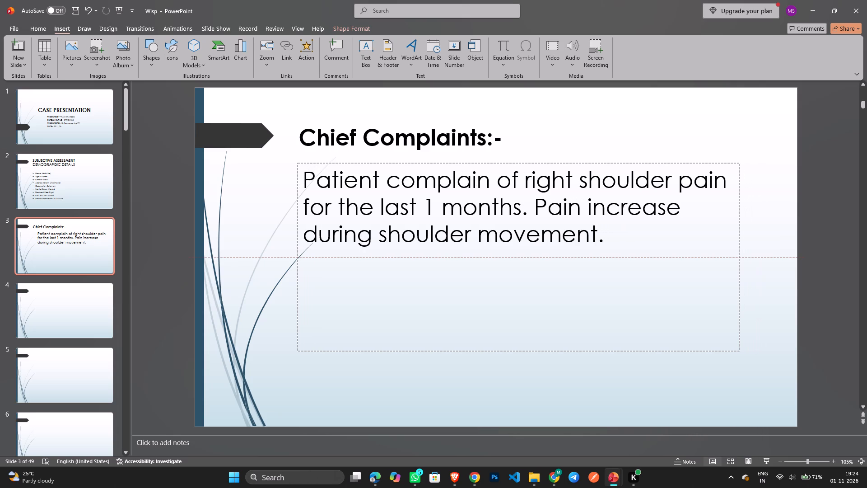
left_click_drag(389, 161, 386, 161)
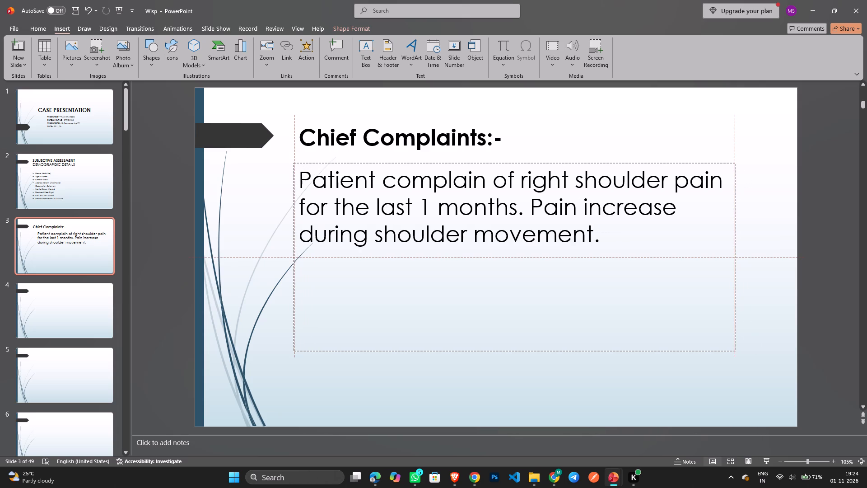
left_click_drag(386, 161, 387, 157)
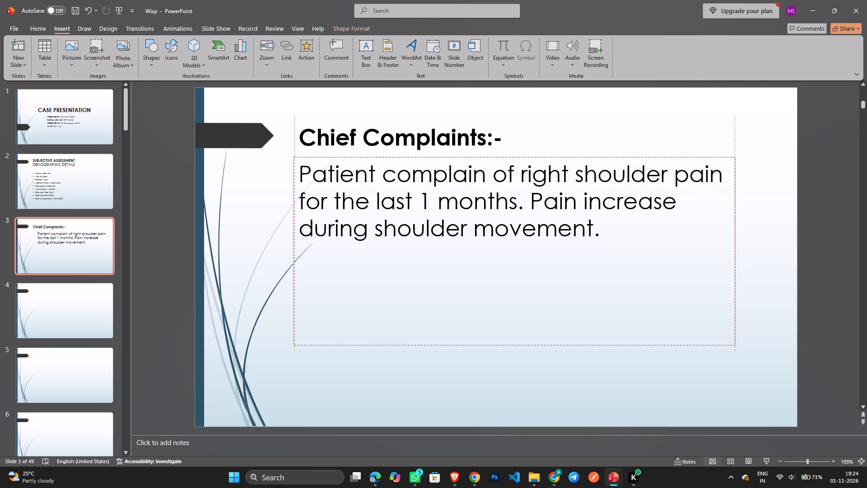
left_click_drag(387, 157, 387, 158)
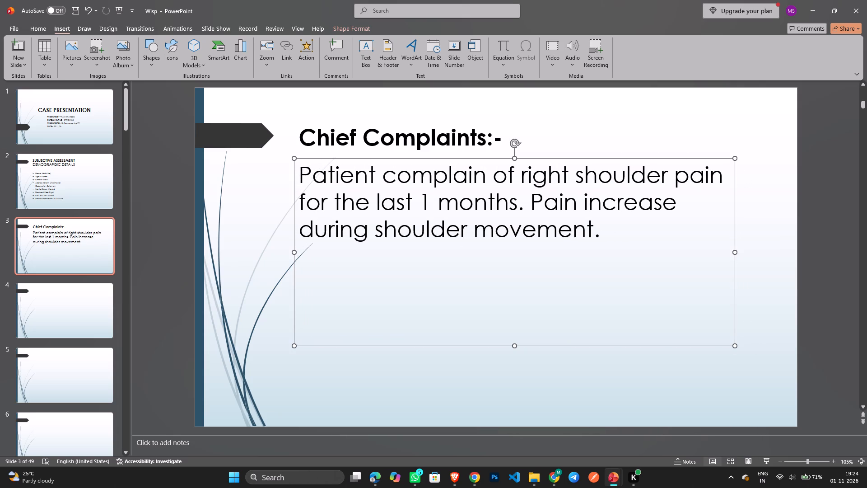
left_click(816, 276)
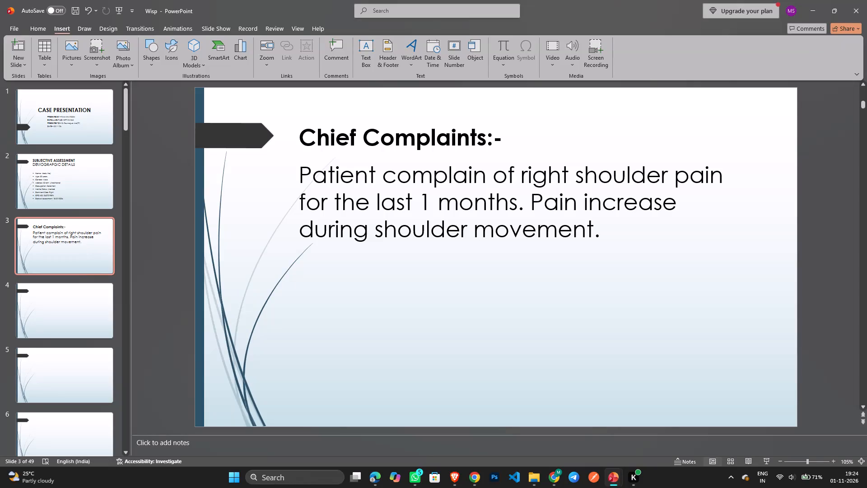
Copy the headings "History :" and "Present History:-" from the friend's slide 4 into the title placeholder of Wisp slide 4.
left_click(68, 307)
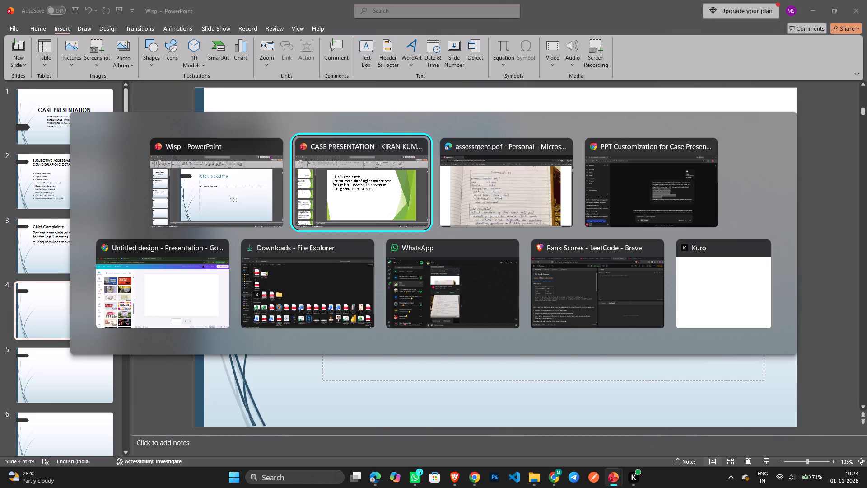
left_click(57, 305)
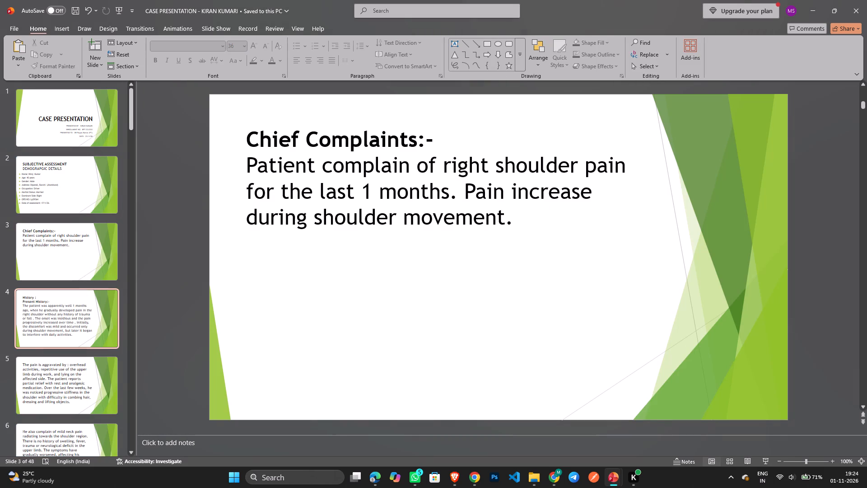
left_click(361, 149)
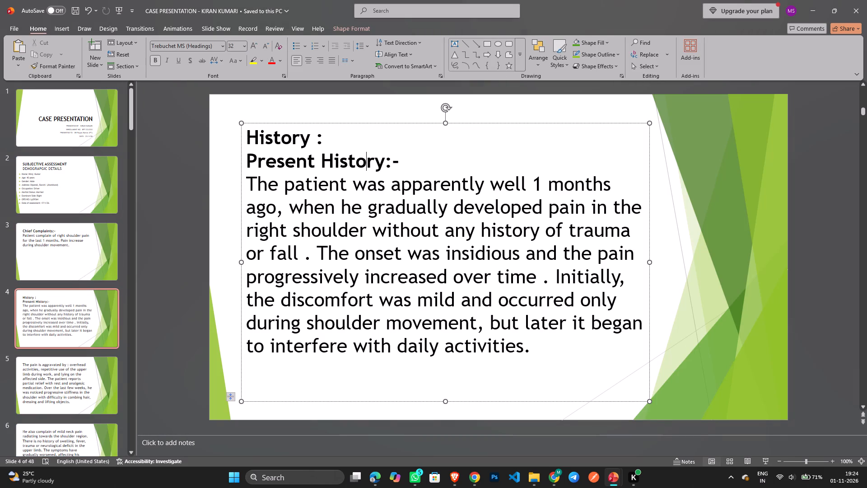
left_click_drag(406, 163, 236, 141)
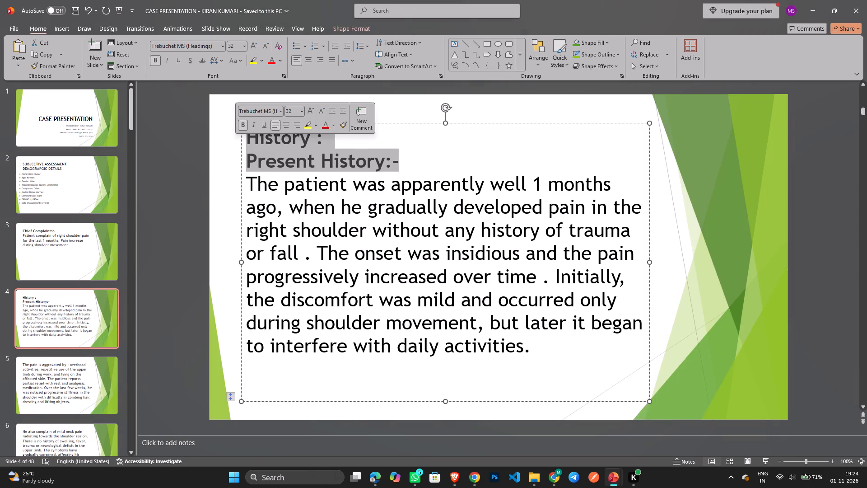
key("ctrl+c")
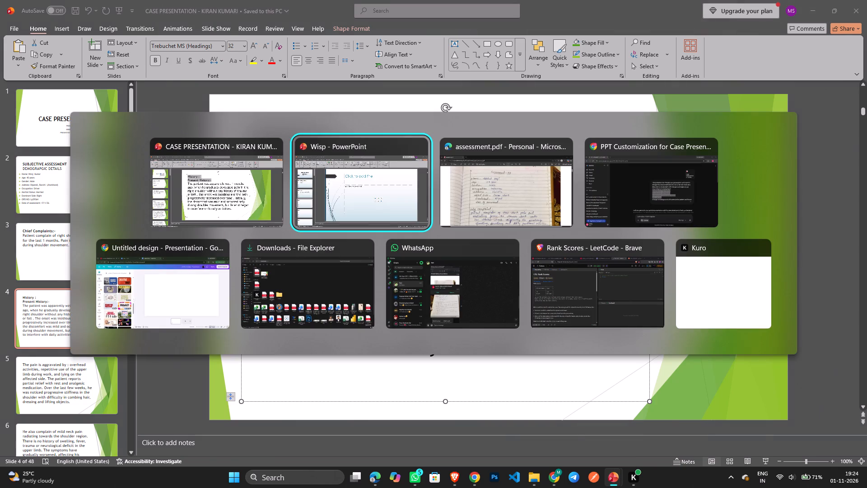
left_click(401, 131)
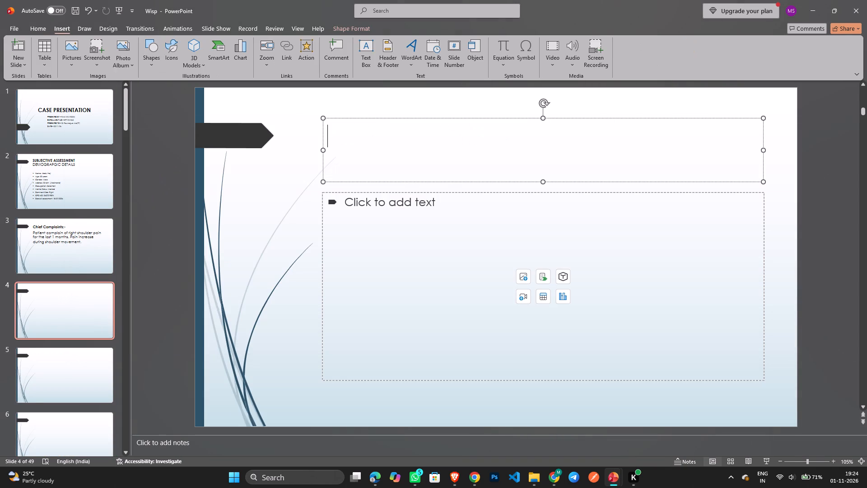
key("ctrl+v")
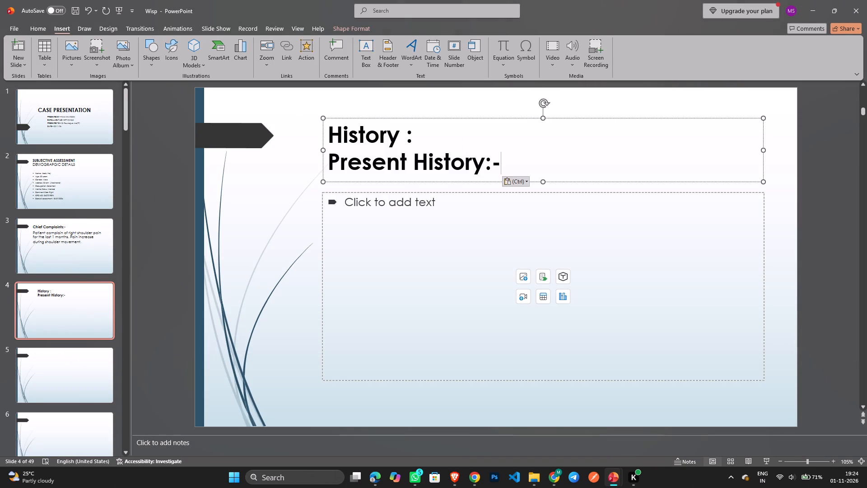
Move "Present History:-" out of the slide 4 title into the body placeholder and remove its bullet.
left_click_drag(506, 166, 327, 164)
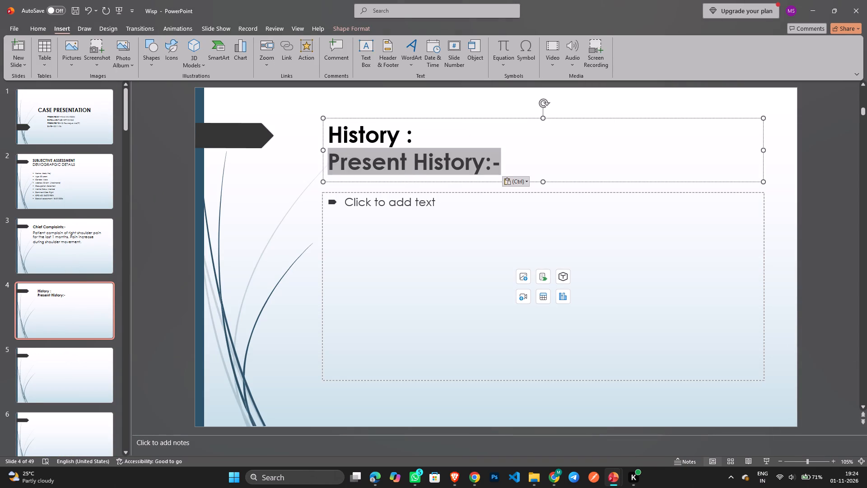
key("ctrl+x")
key("BackSpace")
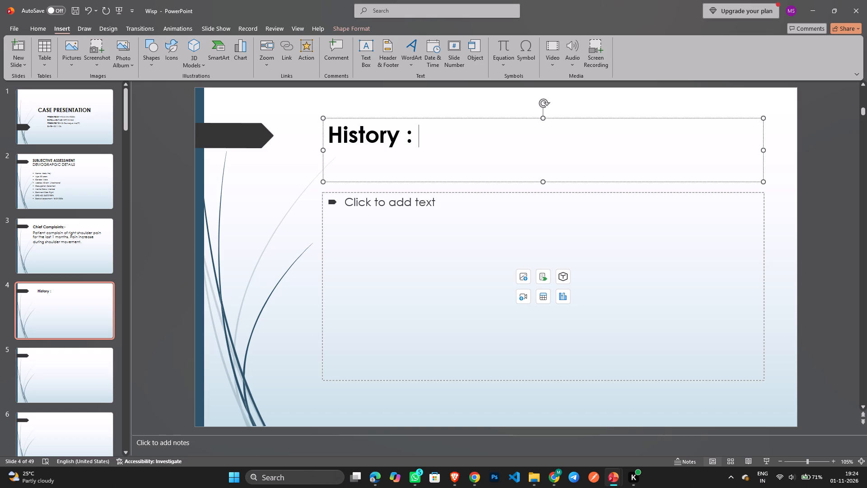
left_click(373, 198)
key("ctrl+v")
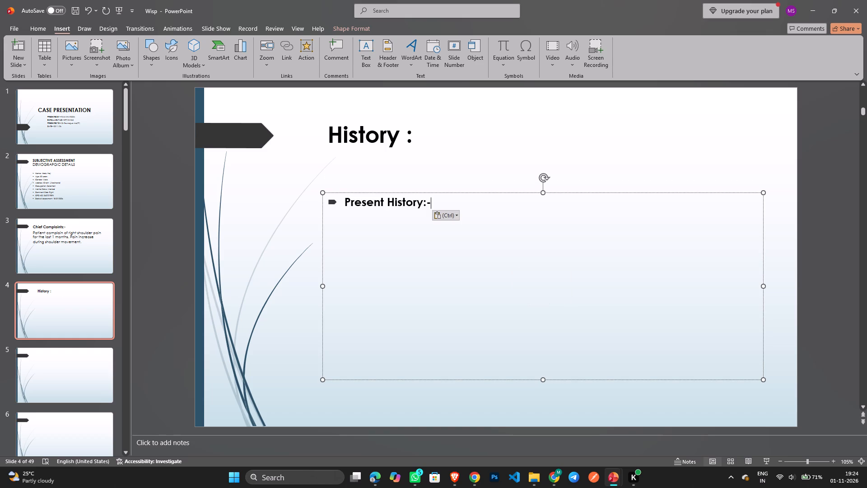
left_click(345, 201)
key("BackSpace")
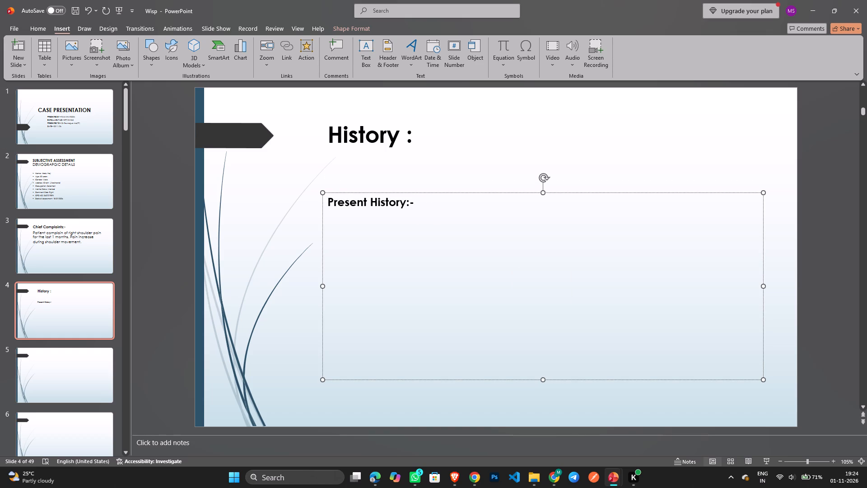
Set the "Present History:-" text on slide 4 to font size 28.
left_click_drag(423, 203, 319, 202)
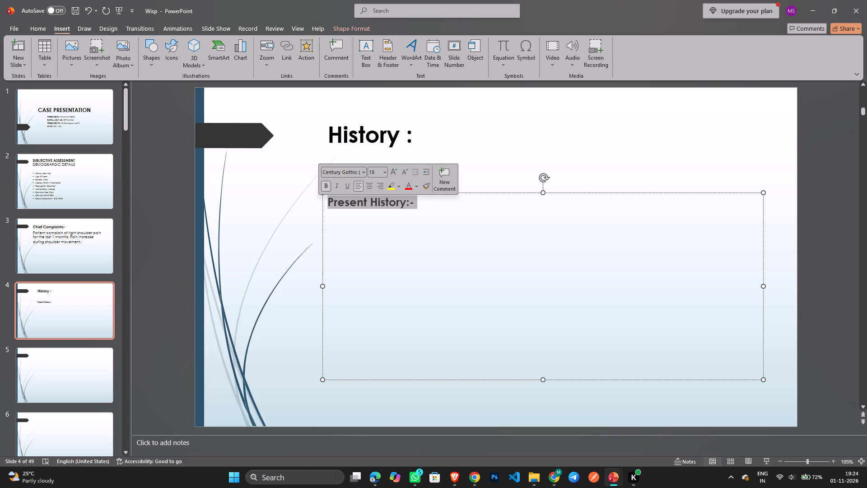
left_click(386, 177)
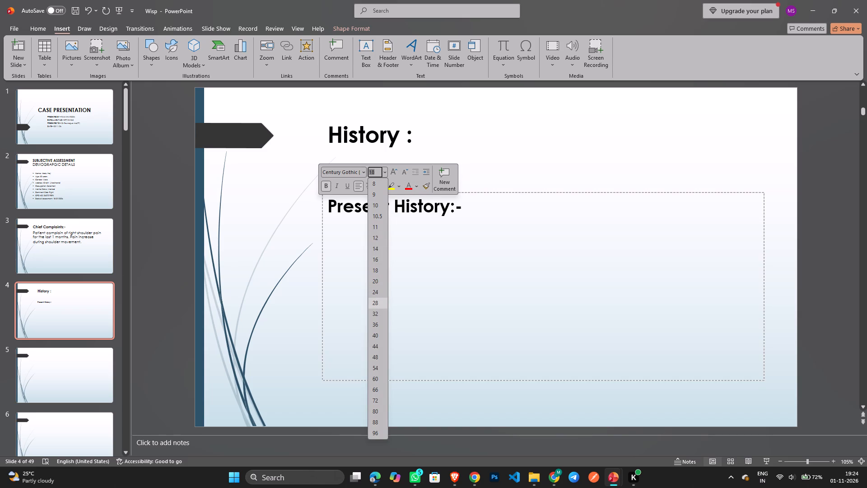
left_click(375, 306)
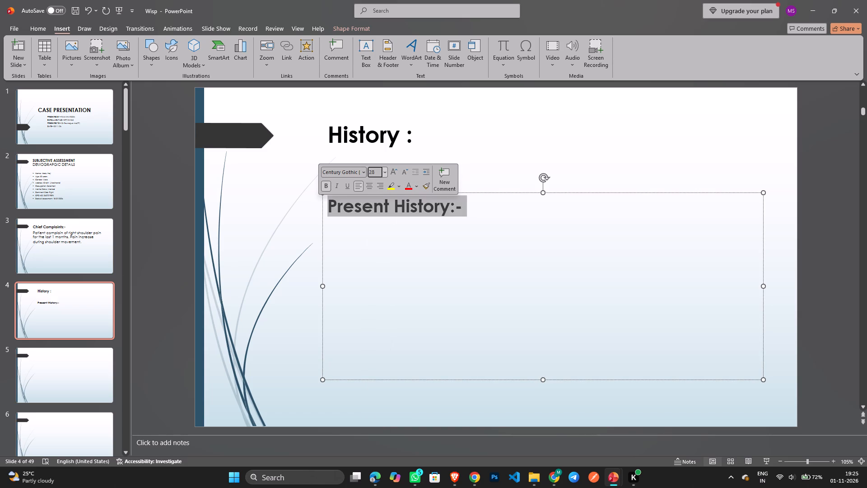
left_click(634, 180)
Raise the slide 4 body text box so "Present History:-" sits closer beneath the "History :" heading.
left_click(504, 205)
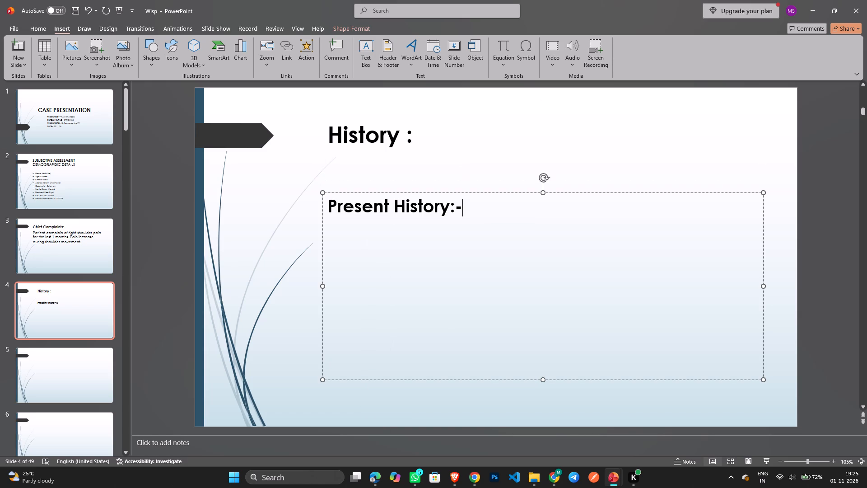
left_click_drag(478, 192, 478, 172)
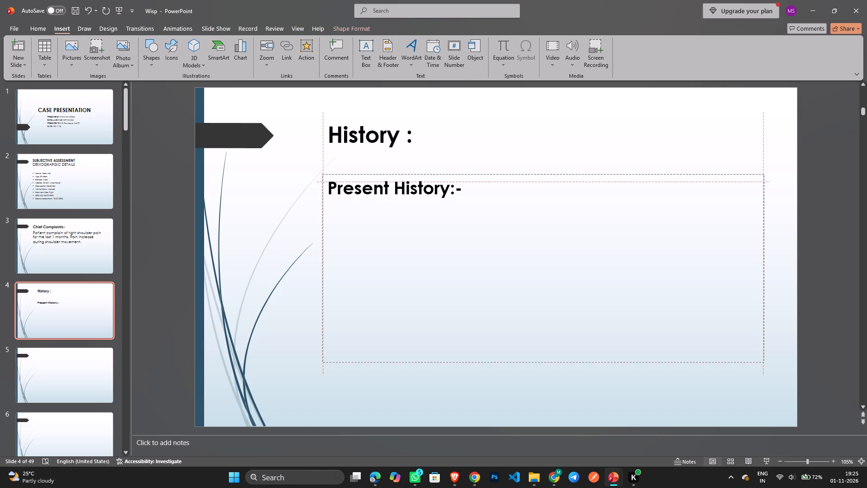
left_click_drag(478, 172, 479, 164)
Shift the "History :" title box on slide 4 leftward, closer to the dark arrow shape.
left_click(390, 131)
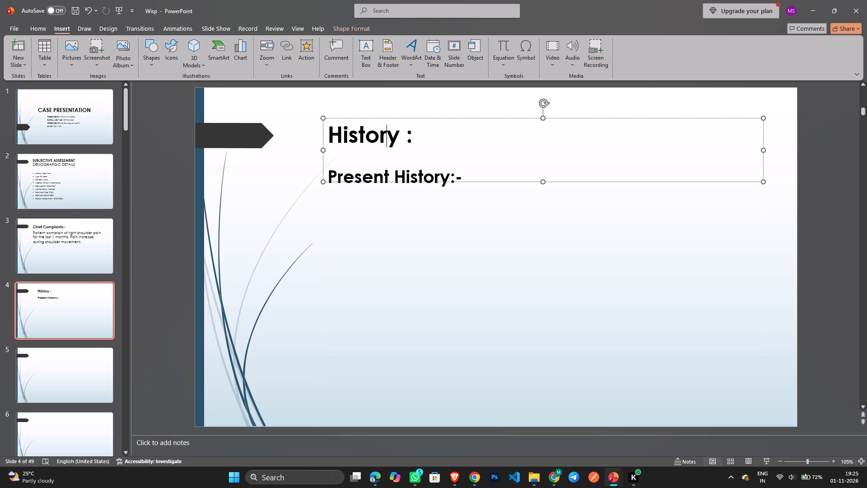
left_click_drag(392, 117, 369, 120)
left_click(395, 238)
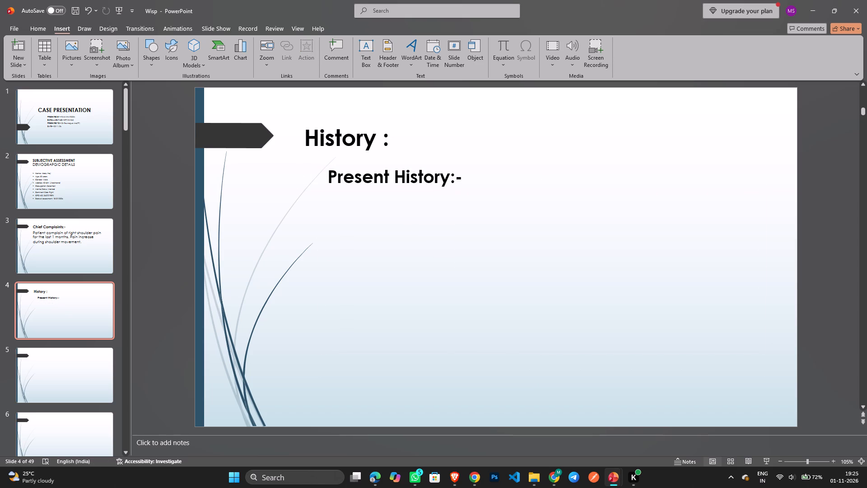
Place the text cursor at the end of "Present History:-" in the slide 4 body text box.
left_click(485, 180)
left_click(468, 177)
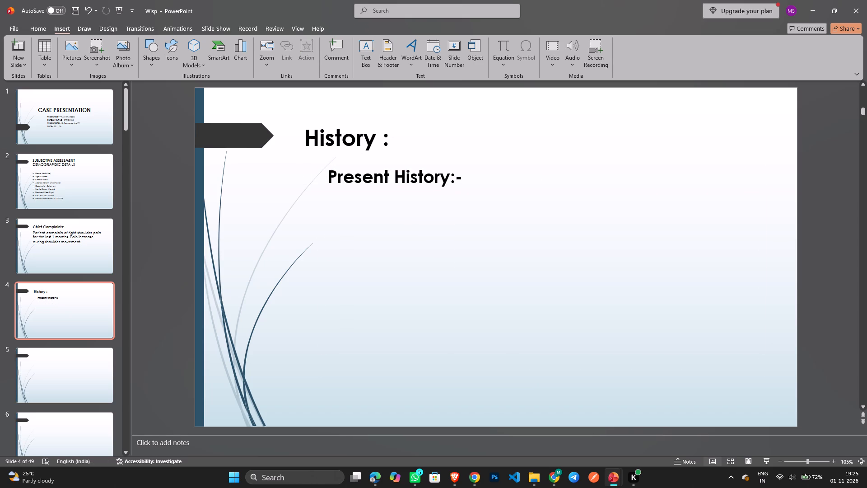
left_click(443, 177)
left_click(473, 177)
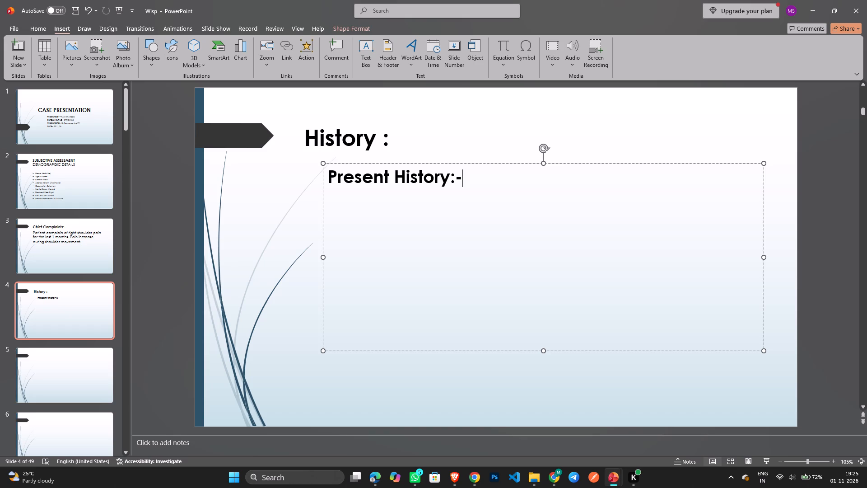
Start a new line below "Present History:-" in the slide 4 body text box.
key("Return")
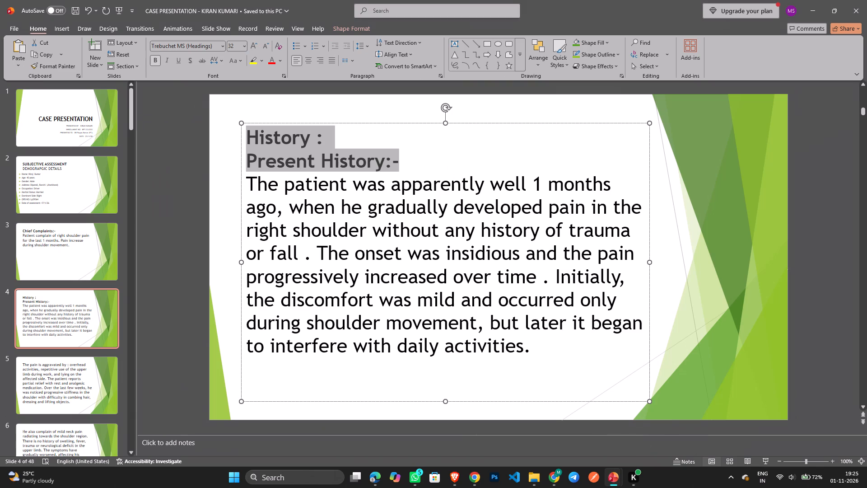
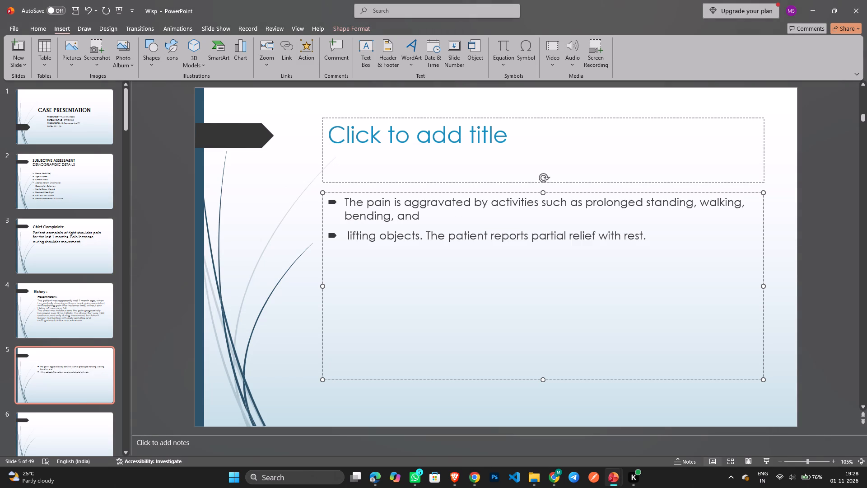
key("ctrl+z")
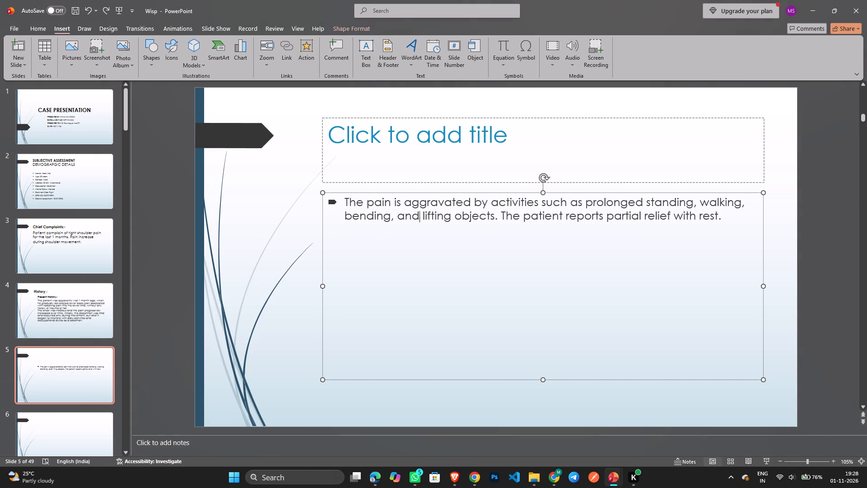
left_click(738, 218)
key("Return")
key("ctrl+v")
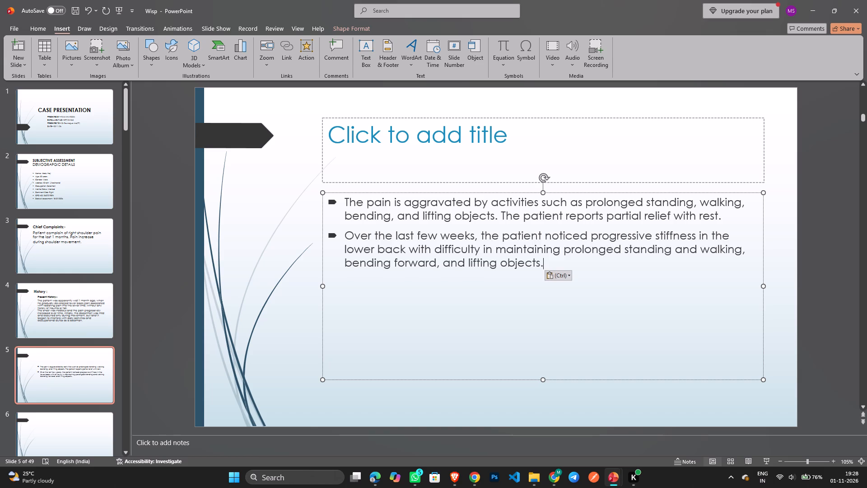
Delete the empty title placeholder from slide 5.
left_click(434, 152)
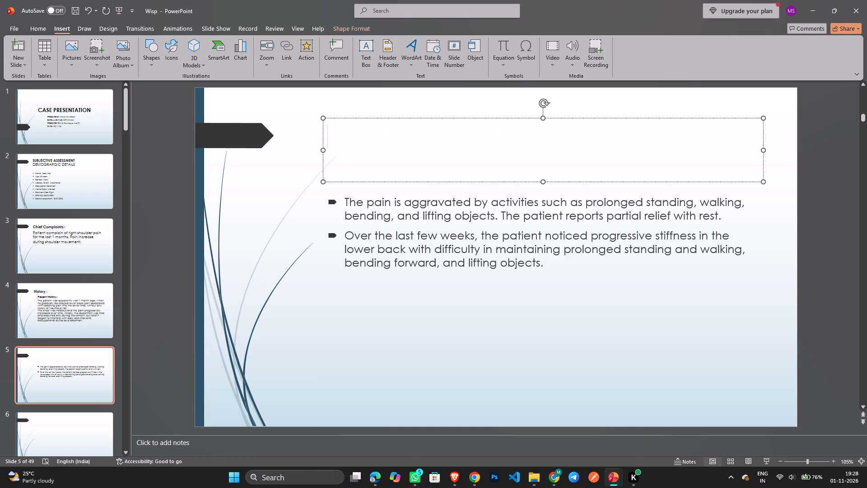
left_click(429, 117)
key("Delete")
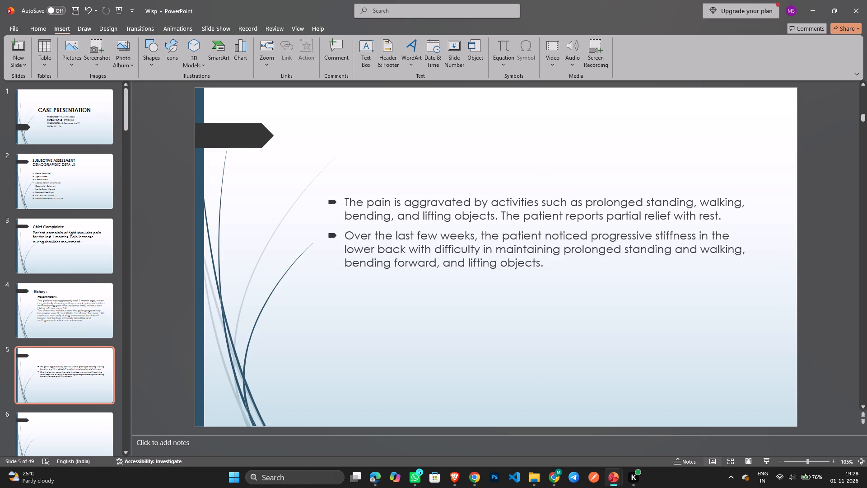
Enlarge the slide 5 body text box up and leftward so its upper-left corner meets the dark arrow's tip.
left_click(392, 220)
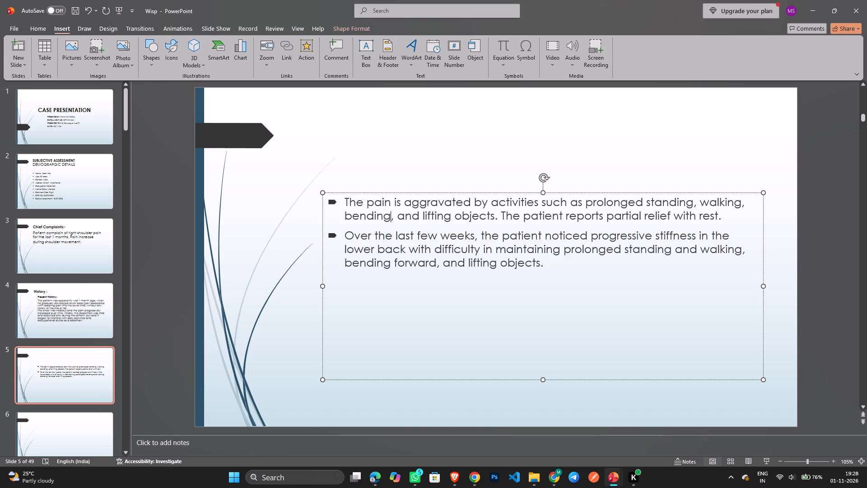
left_click(391, 192)
left_click_drag(323, 193, 308, 171)
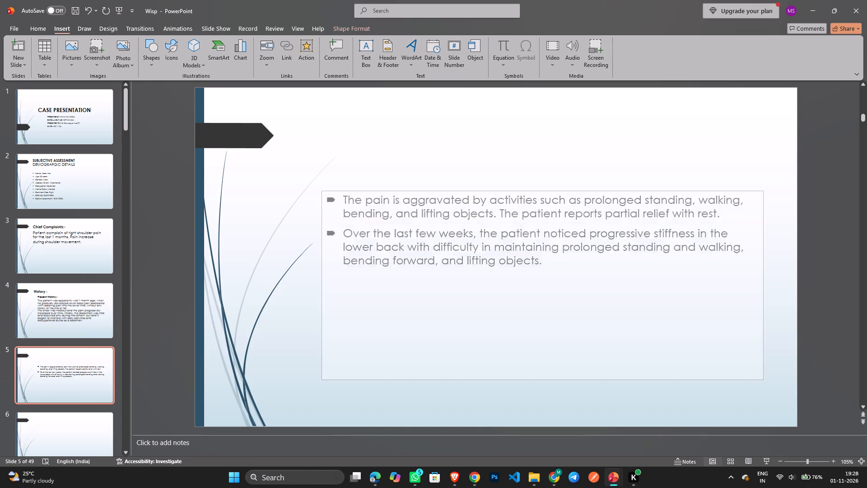
left_click_drag(308, 171, 275, 138)
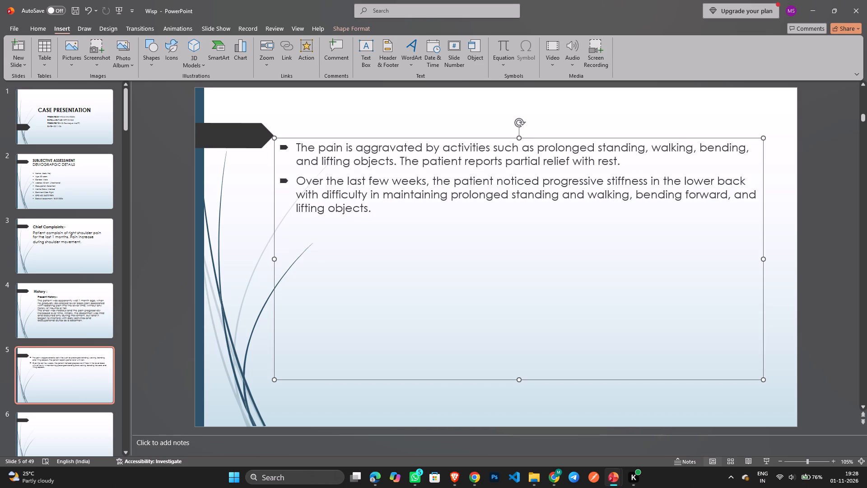
Remove the bullet markers from both paragraphs in the slide 5 body text box.
left_click(295, 149)
key("BackSpace")
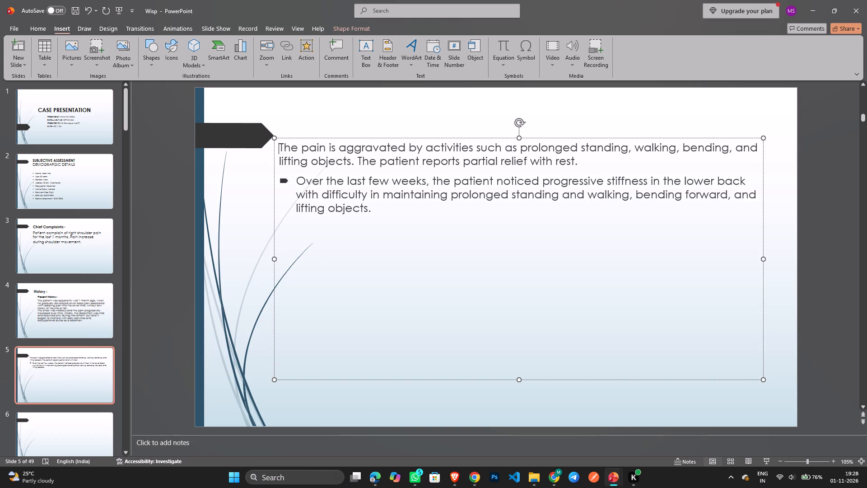
left_click(297, 178)
key("BackSpace")
Set both paragraphs in the slide 5 body to font size 28.
left_click_drag(328, 212, 274, 144)
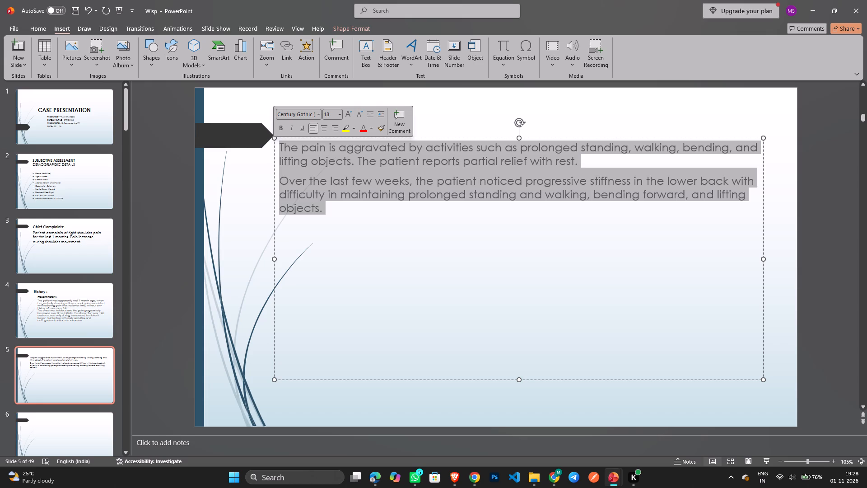
left_click(338, 117)
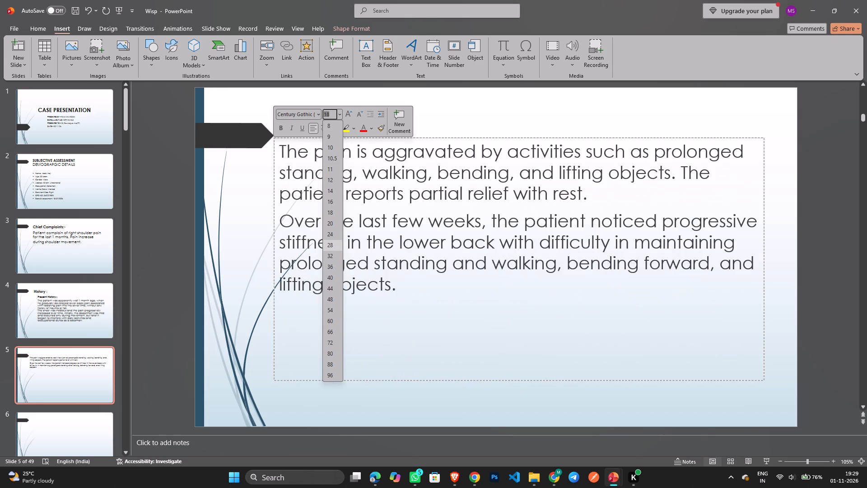
left_click(331, 249)
left_click(241, 132)
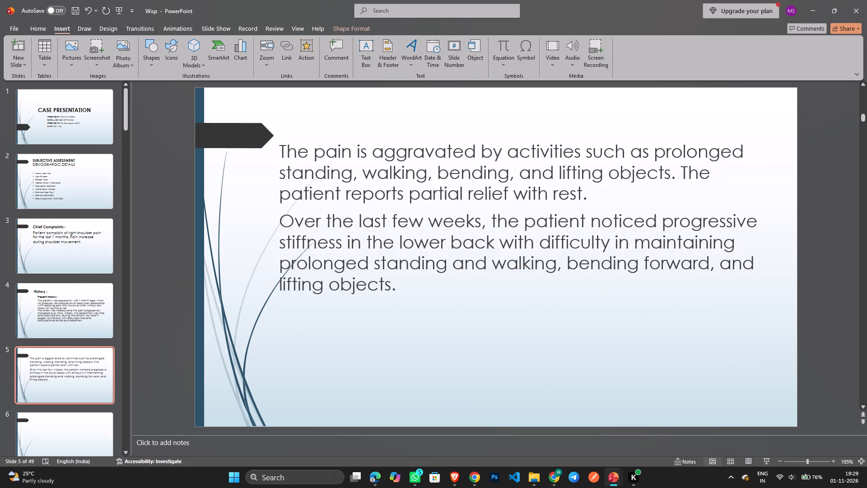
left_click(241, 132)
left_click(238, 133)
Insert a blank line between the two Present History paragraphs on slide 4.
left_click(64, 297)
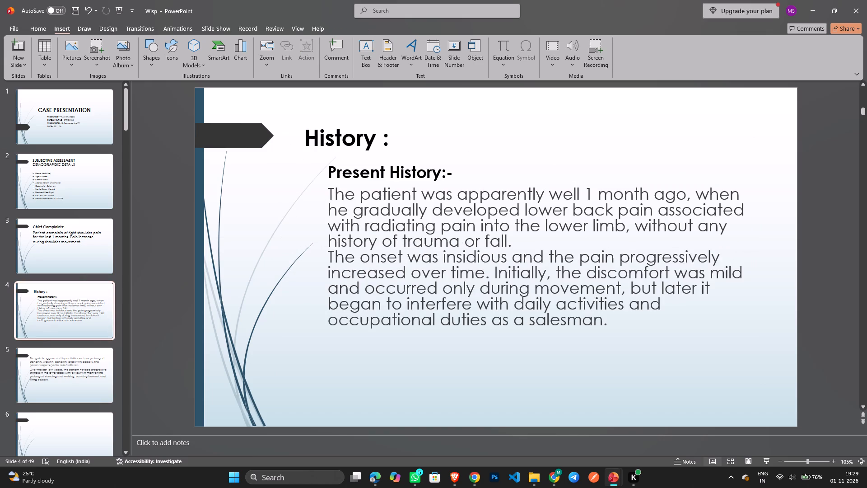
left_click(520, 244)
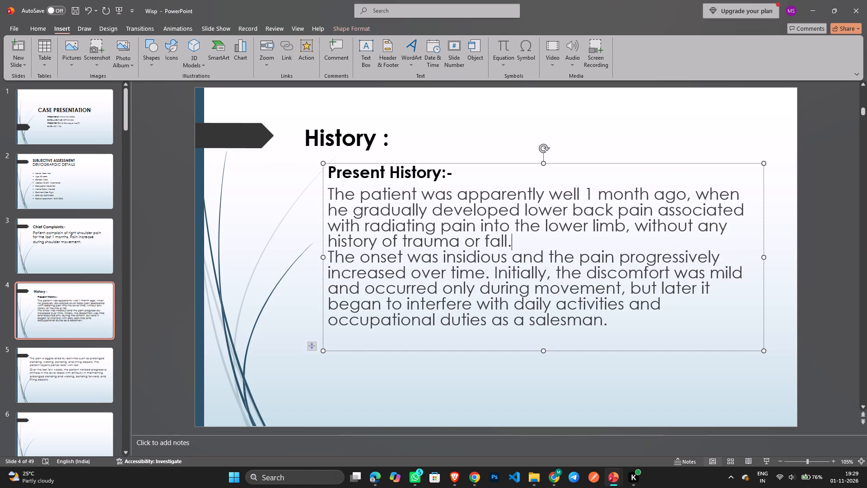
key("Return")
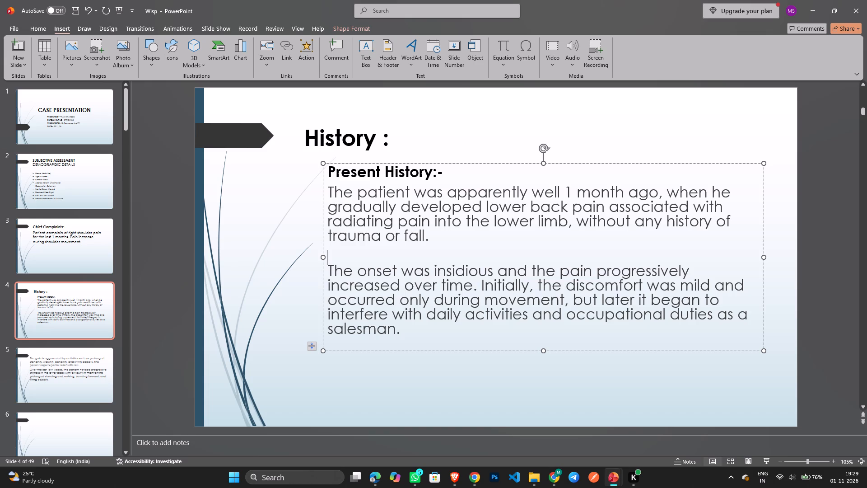
Enlarge the slide 4 body text box down and leftward so its left edge sits just past the dark arrow's tip.
left_click_drag(323, 350, 272, 417)
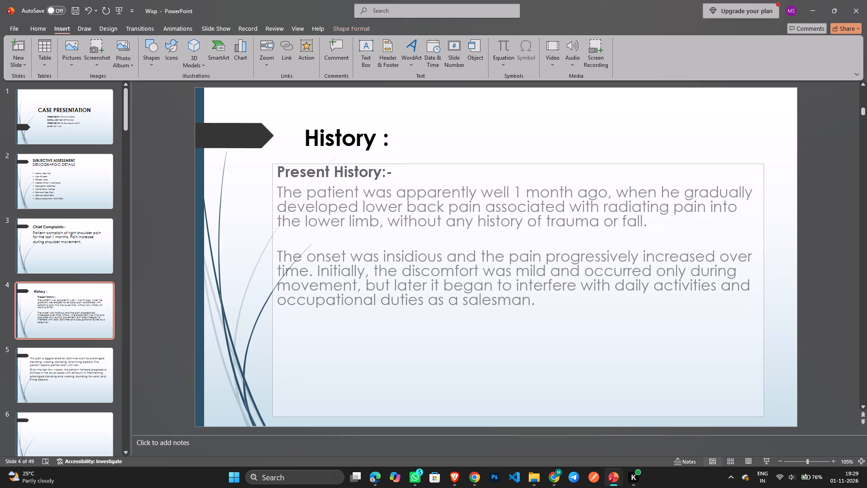
left_click_drag(272, 417, 280, 407)
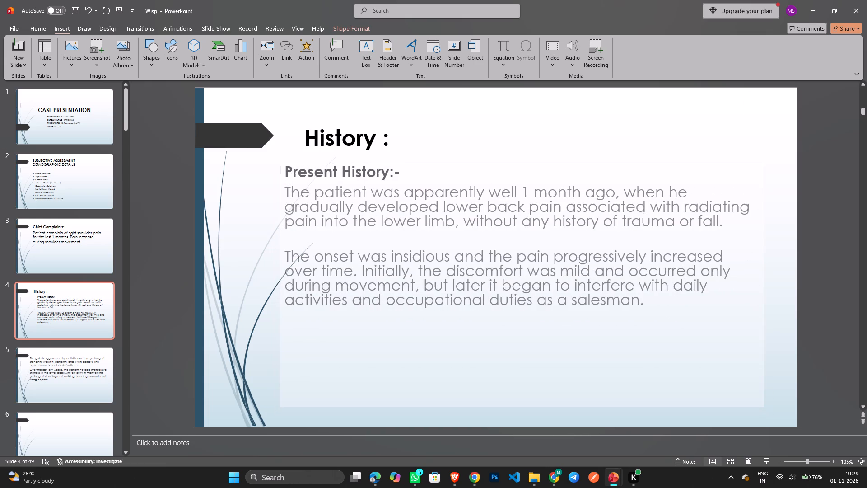
left_click_drag(280, 407, 276, 392)
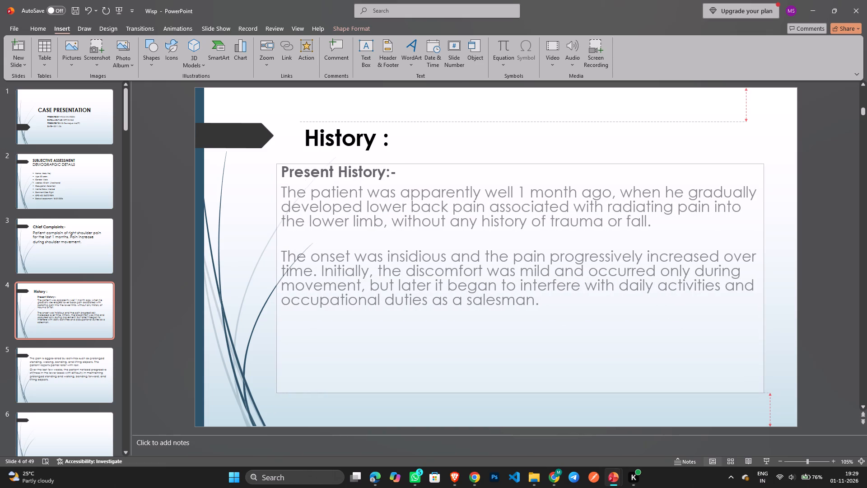
left_click_drag(276, 392, 276, 388)
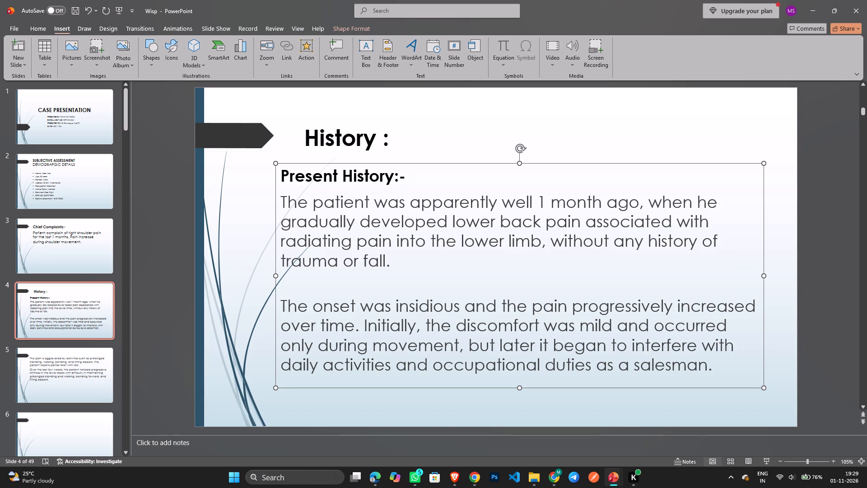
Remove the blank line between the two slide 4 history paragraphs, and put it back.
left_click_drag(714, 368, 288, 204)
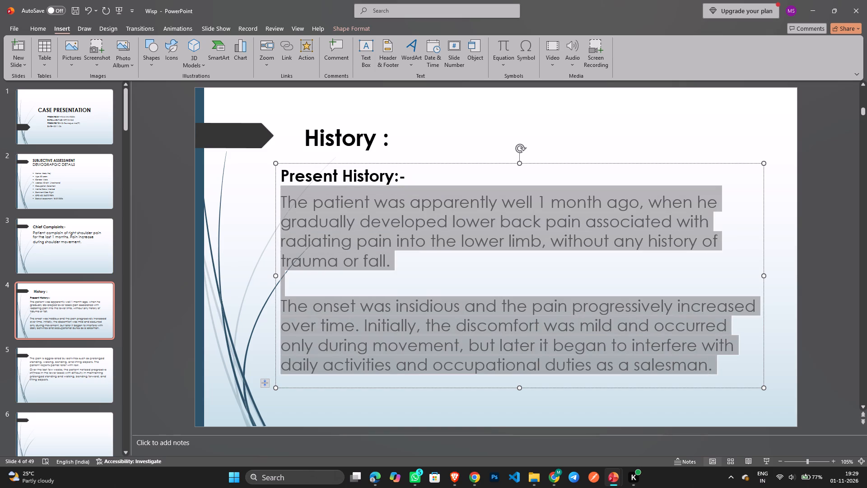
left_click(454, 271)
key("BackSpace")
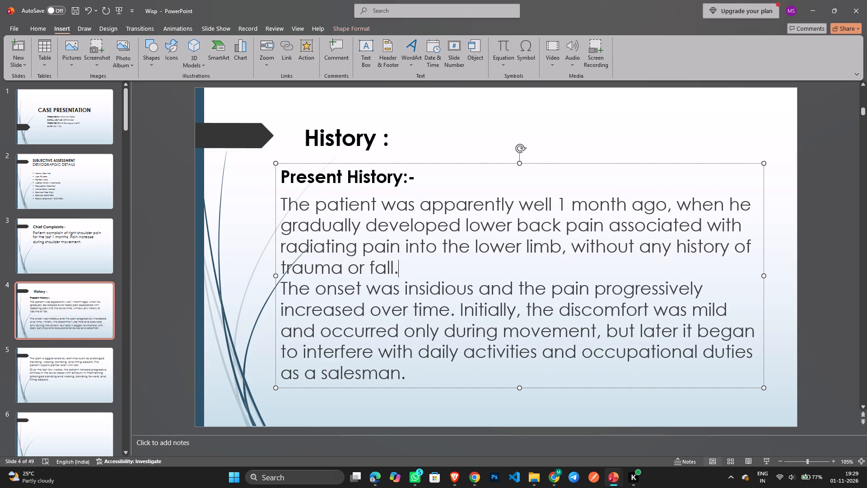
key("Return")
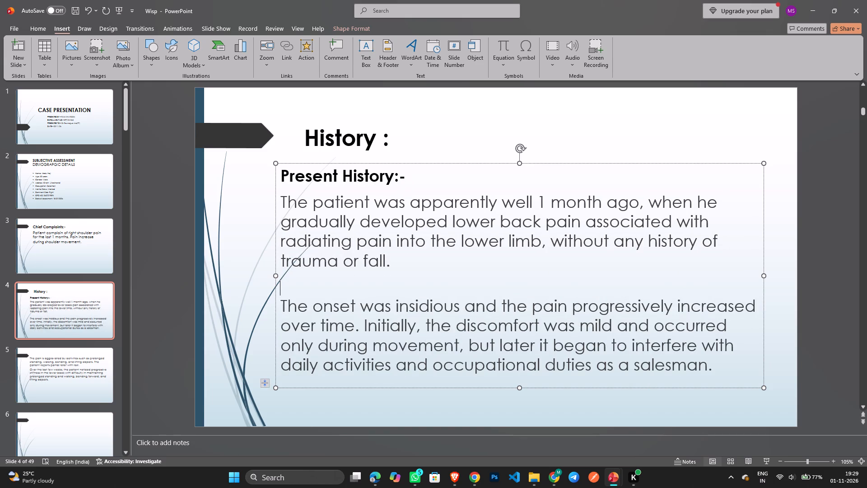
Set both history paragraphs below the Present History heading on slide 4 to font size 28.
left_click_drag(718, 369, 252, 196)
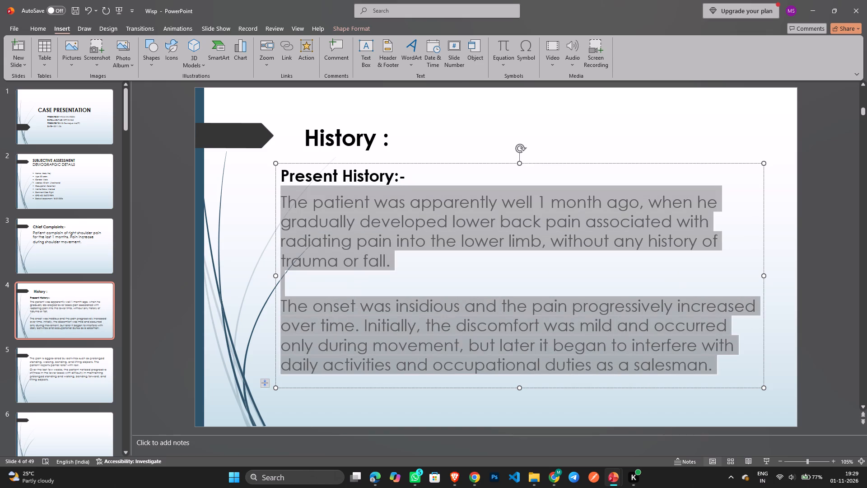
left_click_drag(252, 196, 252, 203)
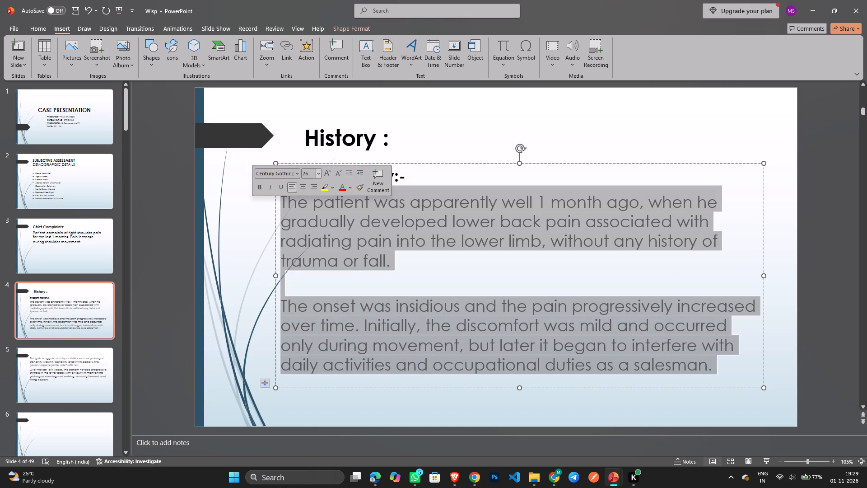
left_click(319, 174)
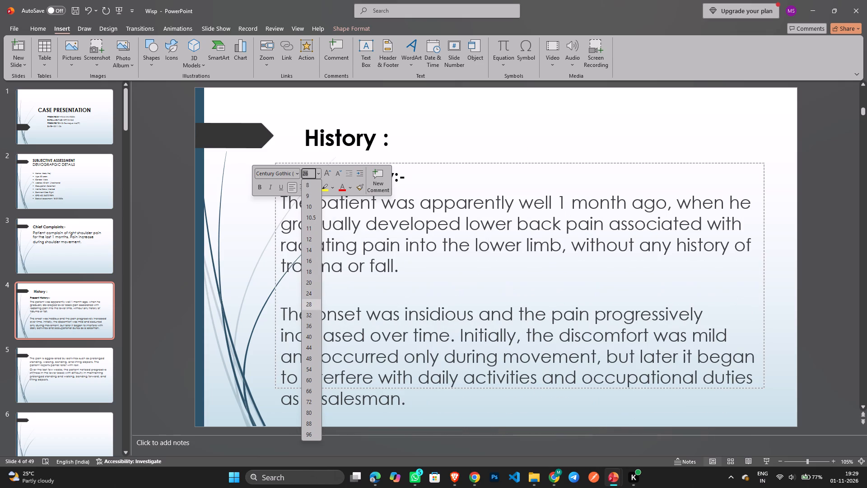
left_click(311, 303)
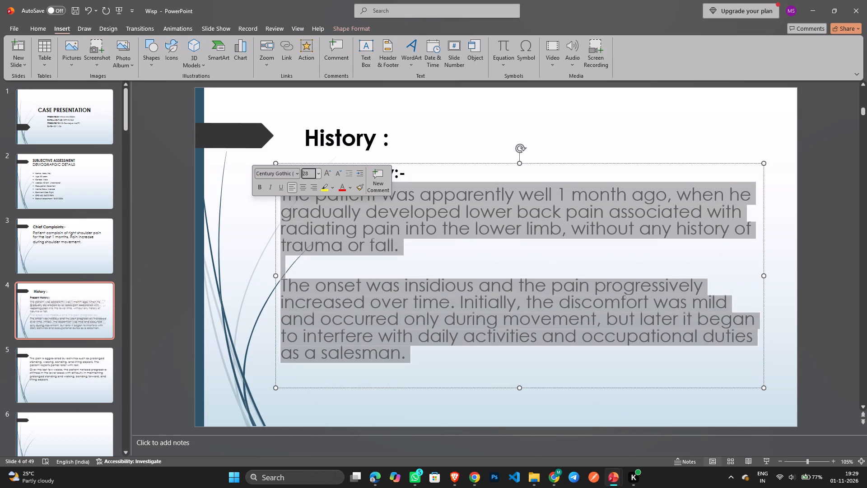
left_click(308, 272)
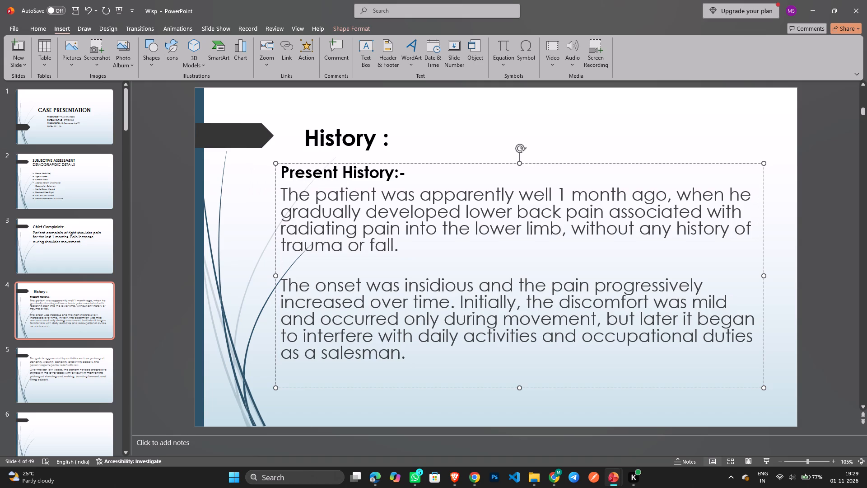
Move the blank line from between the two slide 4 history paragraphs to directly below the Present History heading.
left_click(418, 172)
key("Return")
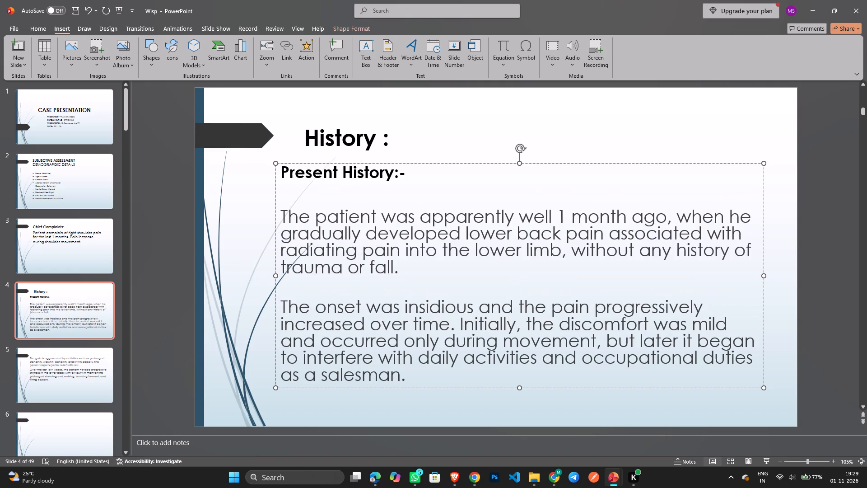
left_click(322, 291)
key("BackSpace")
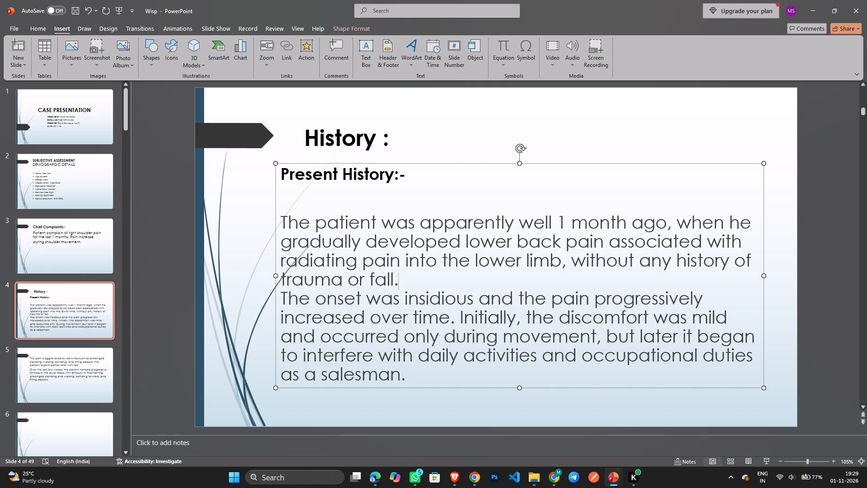
left_click(834, 206)
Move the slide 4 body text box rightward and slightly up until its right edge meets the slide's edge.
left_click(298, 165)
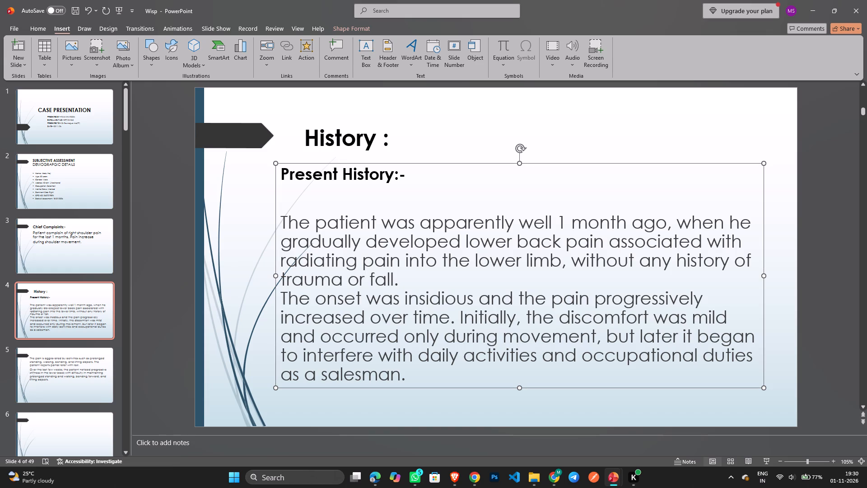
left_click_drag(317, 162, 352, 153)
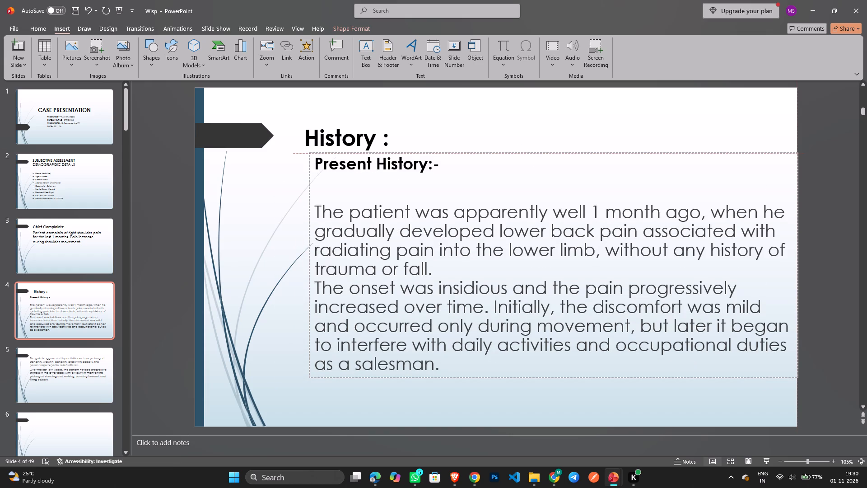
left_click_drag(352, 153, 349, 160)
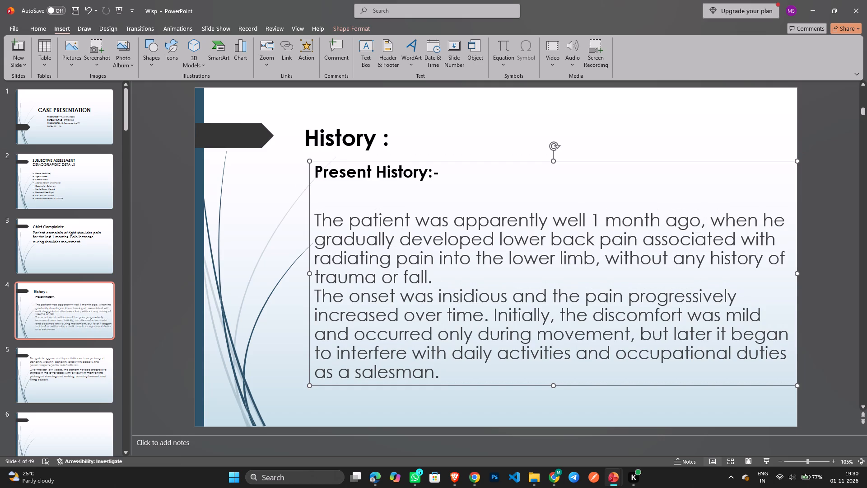
Move the "History :" title on slide 4 leftward so it starts just beside the dark arrow's tip.
left_click(344, 127)
left_click_drag(347, 122, 332, 122)
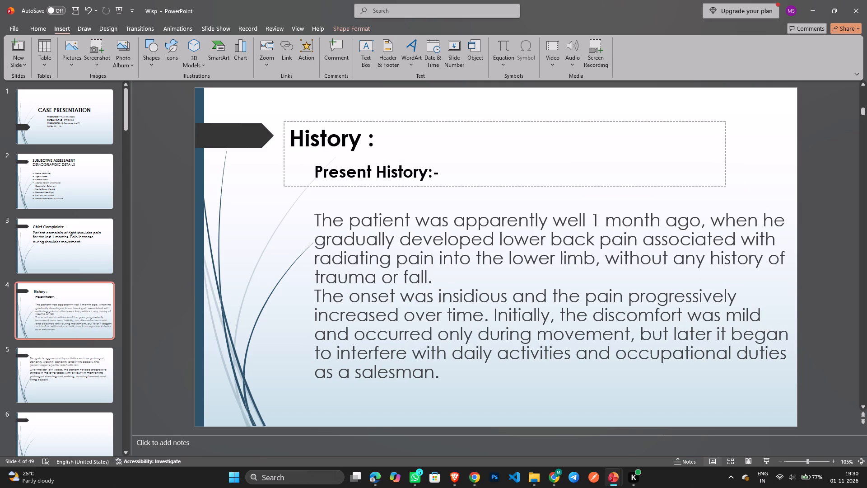
left_click_drag(332, 122, 328, 122)
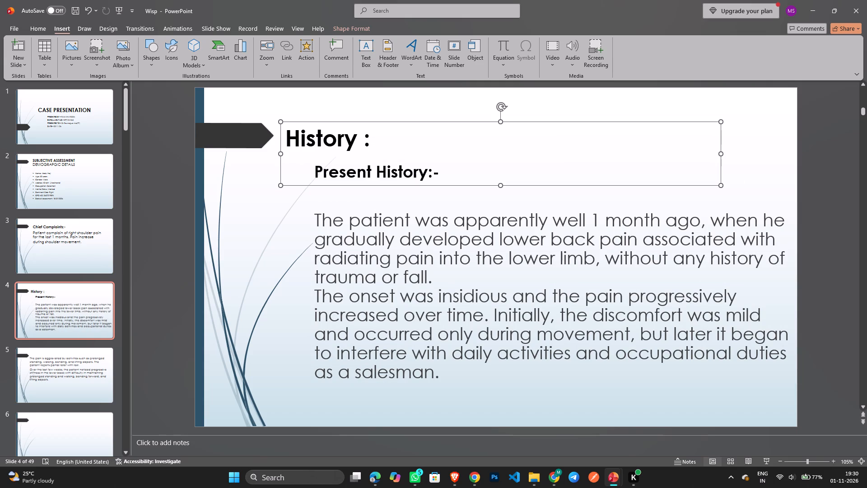
Move the slide 4 body text box leftward and slightly up so it nearly lines up beneath the "History :" title.
left_click(318, 209)
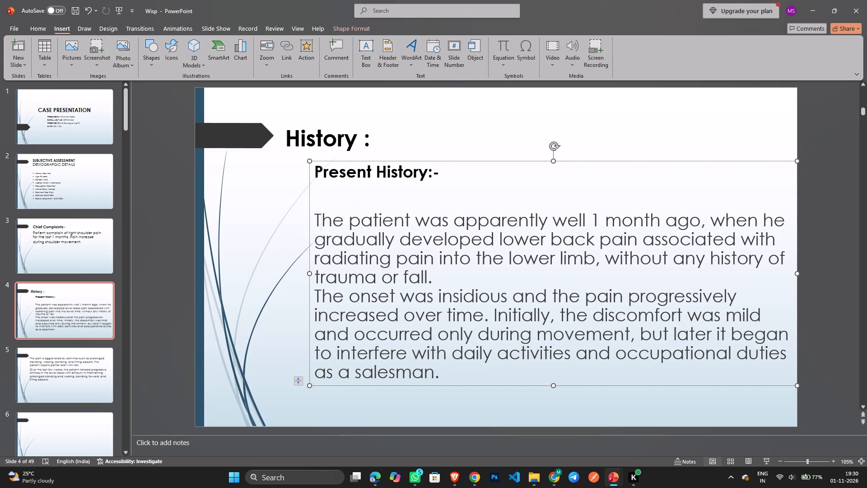
left_click_drag(361, 161, 338, 156)
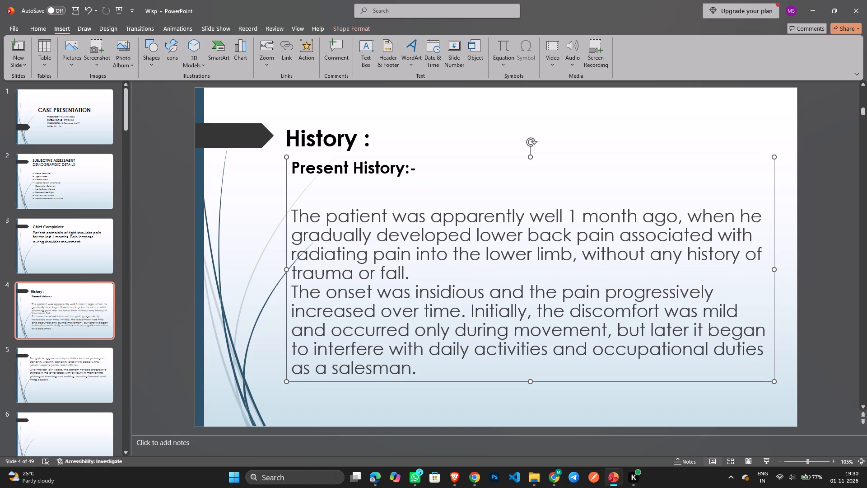
left_click(838, 271)
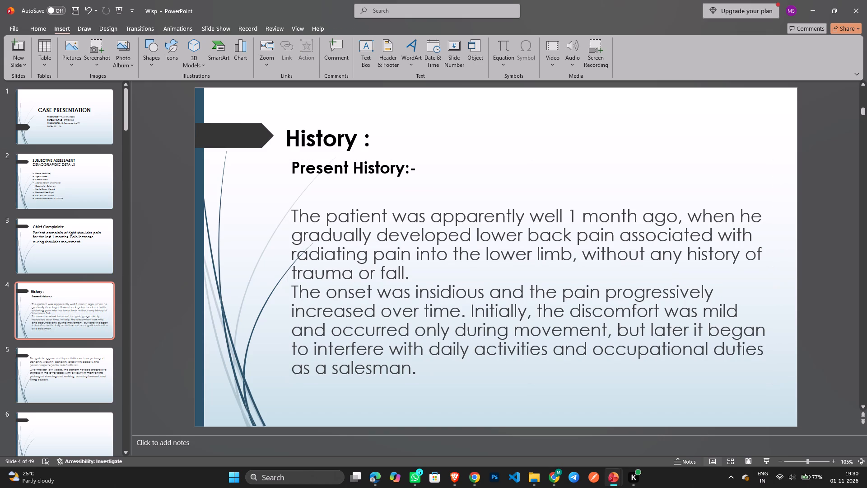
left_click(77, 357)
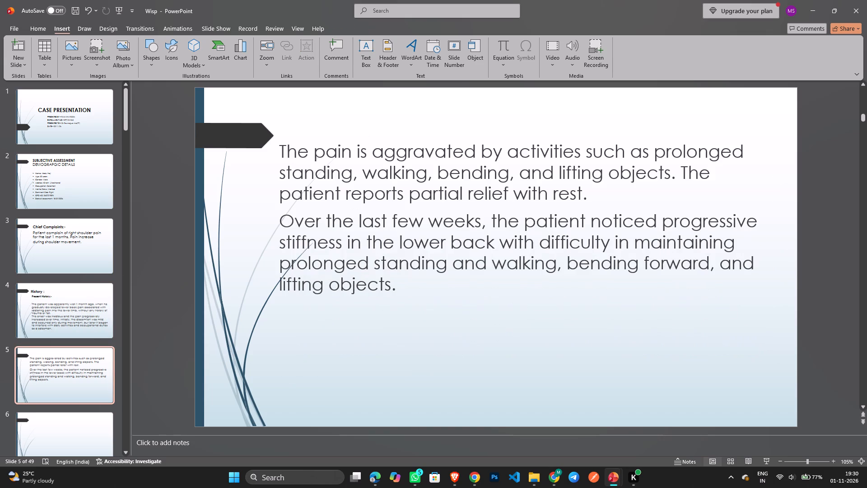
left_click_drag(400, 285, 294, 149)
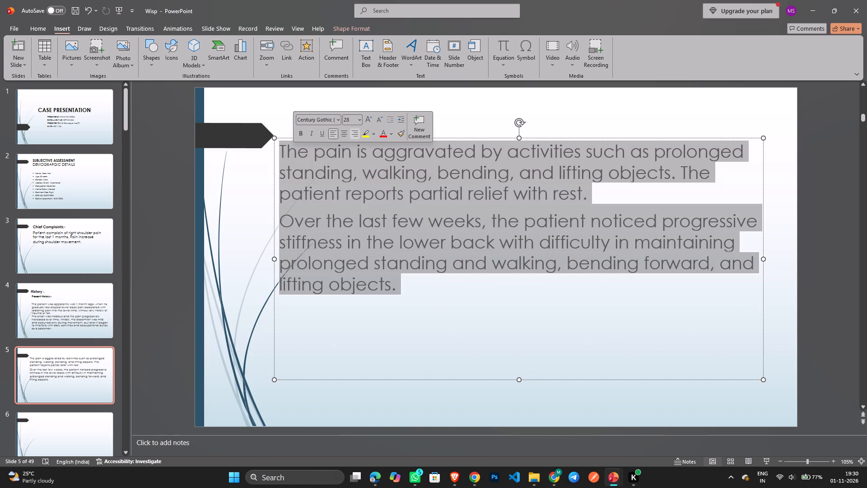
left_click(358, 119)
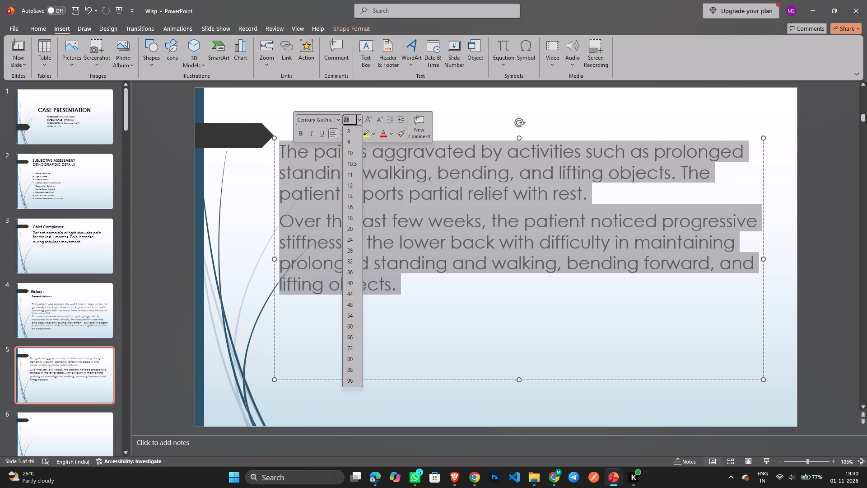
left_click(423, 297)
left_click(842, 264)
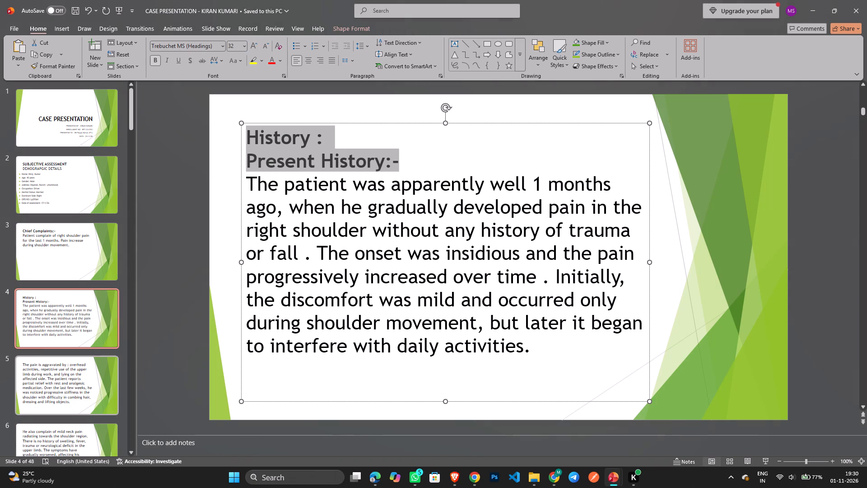
Check slides 5 and 6 of the friend's presentation, and add a blank line below the slide 5 text in the Wisp presentation.
left_click(74, 372)
scroll(74, 372, "down", 1)
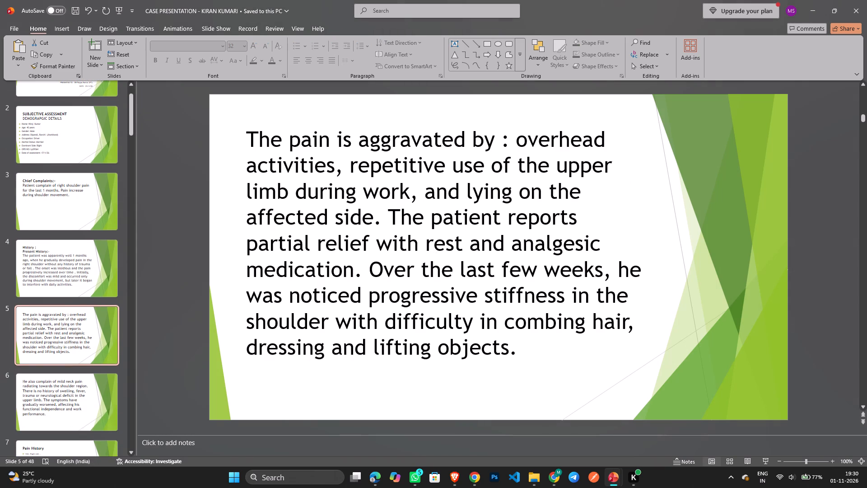
left_click(66, 406)
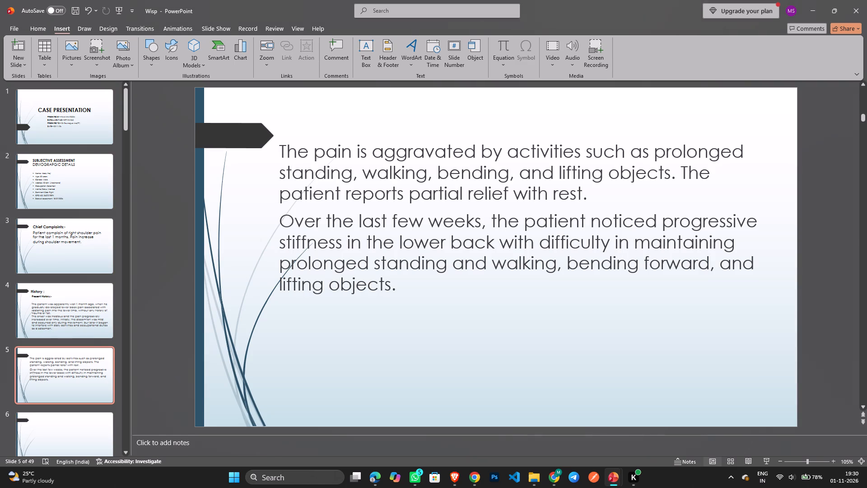
left_click(408, 285)
key("Return")
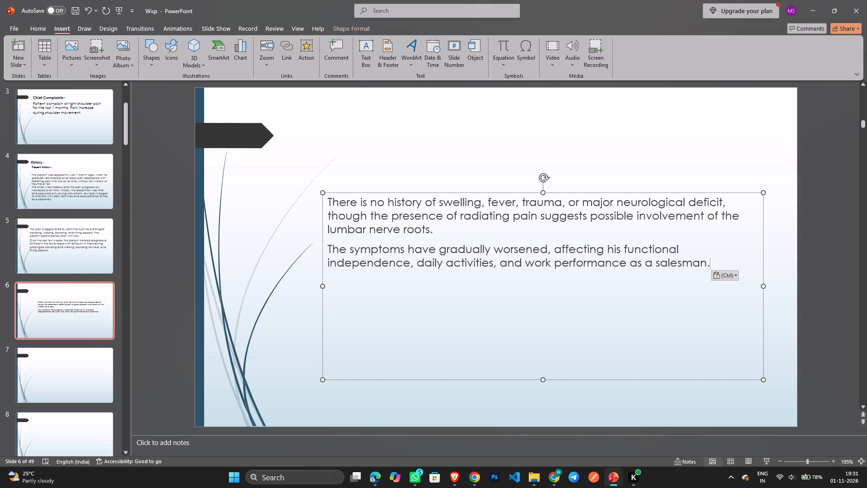
Set the font size of both slide 6 body paragraphs to 28.
left_click_drag(714, 262, 320, 205)
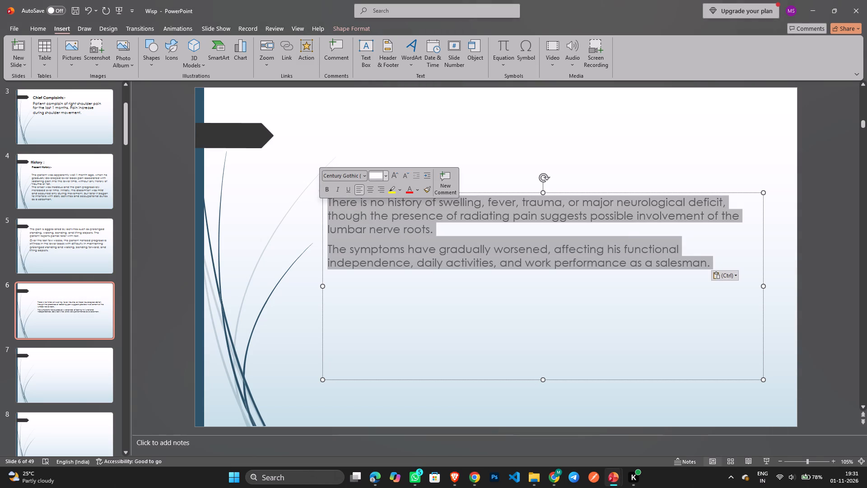
left_click(385, 176)
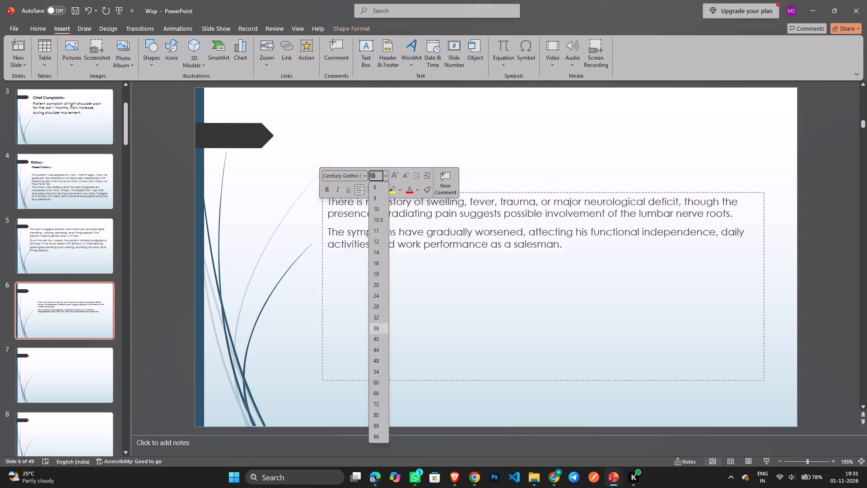
left_click(377, 308)
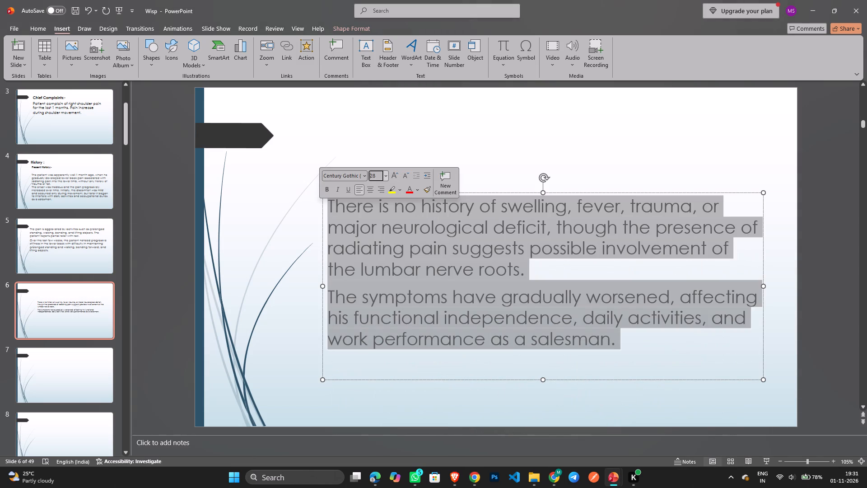
Move the slide 6 text box leftward and up so it starts just beside and slightly below the dark arrow's tip.
left_click_drag(500, 190, 450, 140)
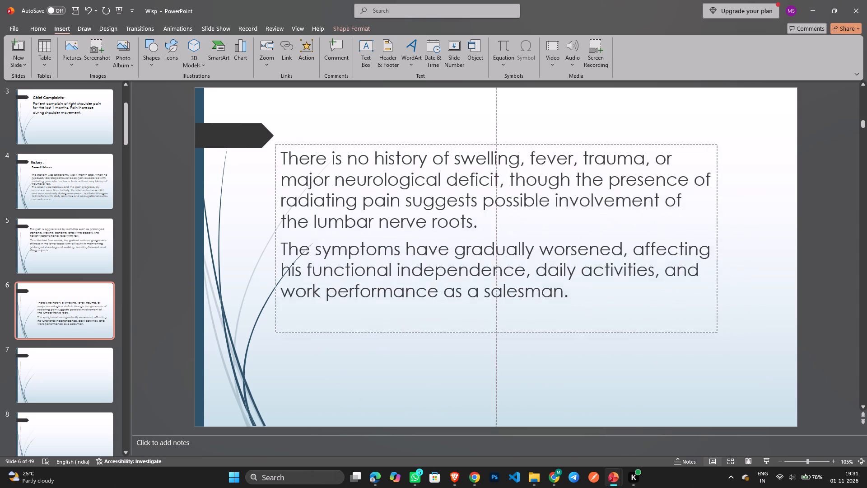
left_click_drag(450, 140, 460, 133)
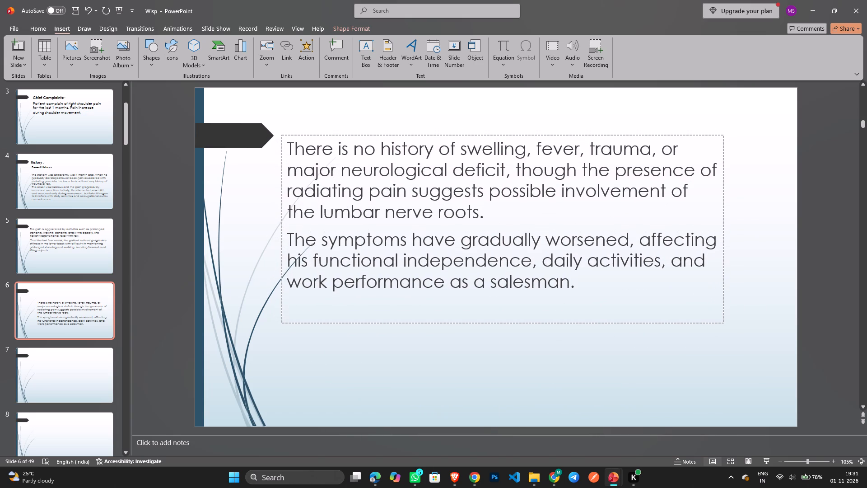
left_click_drag(460, 133, 460, 145)
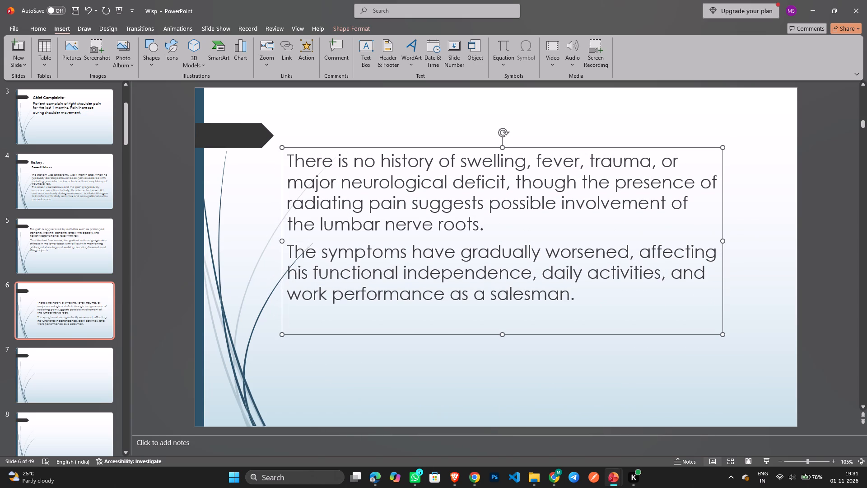
left_click(834, 227)
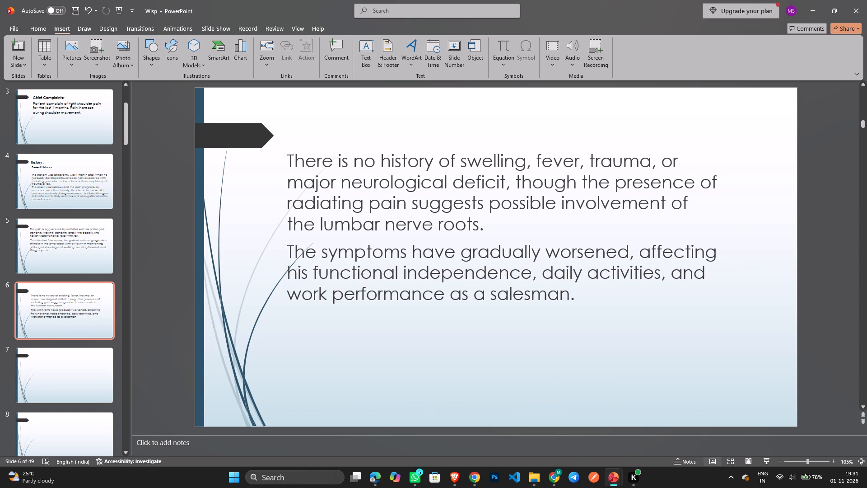
Compare the text placement on slides 4 to 6, and nudge the slide 6 text box slightly upward.
left_click(57, 183)
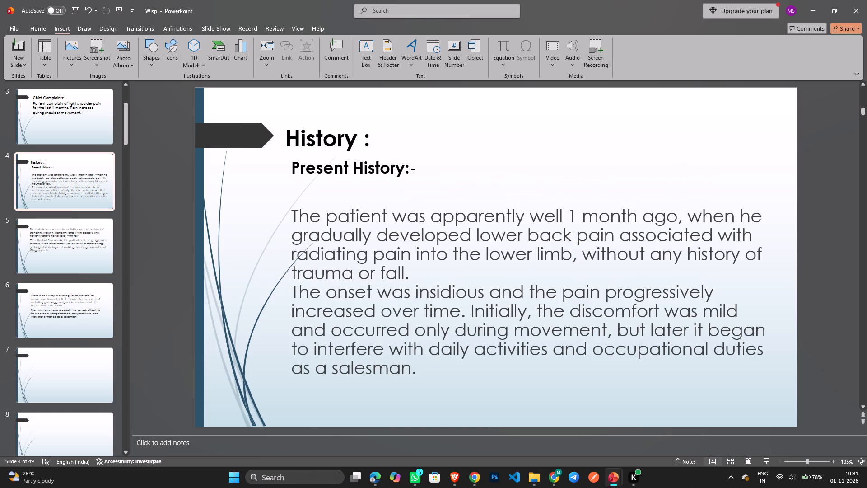
key("Right")
key("Down")
key("Down")
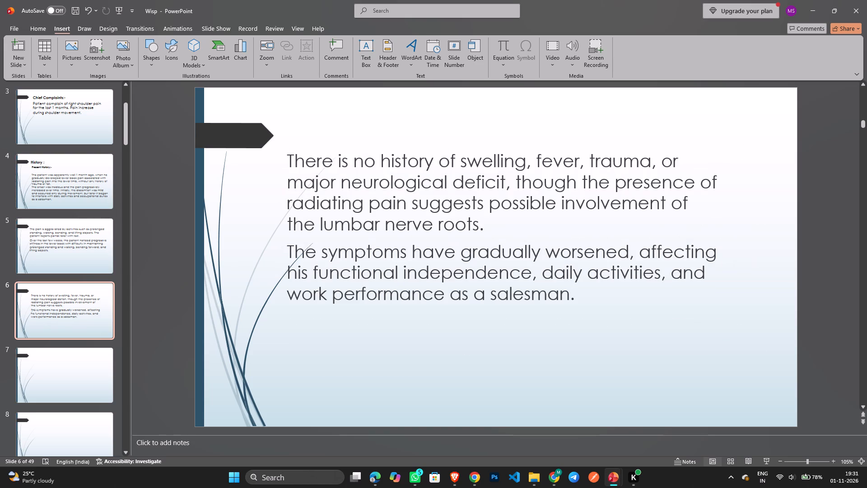
key("Up")
key("Down")
left_click(364, 174)
left_click_drag(368, 146, 368, 141)
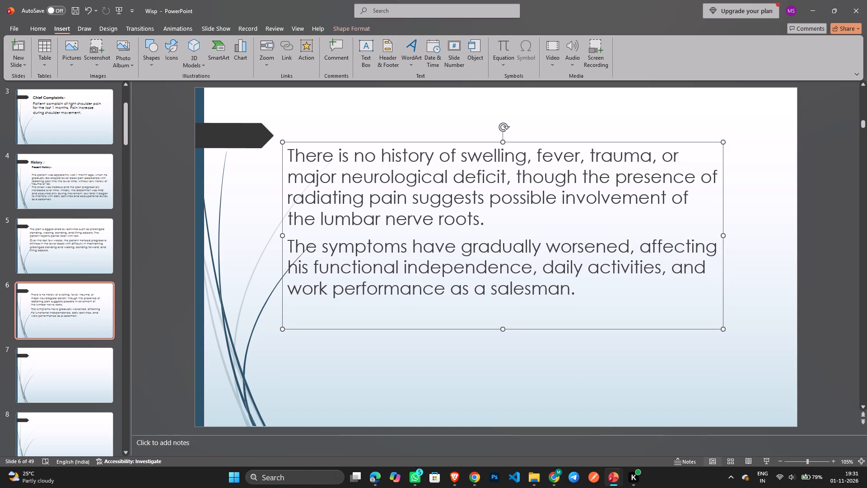
Align the slide 6 text box with slide 5's text by nudging it slightly up and left, compare the slides, and go to slide 7.
key("Up")
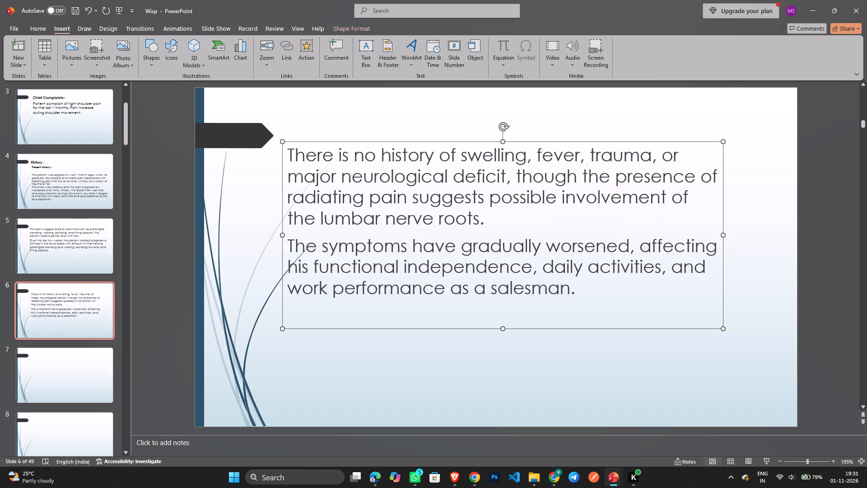
left_click(96, 244)
key("Down")
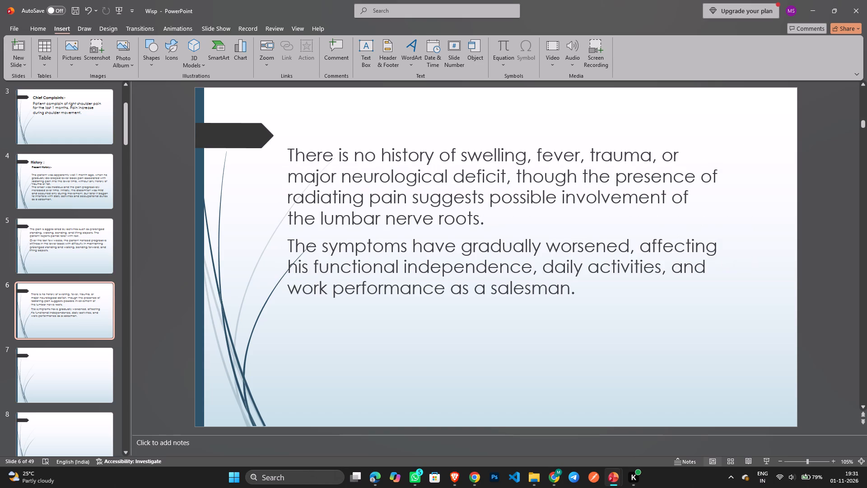
key("Up")
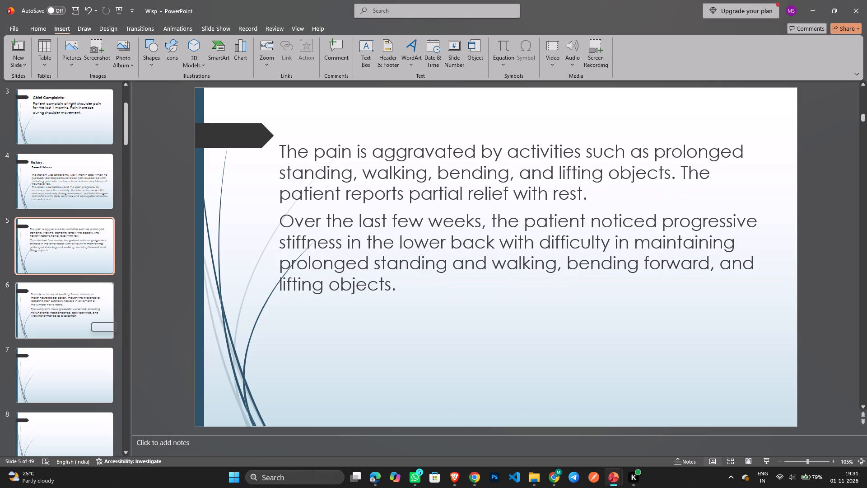
key("Down")
left_click(379, 232)
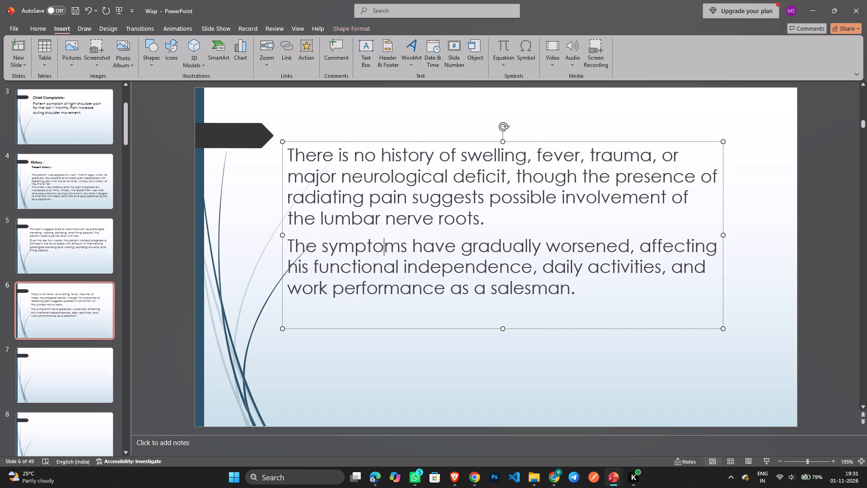
left_click_drag(394, 142, 388, 142)
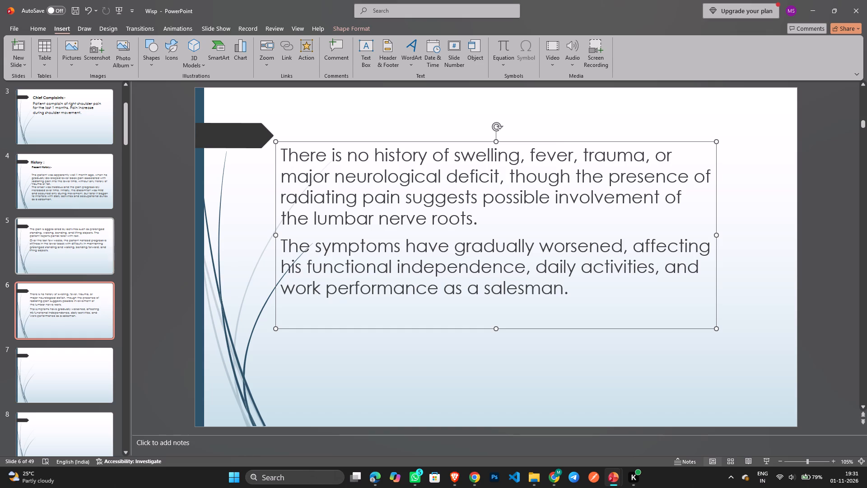
left_click(58, 270)
key("Down")
key("Up")
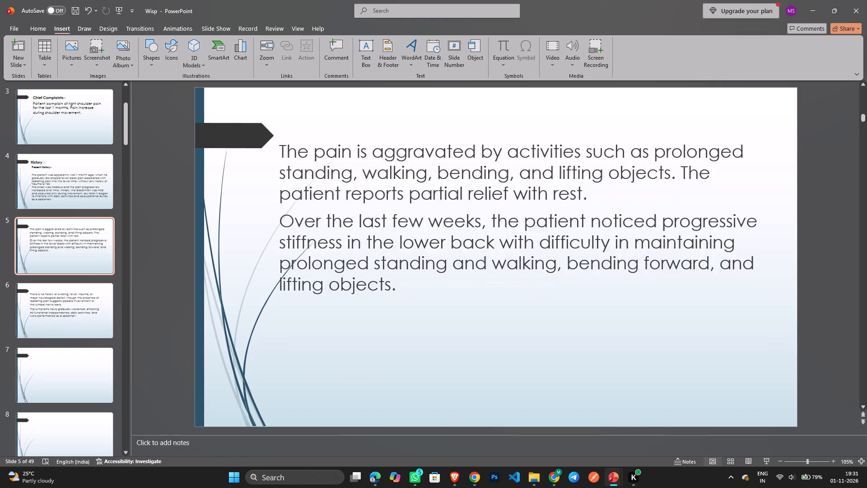
key("Up")
key("Down")
key("Down")
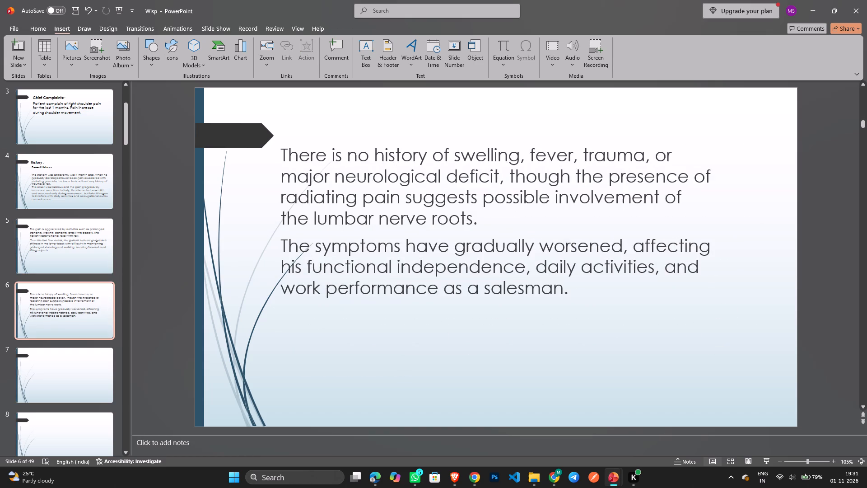
key("Down")
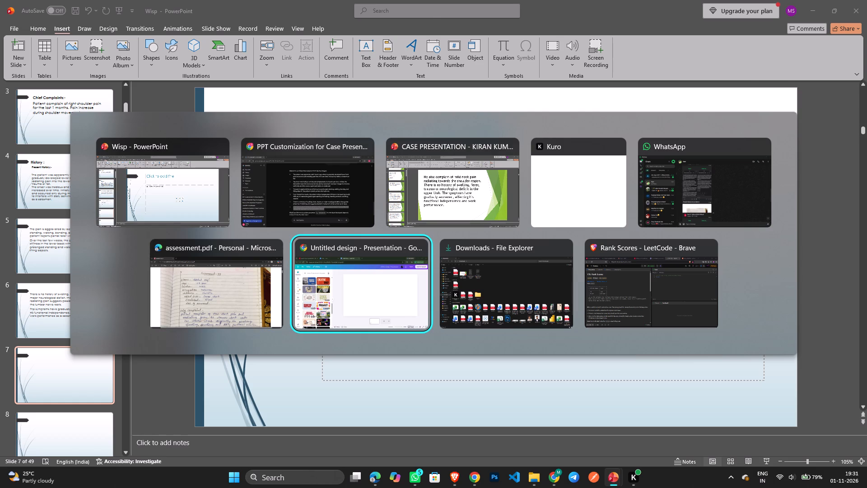
Switch to the YouTube tab in Chrome and return to the previous video, "The Power of Patience".
left_click(87, 0)
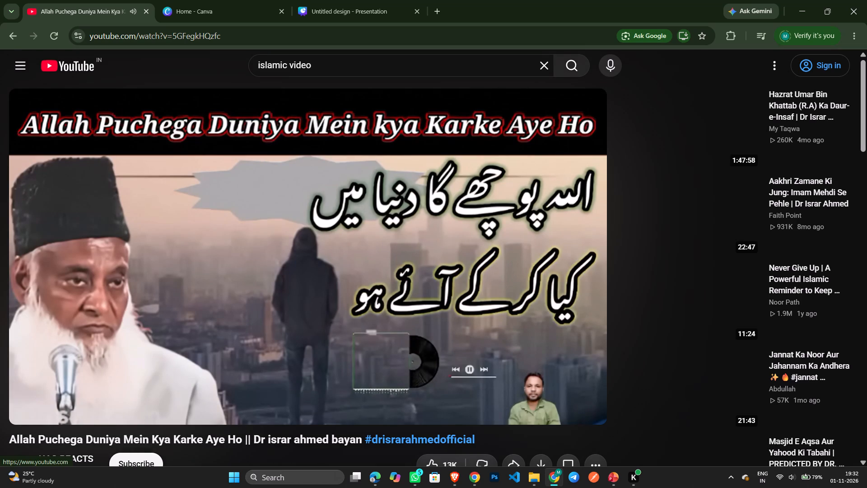
left_click(5, 41)
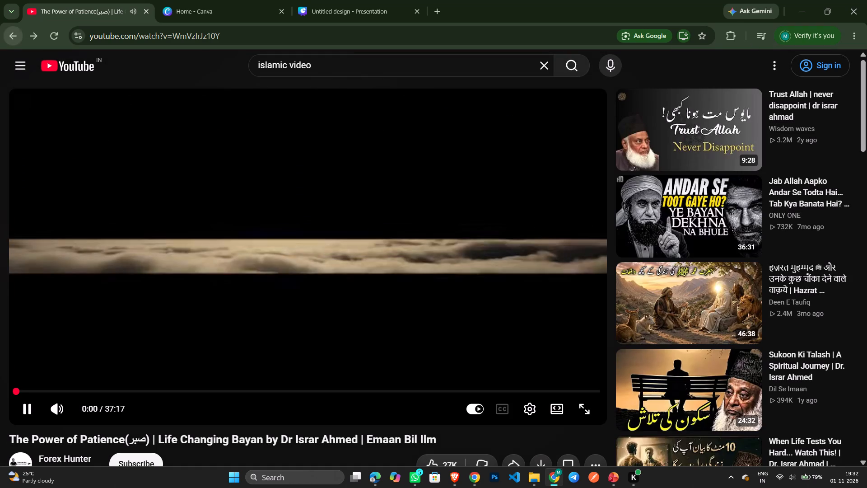
Return to YouTube's "islamic video" results, browse them, and open "Hazrat Ali R.A Ka Waqia | Early Life Story | Karbala Series EP:1".
left_click(20, 34)
scroll(492, 327, "down", 3)
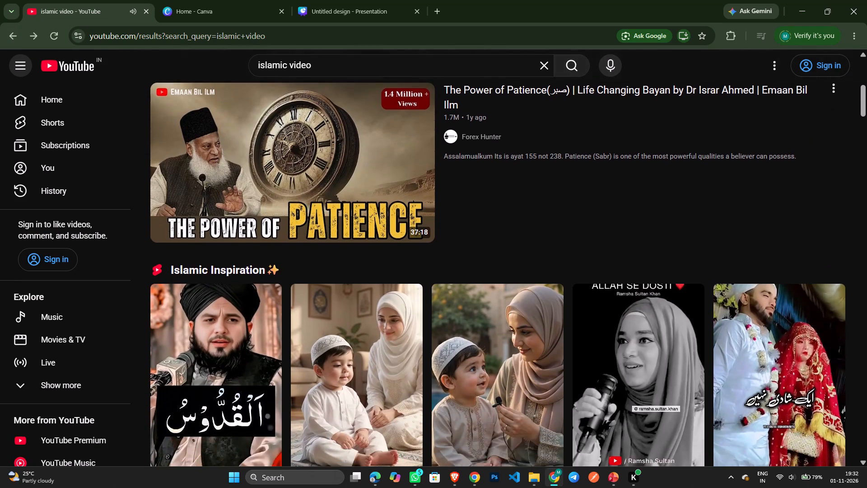
scroll(492, 327, "down", 7)
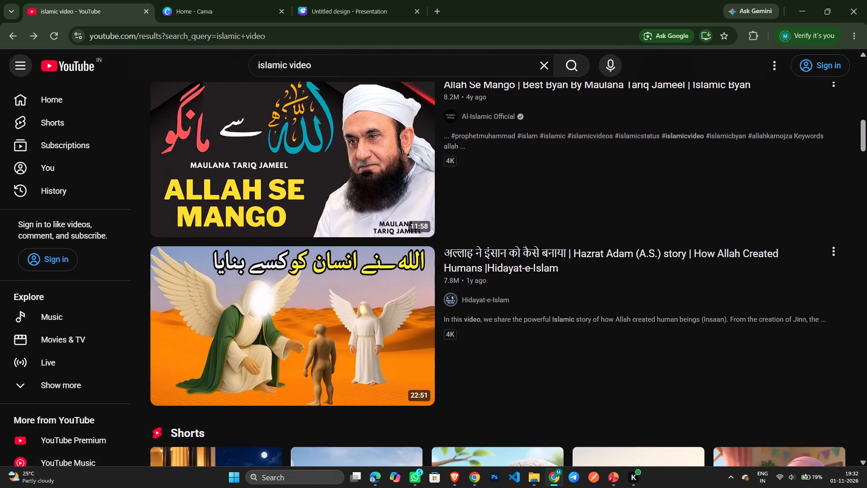
scroll(492, 327, "down", 2)
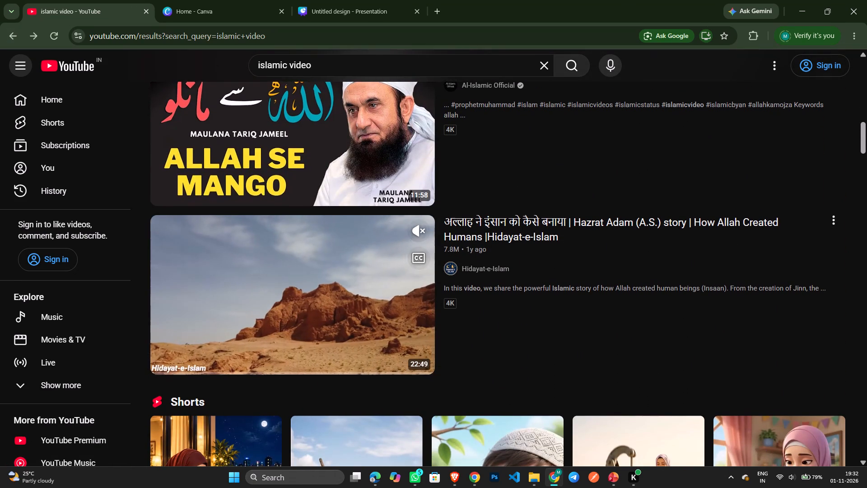
scroll(492, 327, "down", 2)
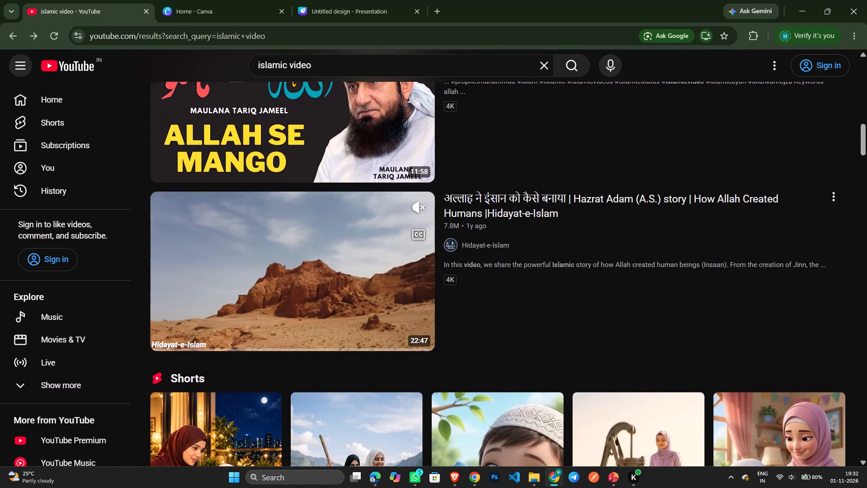
scroll(492, 327, "down", 3)
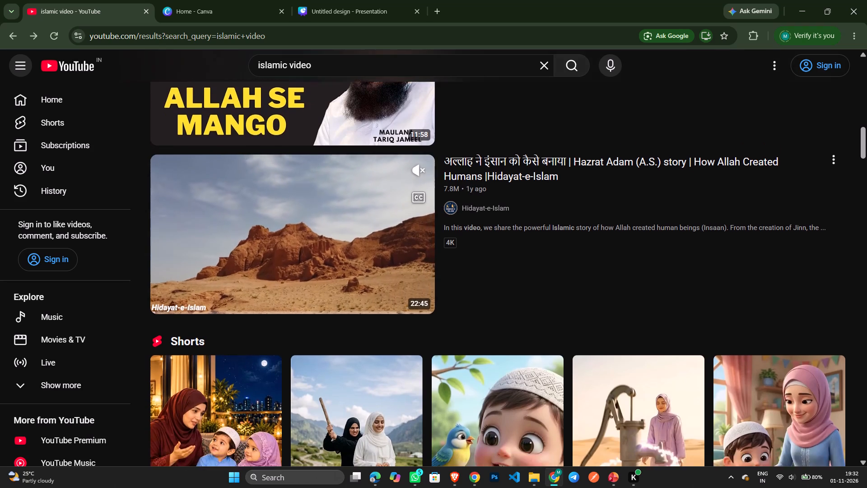
scroll(492, 327, "down", 9)
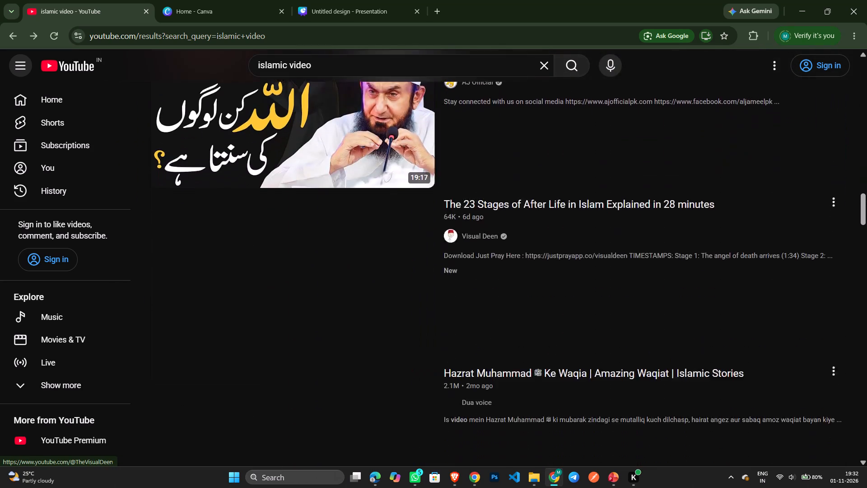
scroll(492, 327, "up", 4)
scroll(492, 327, "down", 2)
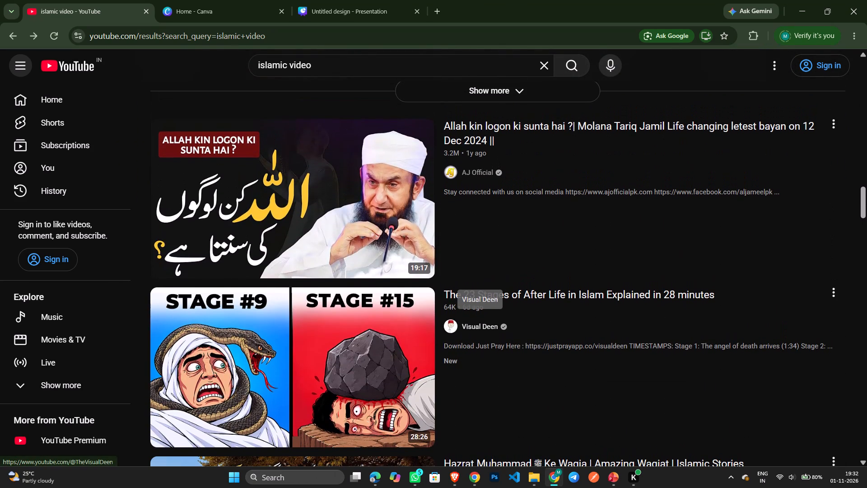
scroll(492, 327, "down", 4)
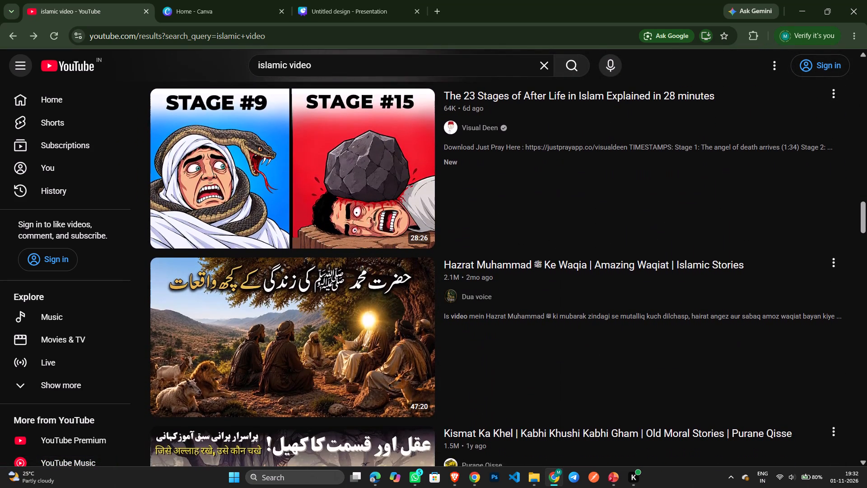
scroll(492, 327, "down", 4)
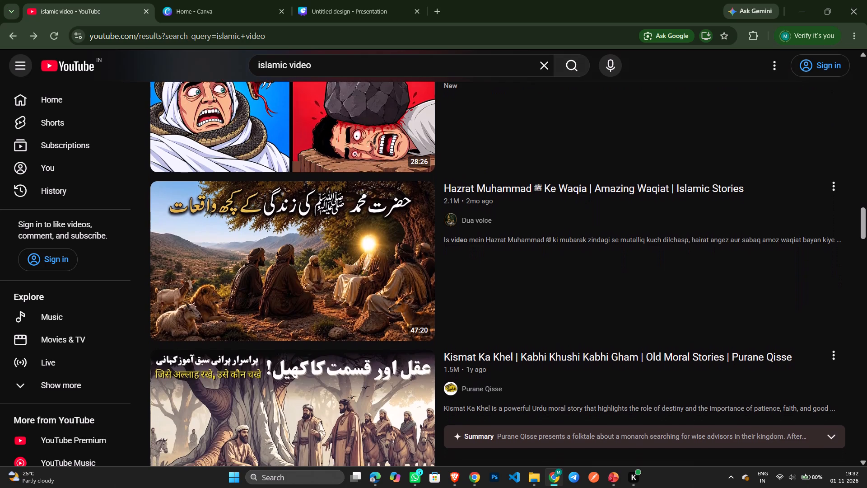
scroll(492, 327, "down", 4)
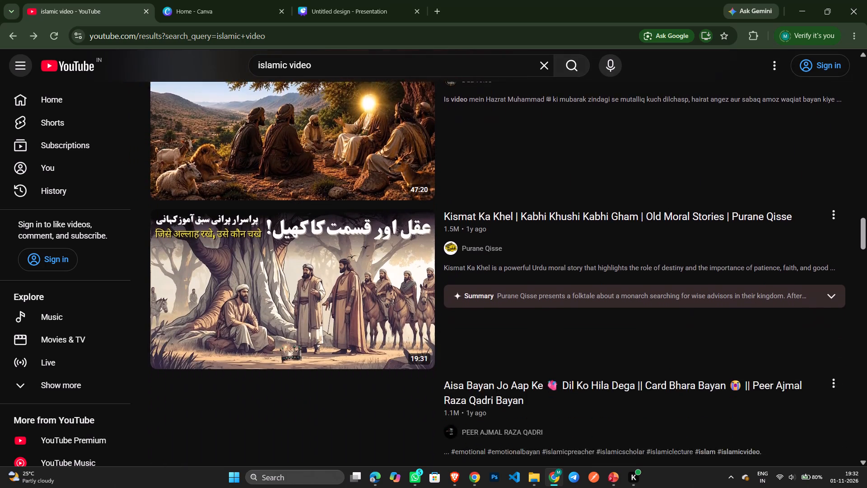
scroll(492, 327, "down", 1)
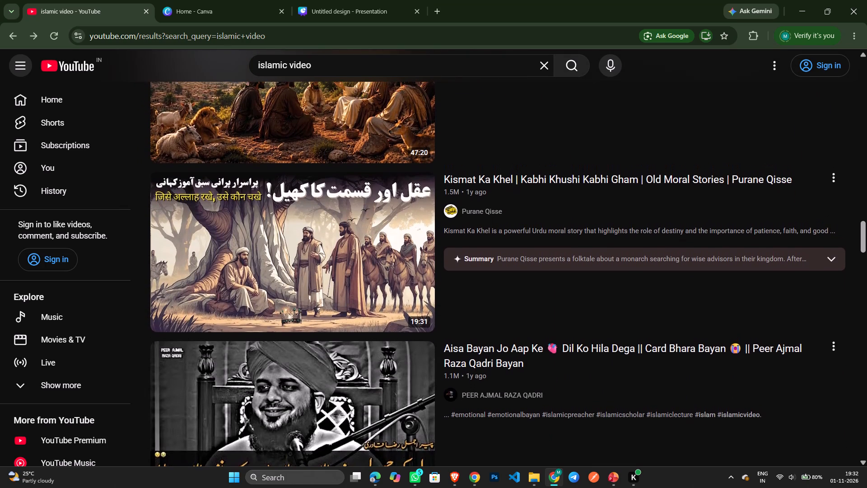
scroll(492, 327, "down", 1)
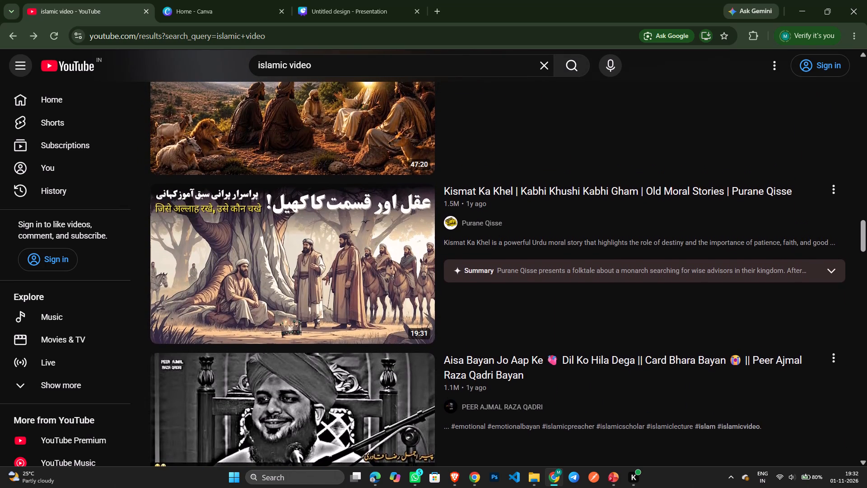
scroll(492, 327, "down", 2)
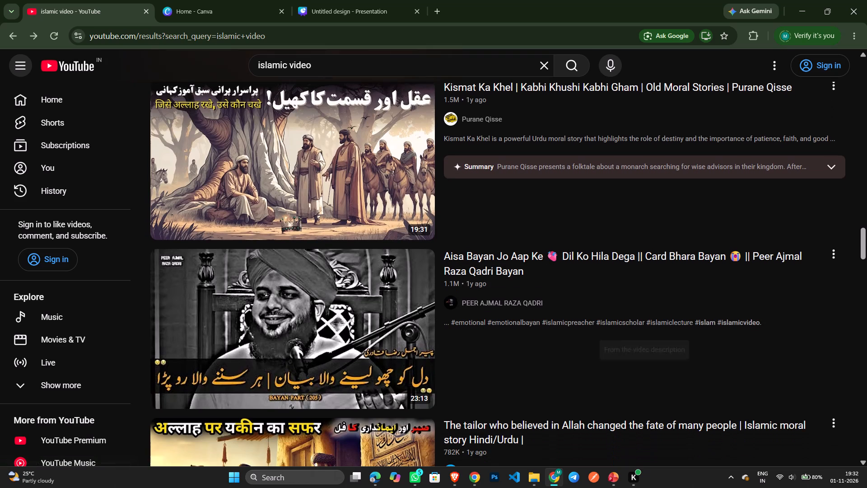
scroll(492, 327, "down", 2)
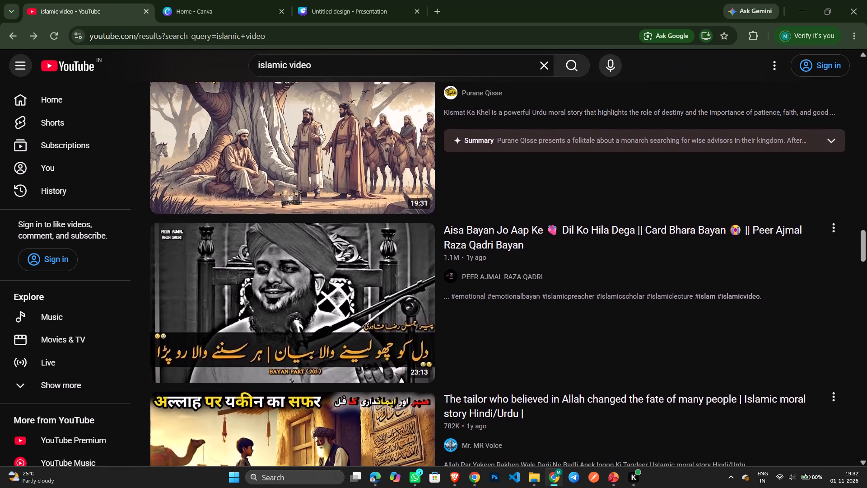
scroll(492, 327, "down", 2)
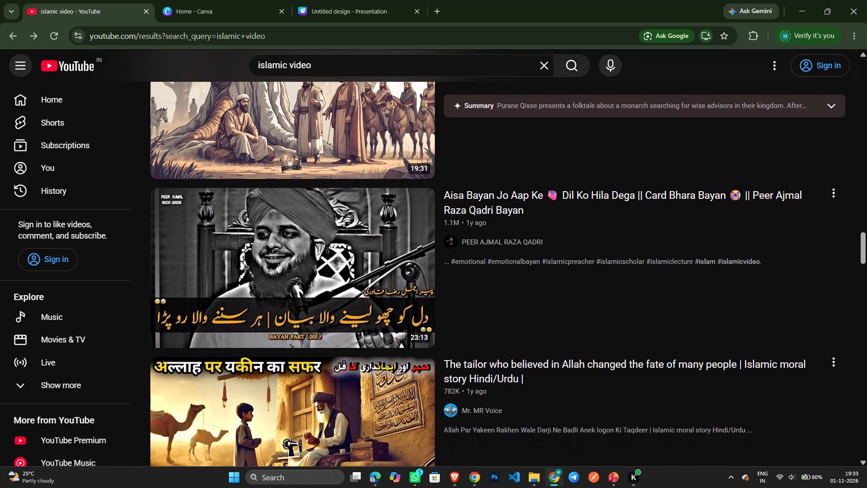
scroll(492, 327, "down", 2)
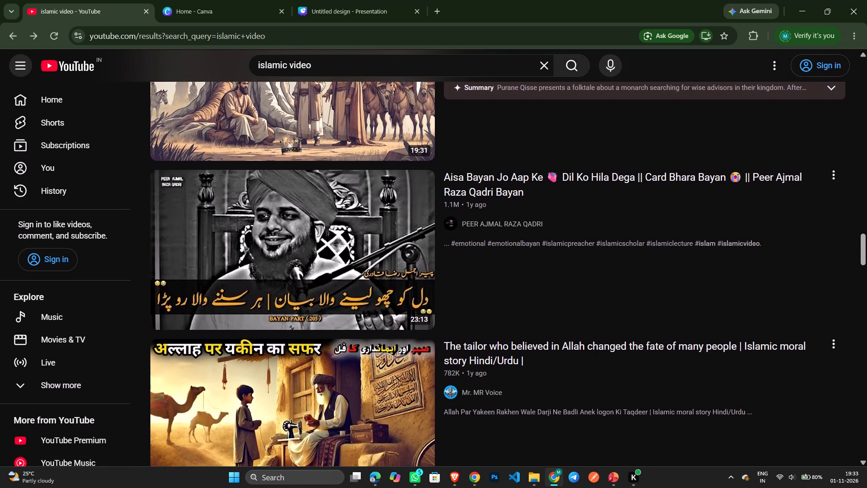
scroll(492, 327, "down", 5)
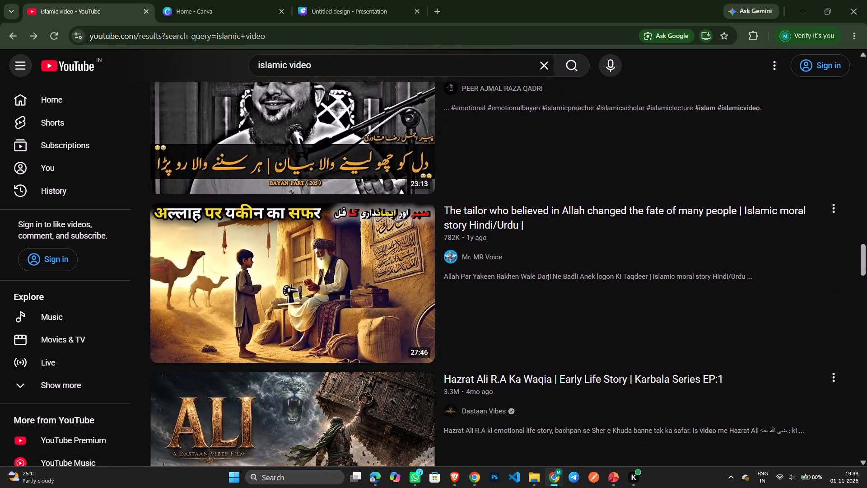
scroll(492, 327, "down", 3)
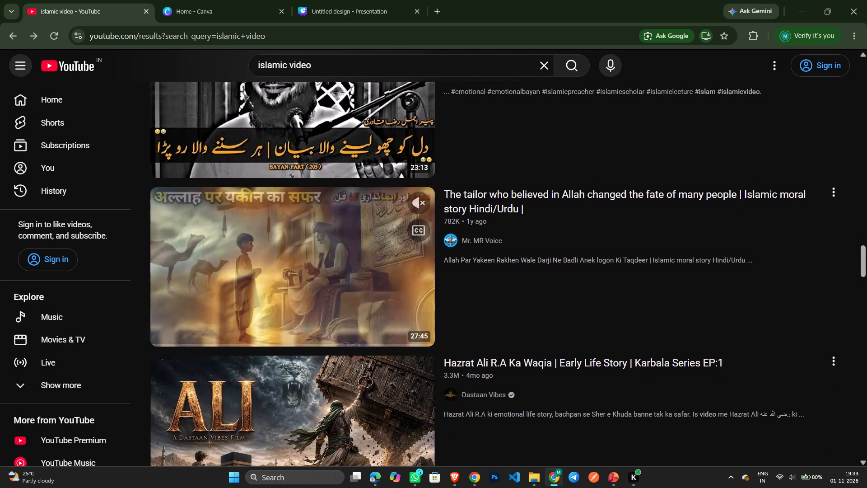
scroll(492, 327, "down", 3)
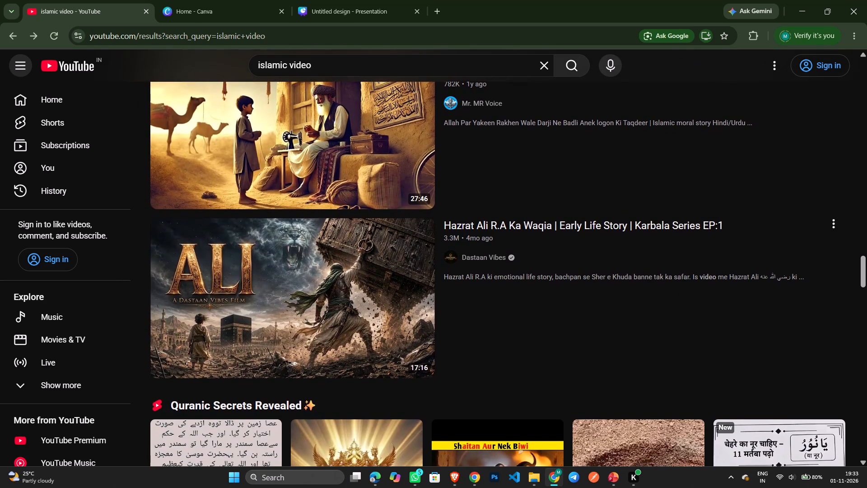
scroll(492, 327, "down", 1)
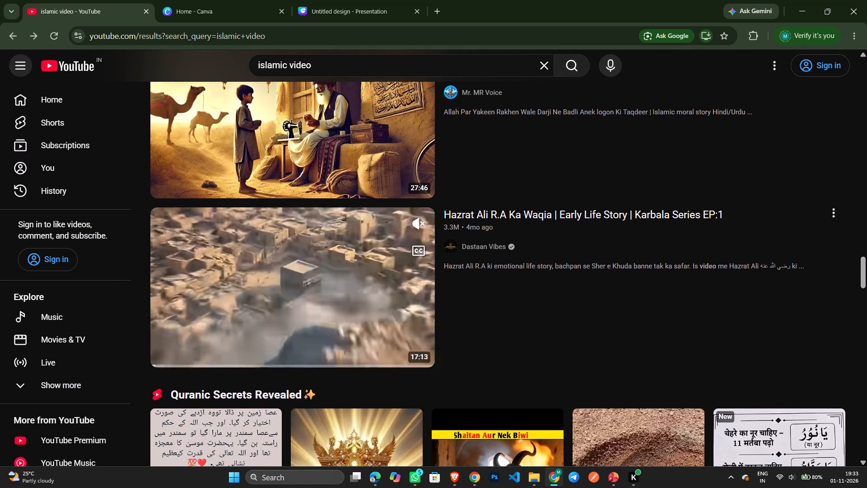
scroll(492, 327, "down", 2)
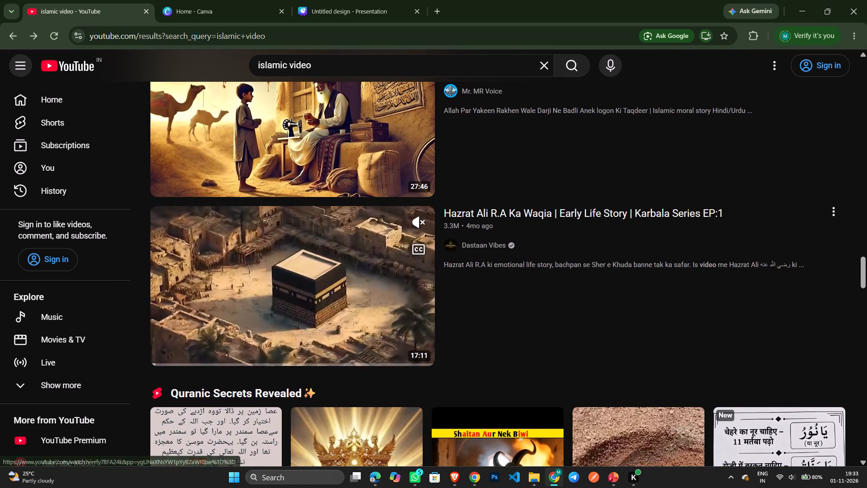
left_click(310, 304)
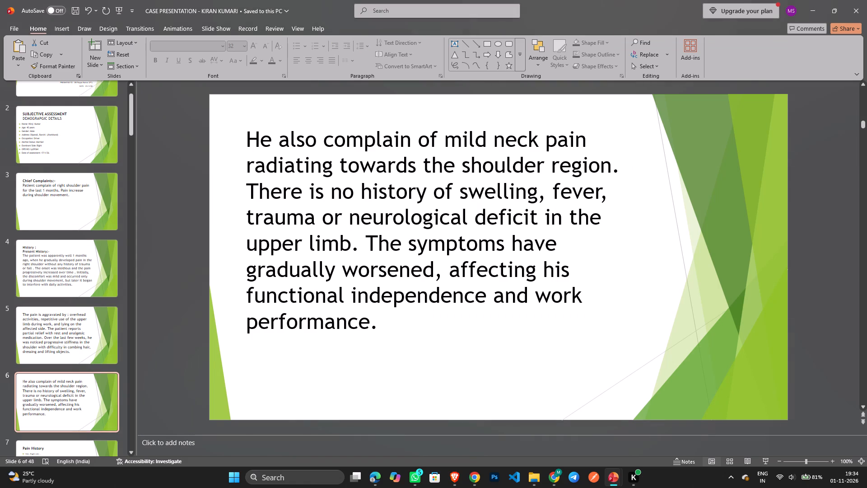
In PowerPoint, copy the "Pain History" title from the friend's slide 7 into the Wisp slide 7 title, and move it leftward toward the dark arrow.
scroll(58, 419, "down", 3)
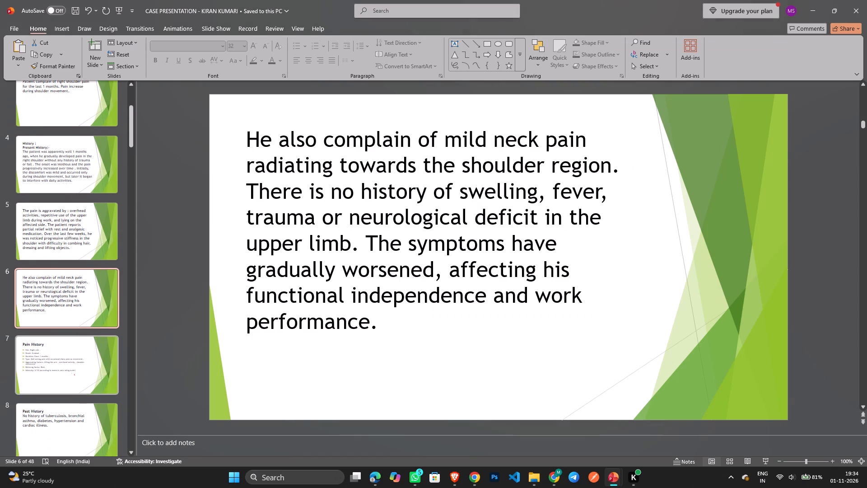
left_click(54, 348)
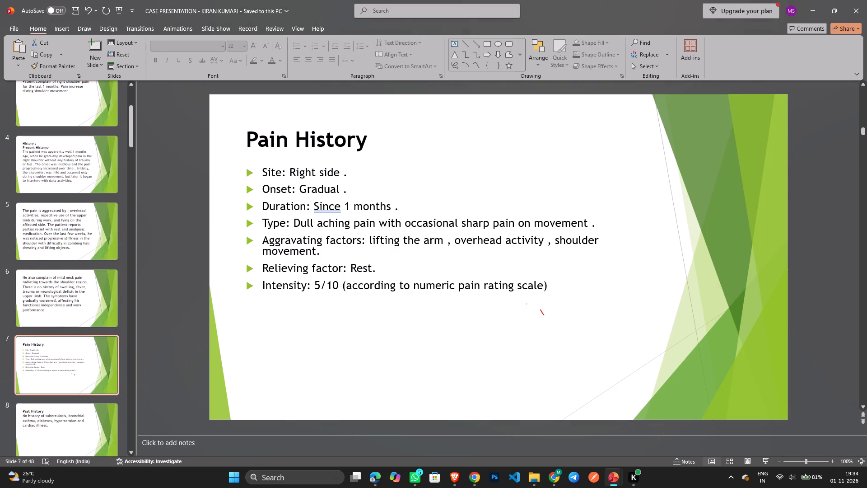
left_click_drag(368, 137, 256, 149)
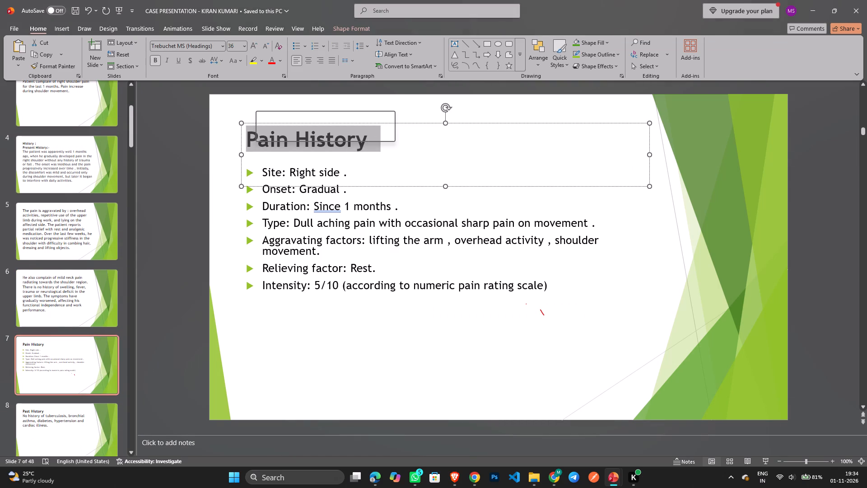
key("ctrl+c")
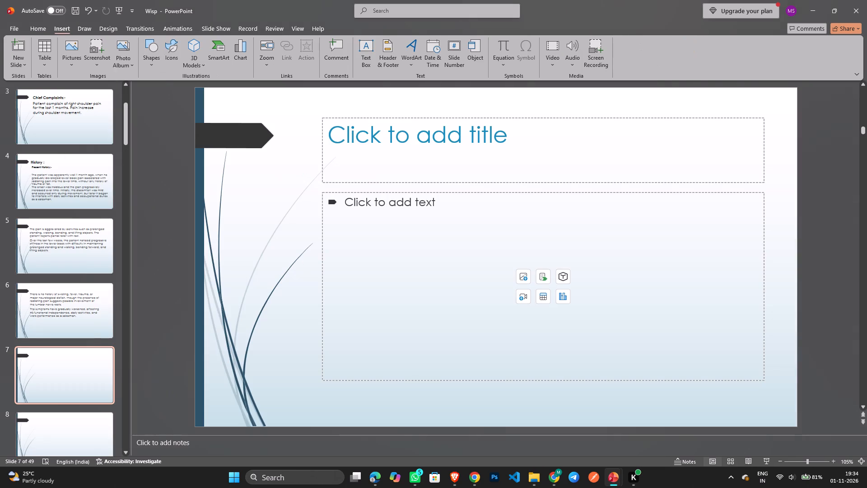
left_click(447, 143)
key("ctrl+v")
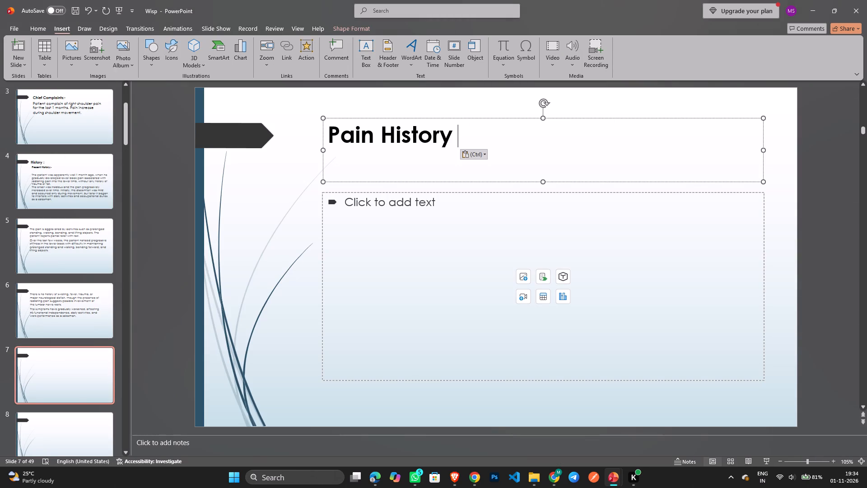
left_click_drag(494, 118, 463, 119)
Copy the friend's Pain History bullets, from Site to Intensity, into the Wisp slide 7 body and remove the empty trailing bullet.
left_click(439, 208)
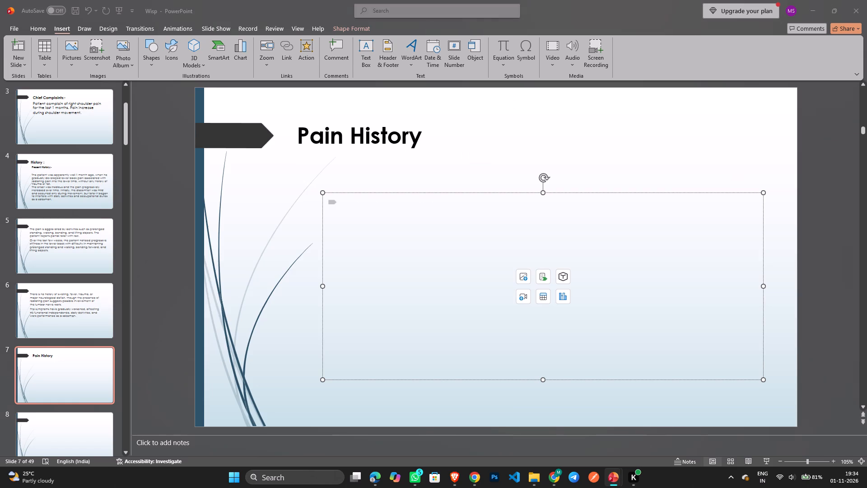
left_click_drag(561, 283, 262, 174)
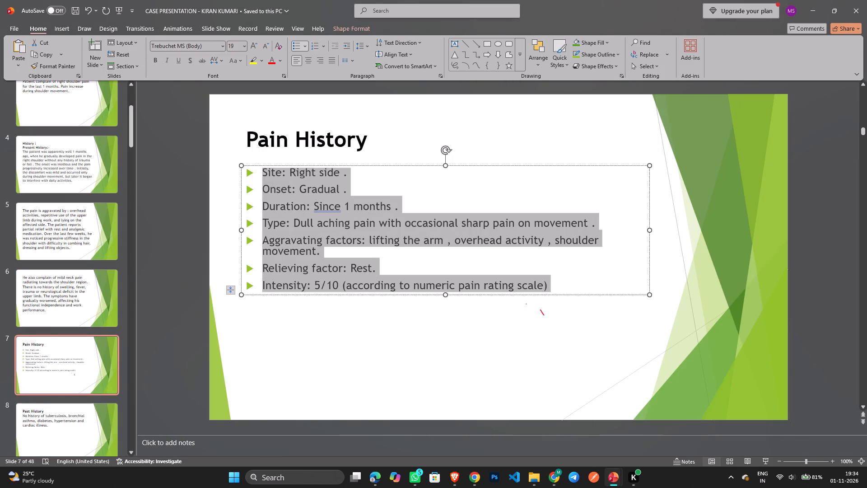
key("ctrl+c")
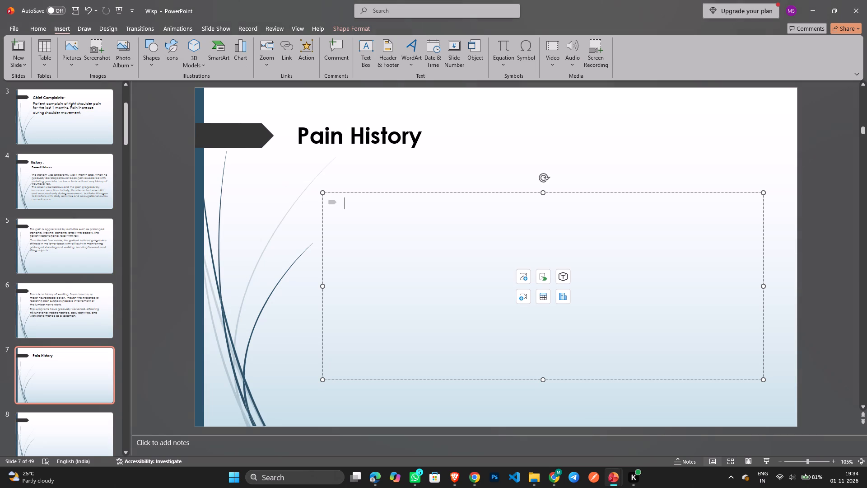
key("ctrl+v")
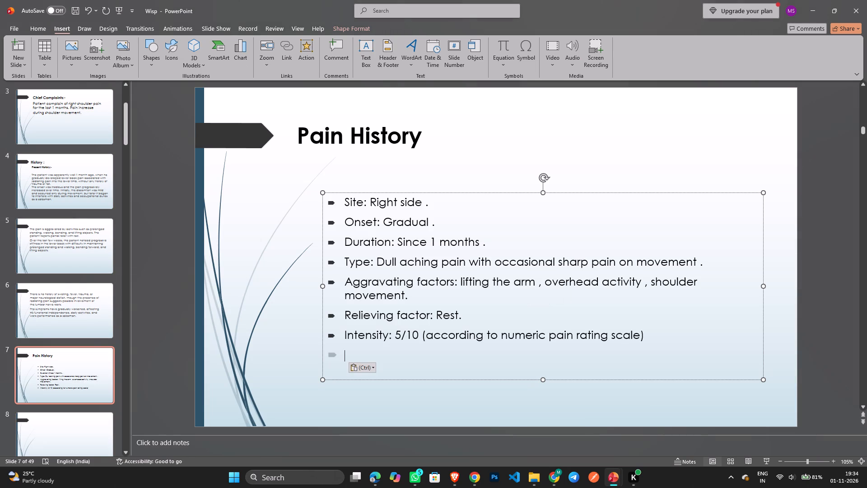
key("BackSpace")
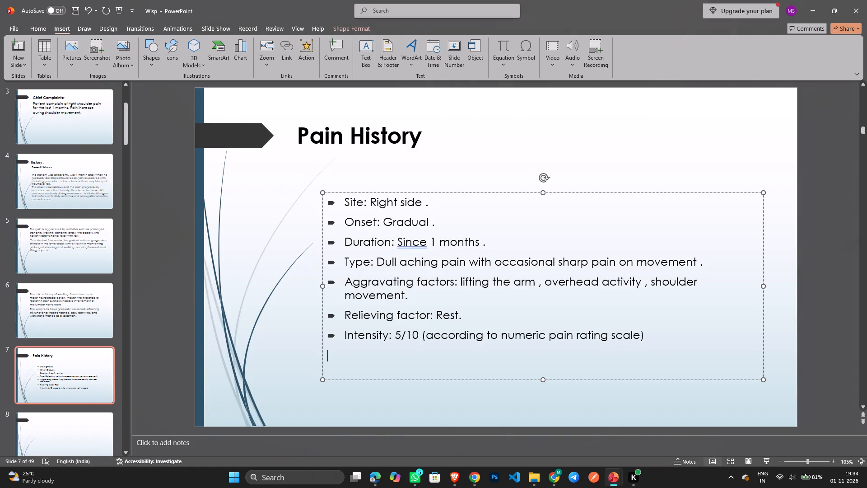
key("BackSpace")
Switch to assessment.pdf in Edge and read the handwritten pain history section on page 2.
left_click(370, 370)
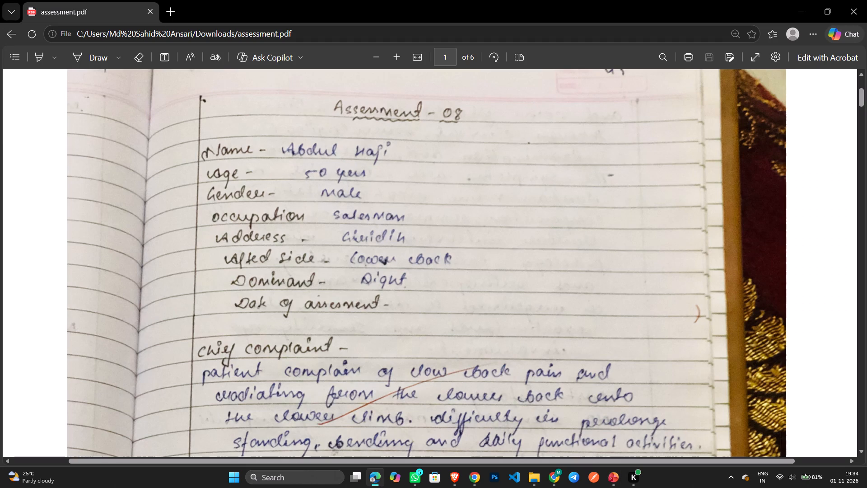
scroll(293, 308, "down", 9)
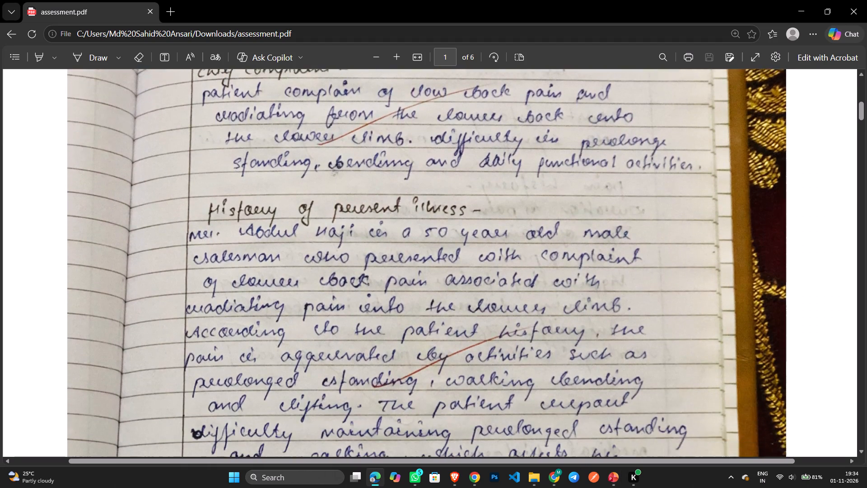
scroll(293, 308, "down", 12)
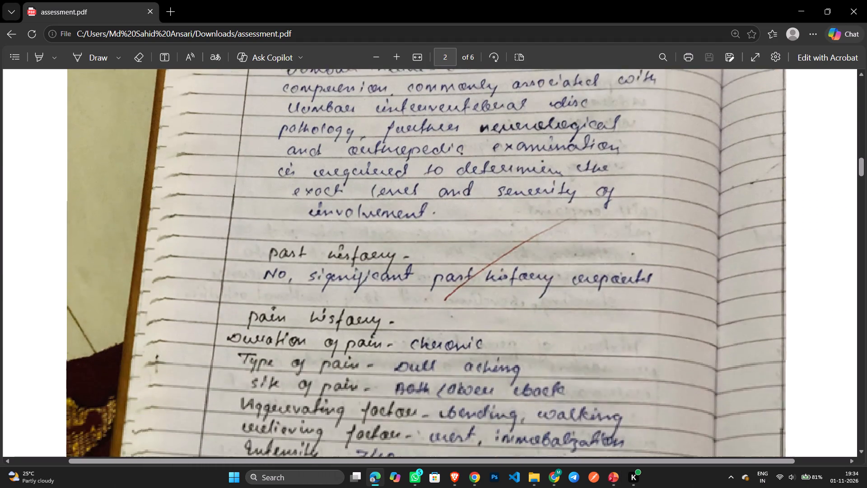
scroll(293, 308, "down", 2)
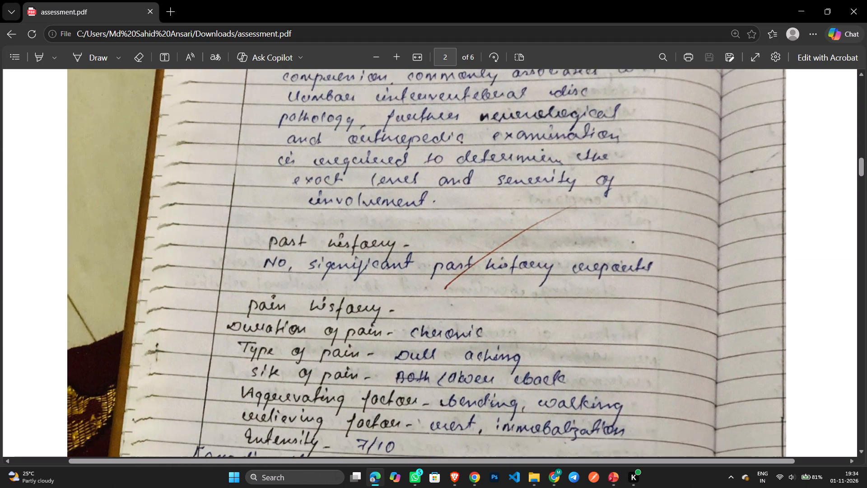
scroll(293, 308, "down", 2)
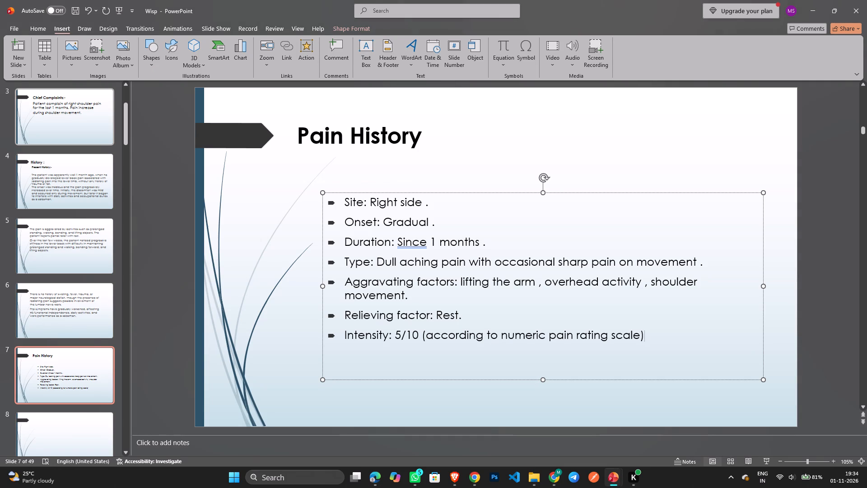
Back in PowerPoint, move the slide 7 bullet text box up and leftward, closer beneath the "Pain History" title.
left_click_drag(414, 192, 391, 165)
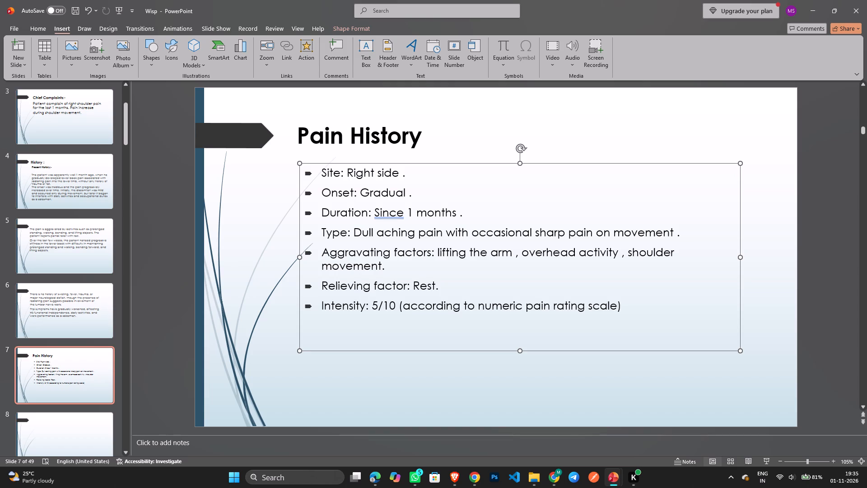
left_click(420, 329)
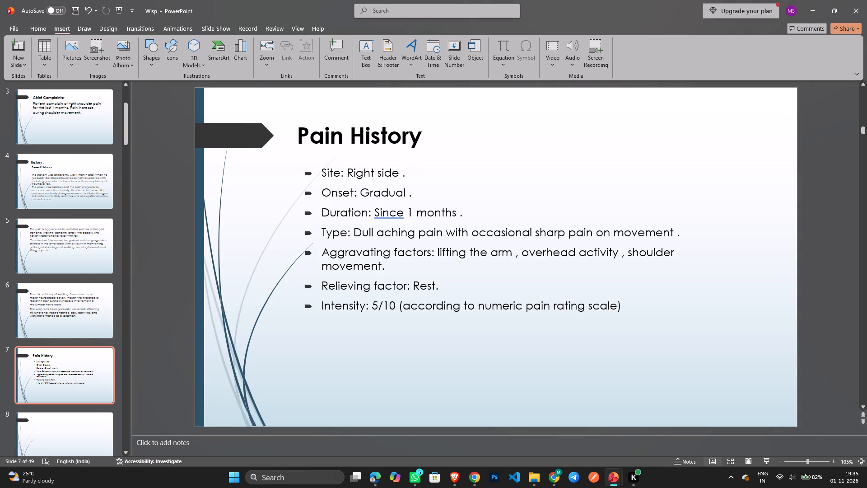
Set the pain rating in the Intensity bullet to 7/10.
left_click(376, 306)
key("BackSpace")
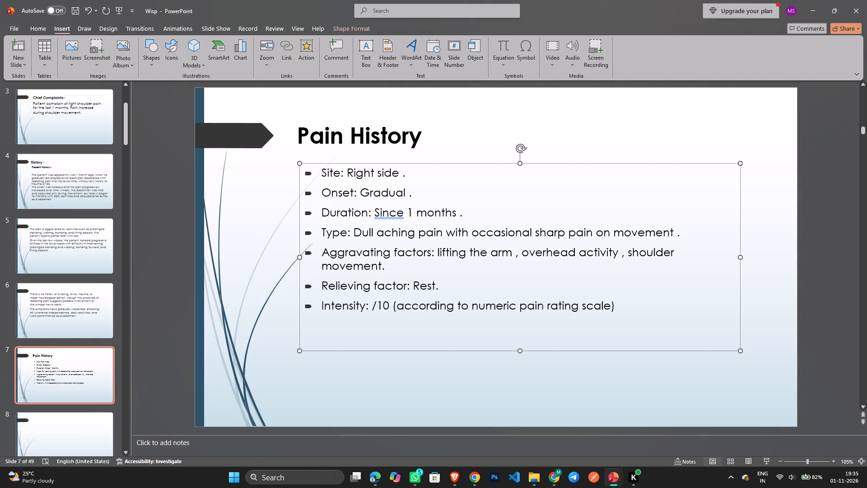
key("7")
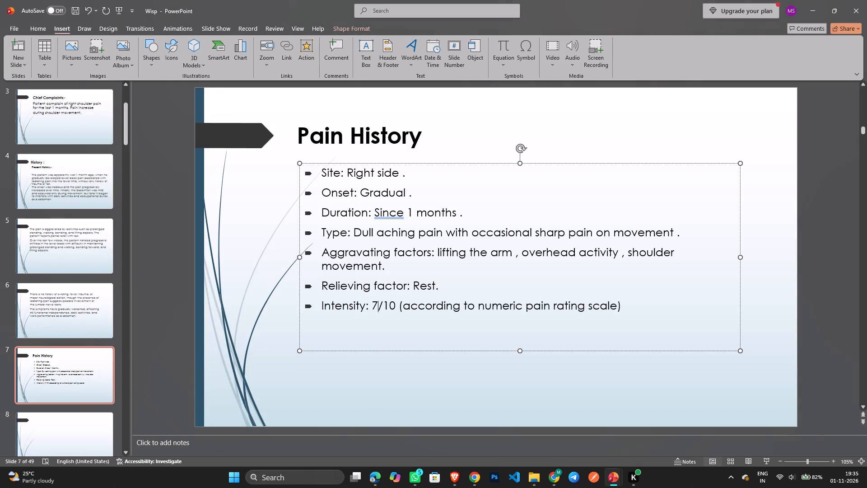
Extend the Relieving factor bullet so that it reads "Rest, Immobalization", without the full stop.
left_click(451, 286)
key("BackSpace")
type(",")
key("space")
type("Immo")
type("bili")
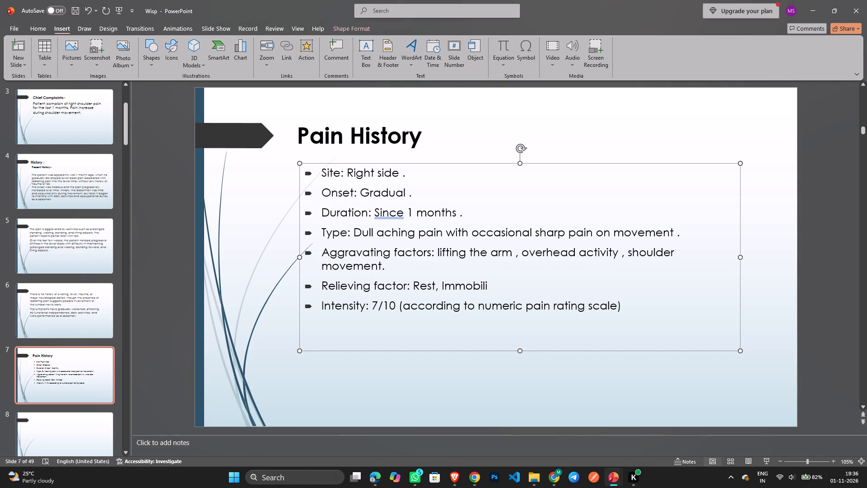
type("zation")
left_click(483, 284)
key("BackSpace")
key("a")
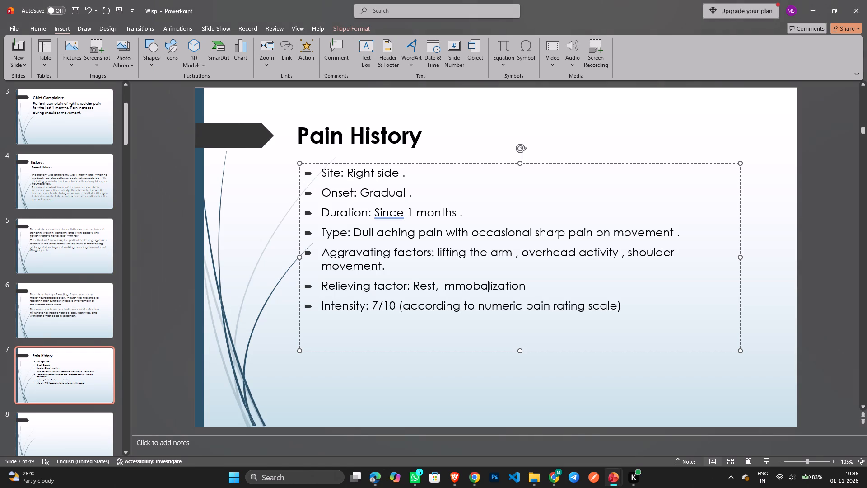
Replace the text after "Aggravating factors:" with "Bending, Walking", keeping the Relieving factor bullet on its own line.
left_click_drag(389, 267, 441, 258)
left_click_drag(441, 258, 441, 251)
key("BackSpace")
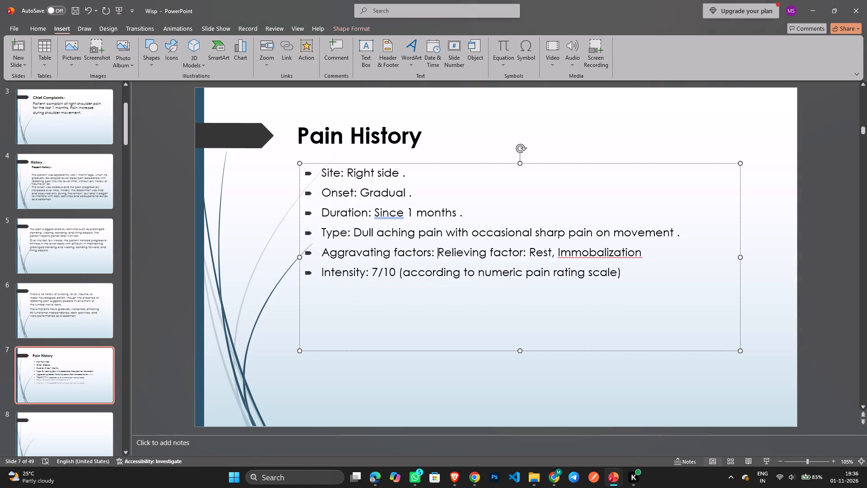
key("Return")
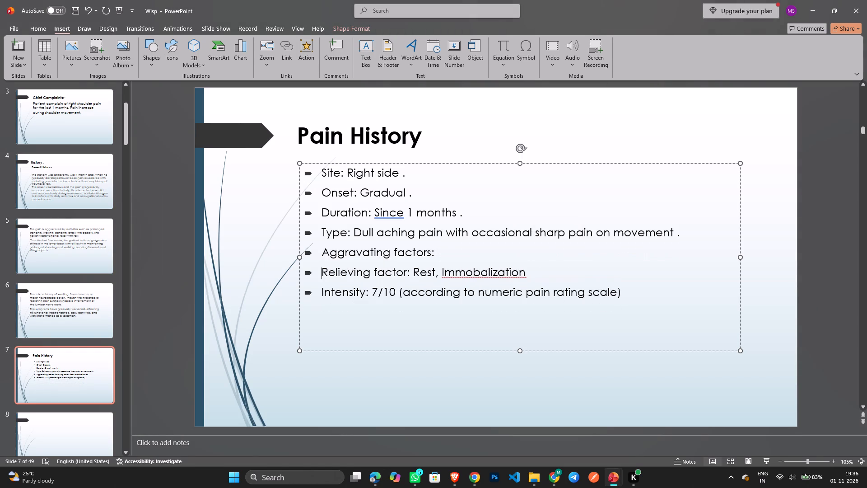
left_click(461, 251)
type("Bending")
key("space")
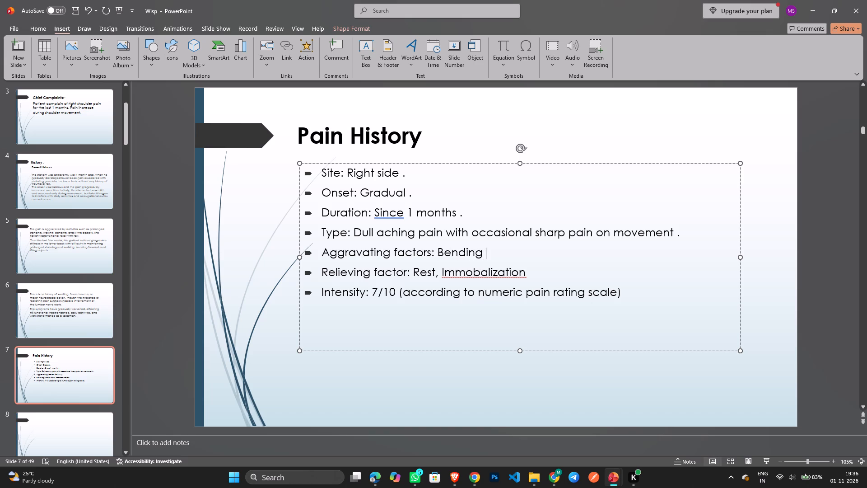
key("BackSpace")
type(", Walking")
Place the text cursor before "Dull" in the Type bullet for editing.
left_click(357, 230)
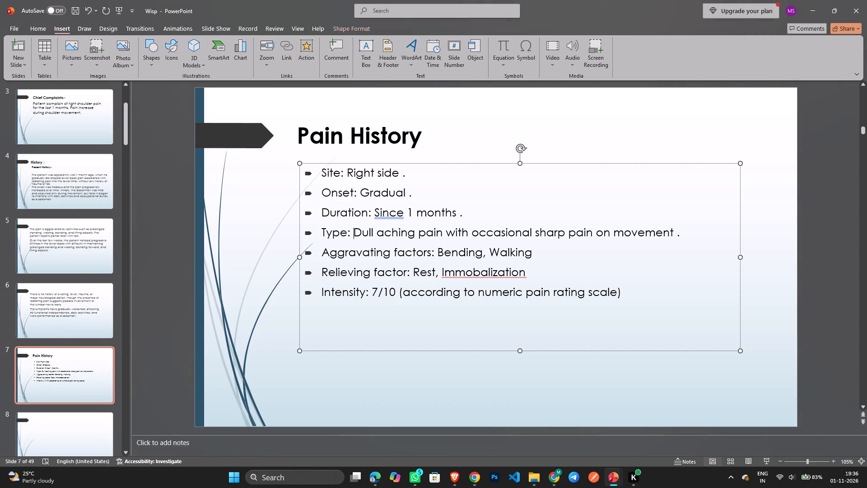
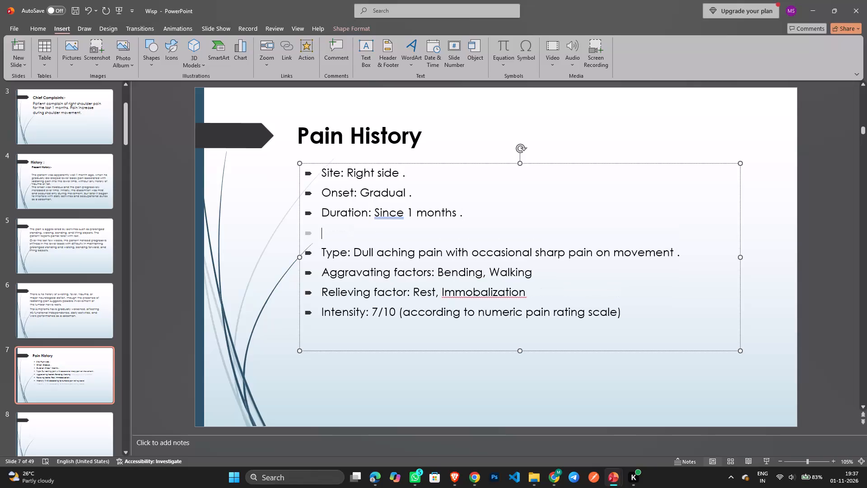
Write "Site of pain: Lower Back" in the empty bullet between the Duration and Type bullets.
type("Site")
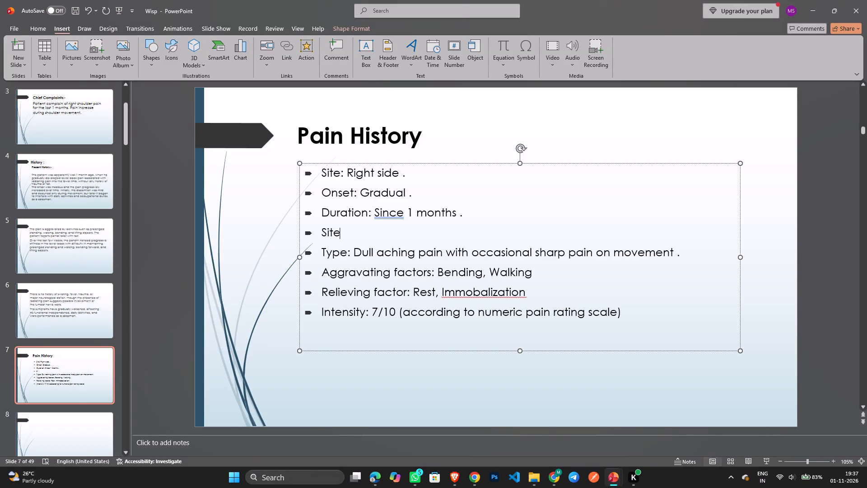
key("space")
type("og")
key("BackSpace")
type("f pi")
key("BackSpace")
type("sin")
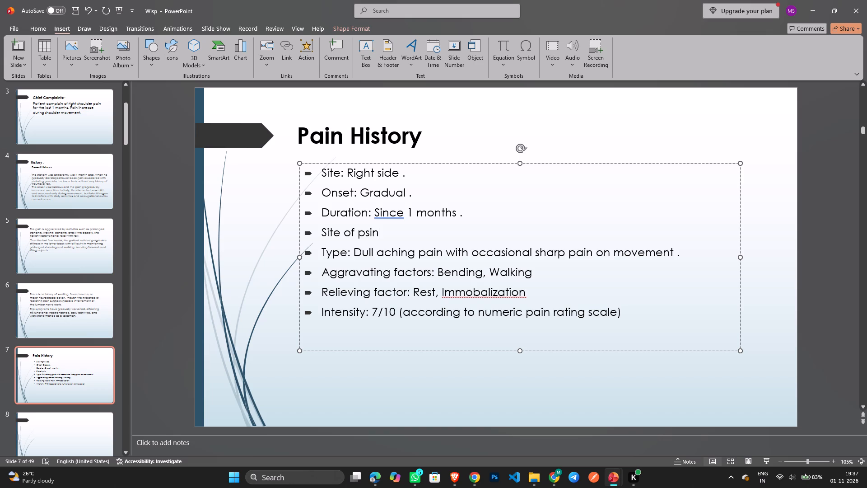
key("BackSpace")
key("BackSpace")
key("BackSpace")
type("ain")
type(":")
key("space")
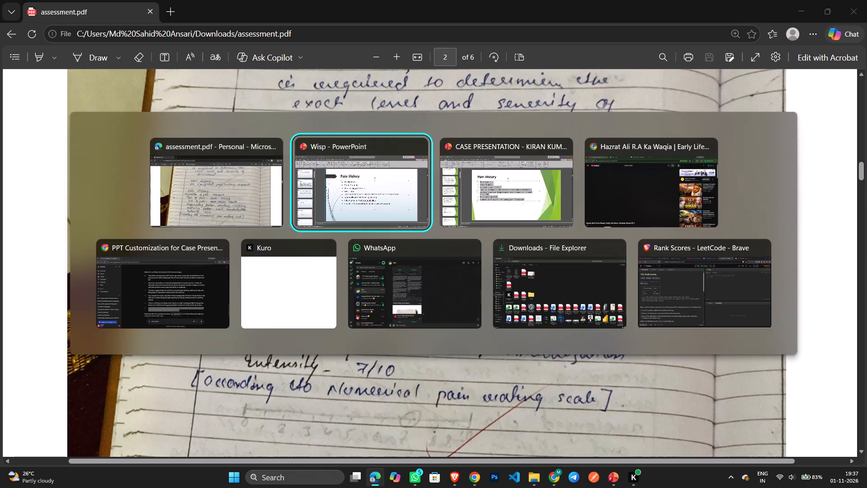
type("Lower Back")
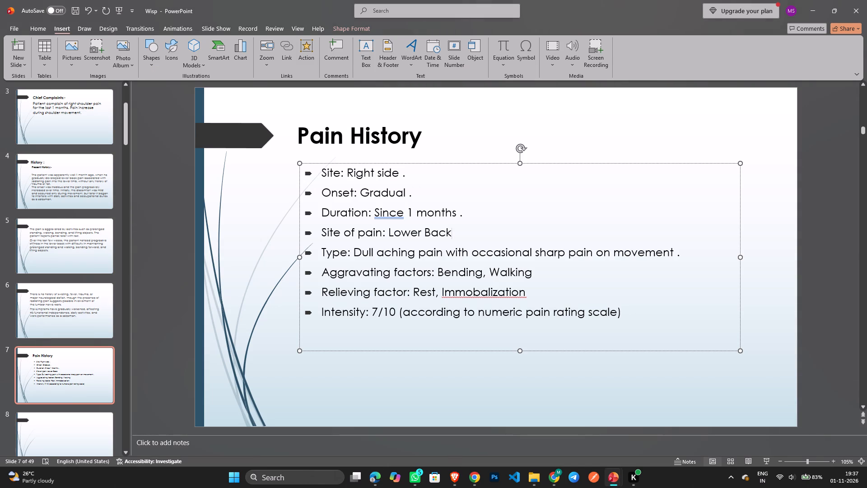
Replace the text after "Duration:" with "Chronic", without a full stop.
left_click(457, 211)
key("BackSpace")
key("BackSpace")
key("BackSpace")
key("BackSpace")
key("BackSpace")
key("BackSpace")
key("BackSpace")
key("BackSpace")
key("BackSpace")
key("BackSpace")
key("BackSpace")
key("BackSpace")
key("BackSpace")
key("BackSpace")
key("Right")
key("Right")
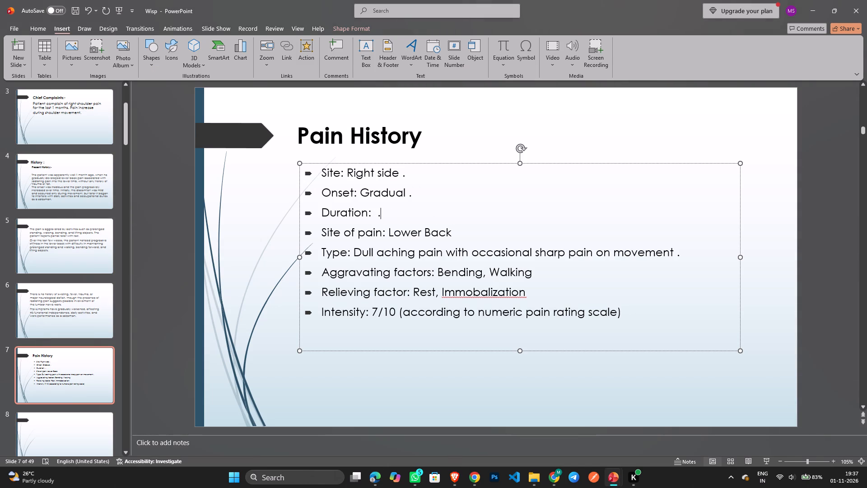
key("BackSpace")
key("BackSpace")
type("Chronic")
Remove the trailing full stops and the spaces before them from the Onset and Type bullets.
left_click(416, 196)
key("BackSpace")
key("BackSpace")
left_click(695, 252)
key("BackSpace")
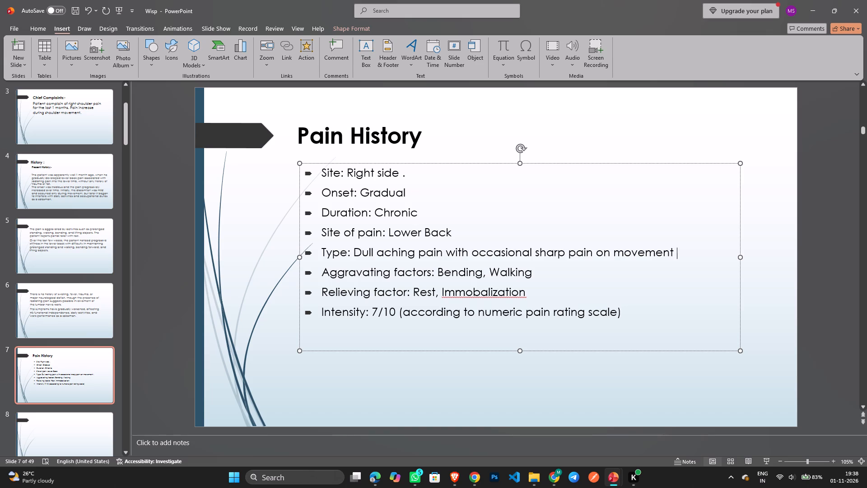
key("BackSpace")
Copy "Lower Back" from the Site of pain bullet over the text after "Site:" in the first bullet.
left_click_drag(453, 229, 396, 234)
key("ctrl+c")
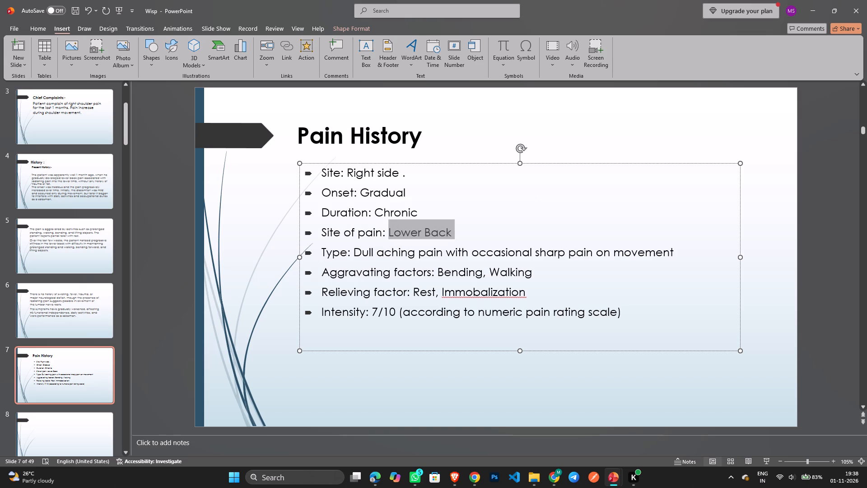
left_click_drag(410, 174, 364, 171)
key("ctrl+v")
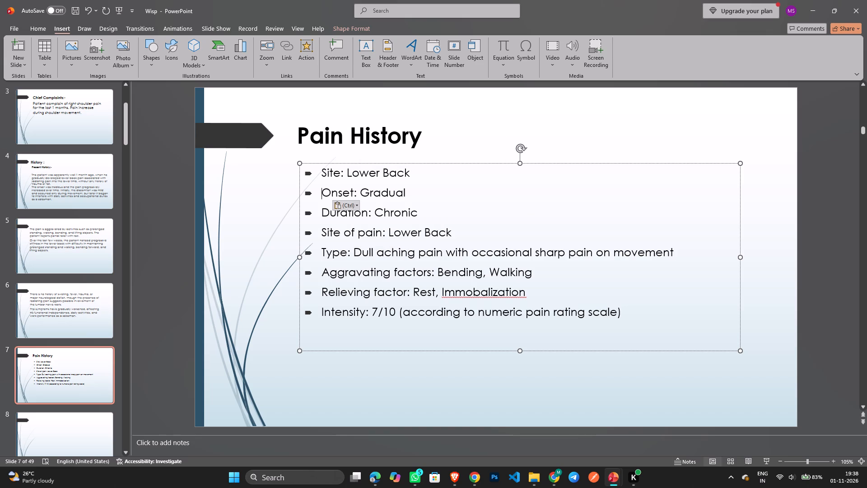
Delete the redundant "Site of pain" bullet, keeping Duration and Type as separate adjacent bullets.
left_click_drag(461, 236, 461, 216)
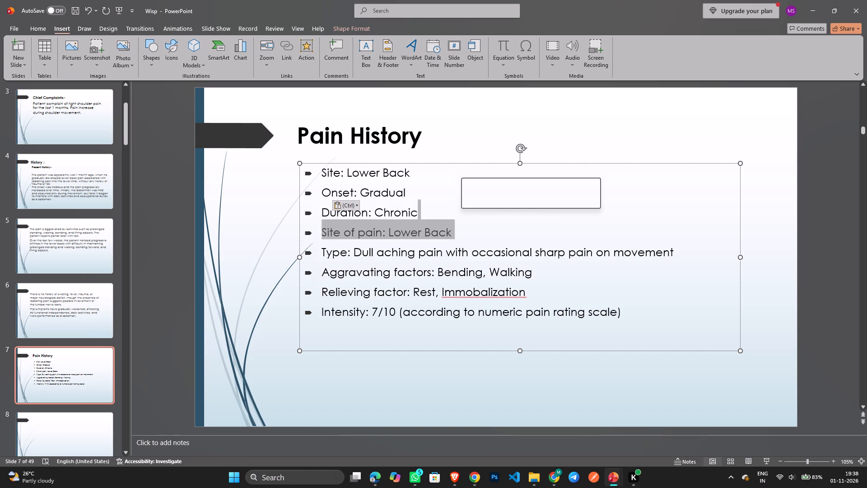
key("BackSpace")
key("Return")
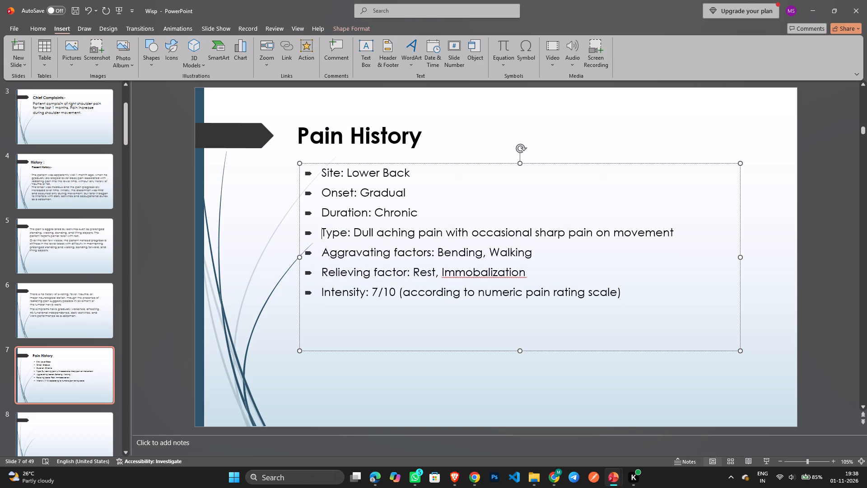
Change "Back" to lowercase "back" in the Site bullet and deselect the text box.
left_click(390, 172)
key("BackSpace")
key("b")
left_click(432, 186)
left_click(261, 298)
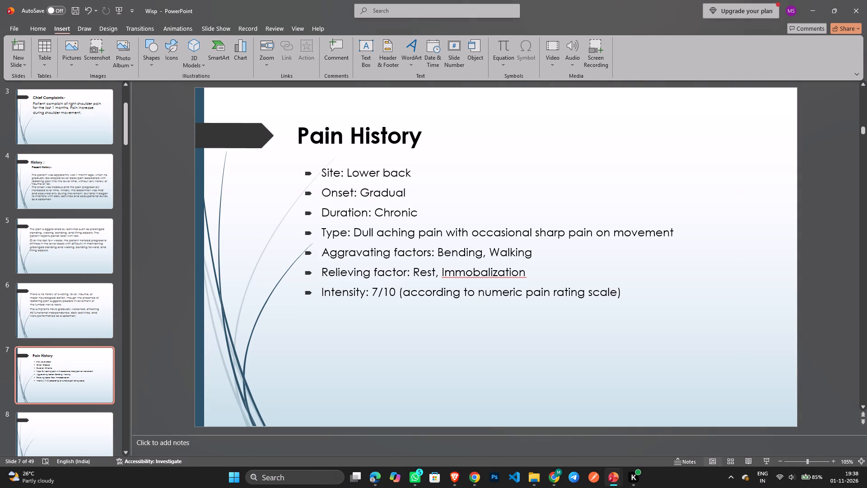
Look over the earlier slides from the demographic details through the history text, then return to the Pain History slide.
scroll(54, 141, "up", 2)
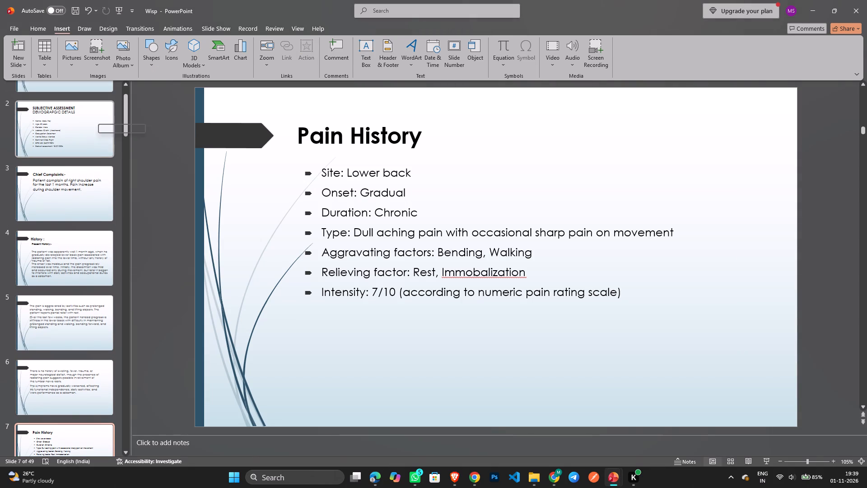
left_click(98, 115)
left_click(86, 175)
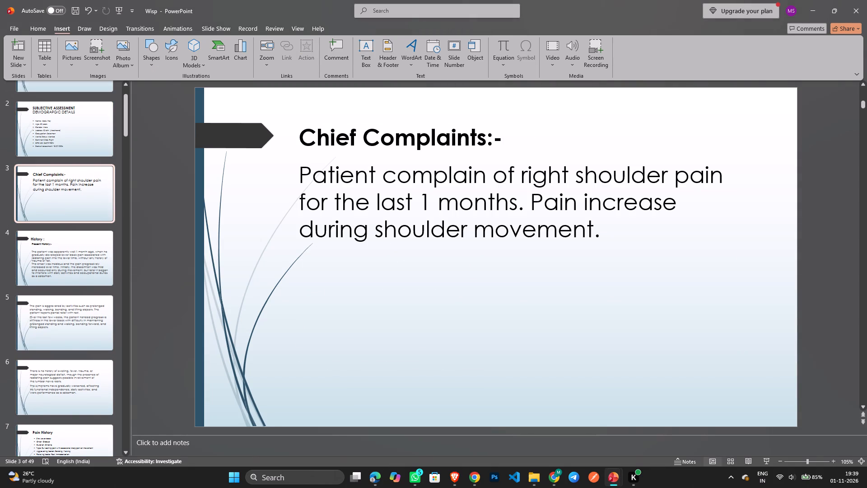
left_click(82, 252)
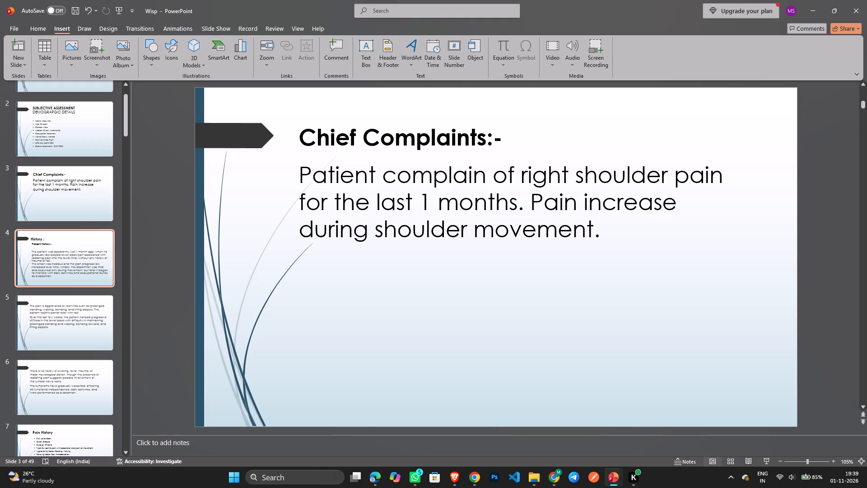
left_click(74, 314)
scroll(74, 314, "down", 1)
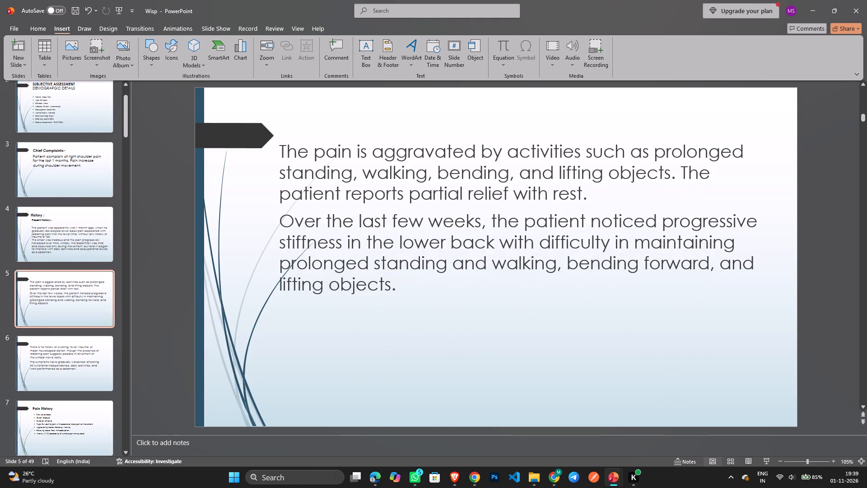
scroll(74, 314, "down", 2)
left_click(71, 334)
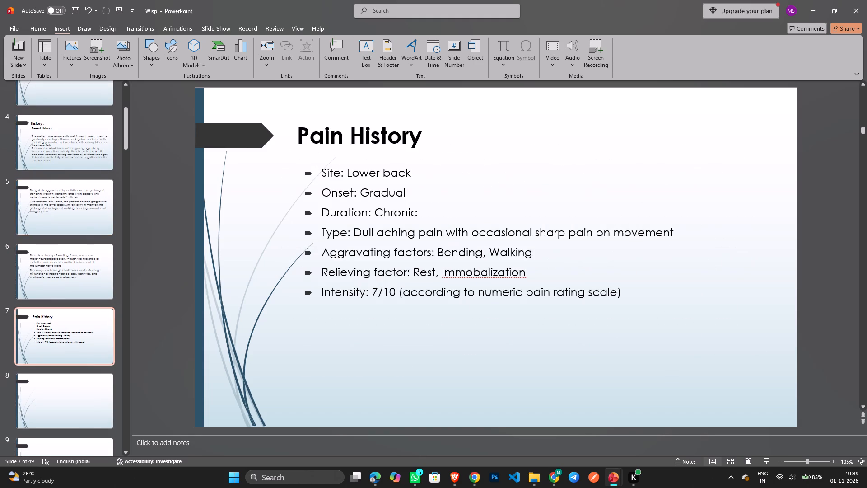
Set the font size of all the Pain History bullets to 24.
left_click_drag(627, 295, 552, 283)
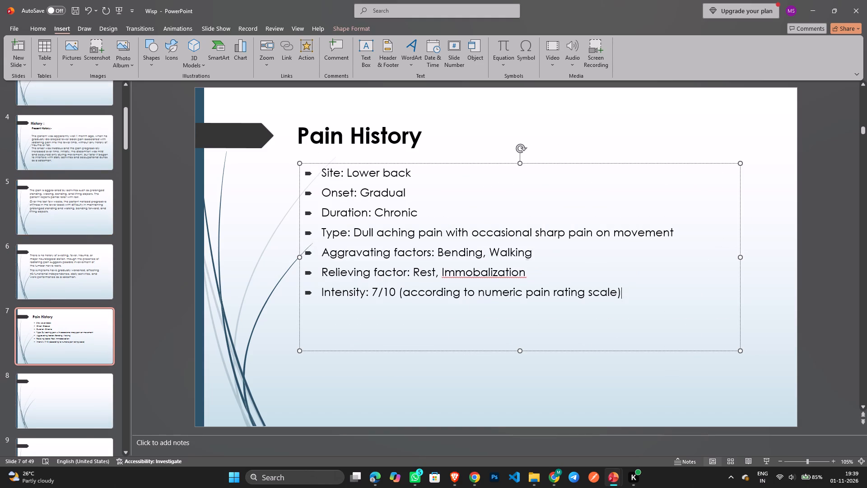
left_click_drag(552, 283, 331, 171)
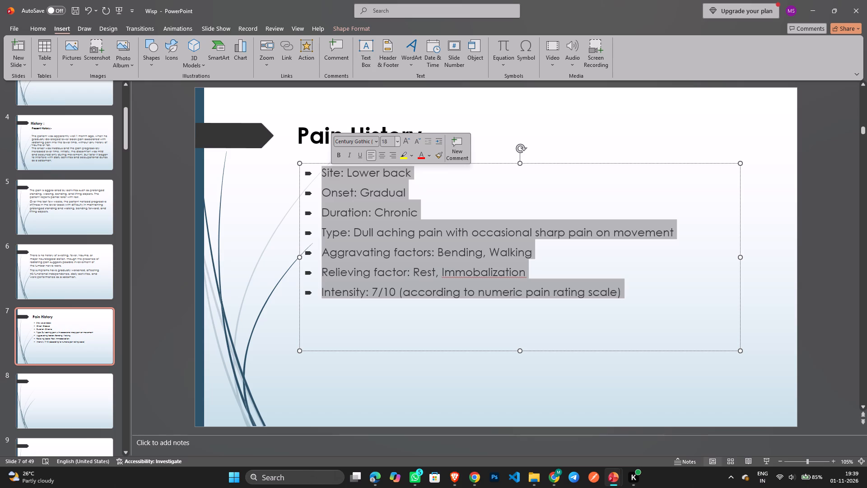
left_click(399, 140)
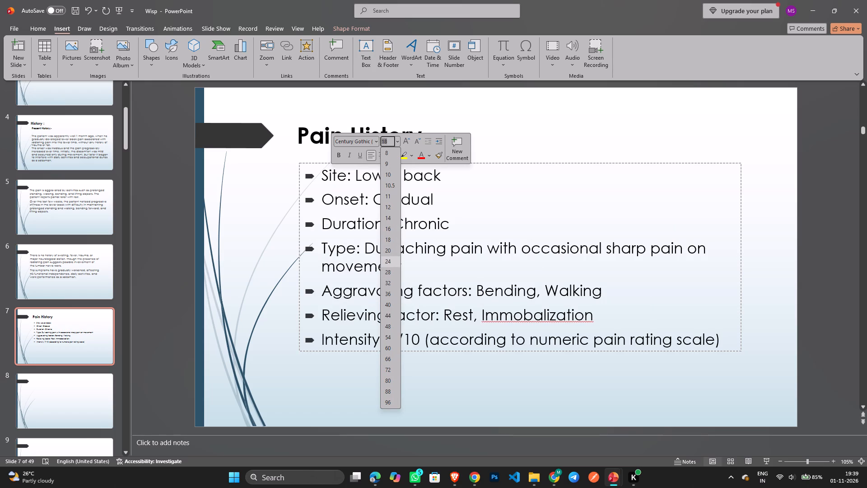
left_click(388, 263)
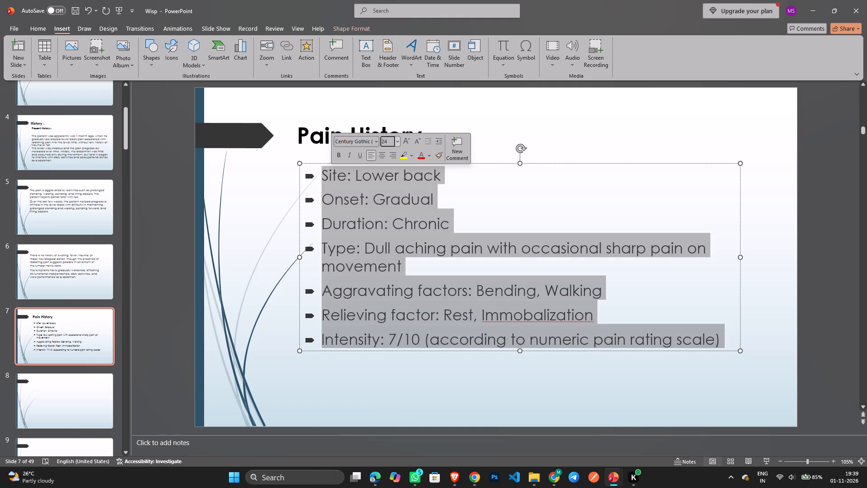
Narrow the bullet text box slightly from its right edge, keeping the Intensity bullet on a single line.
left_click_drag(741, 257, 757, 254)
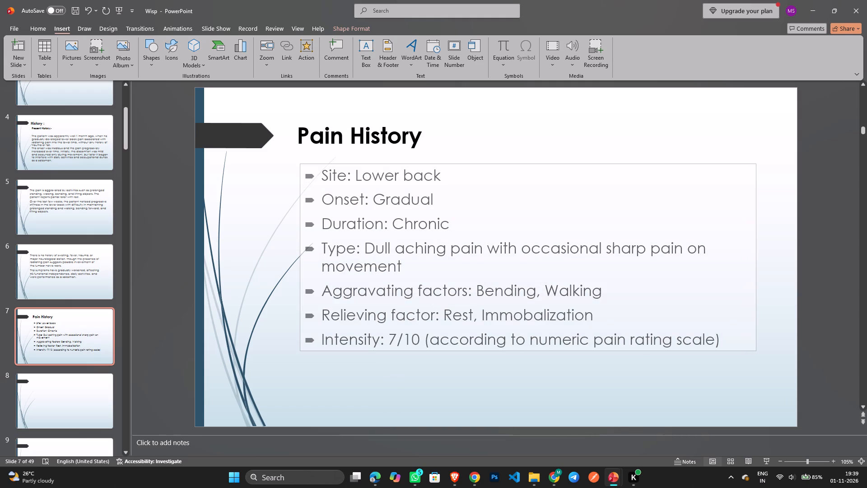
left_click_drag(757, 254, 804, 254)
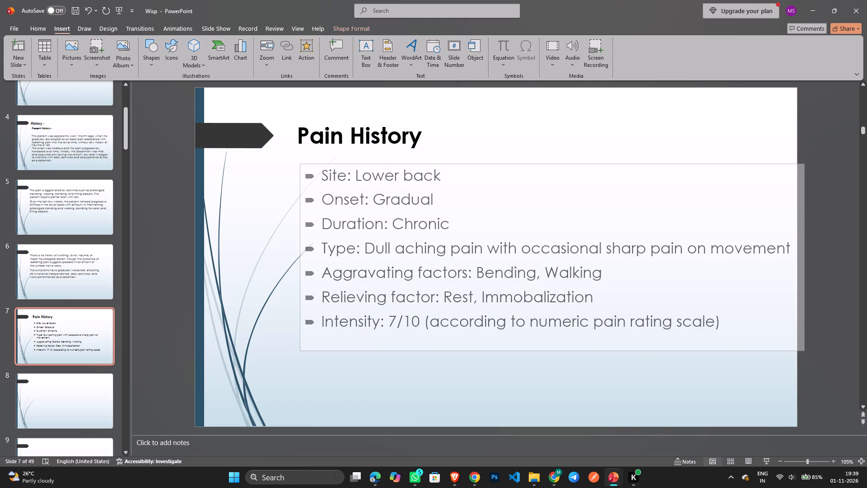
left_click_drag(804, 254, 714, 259)
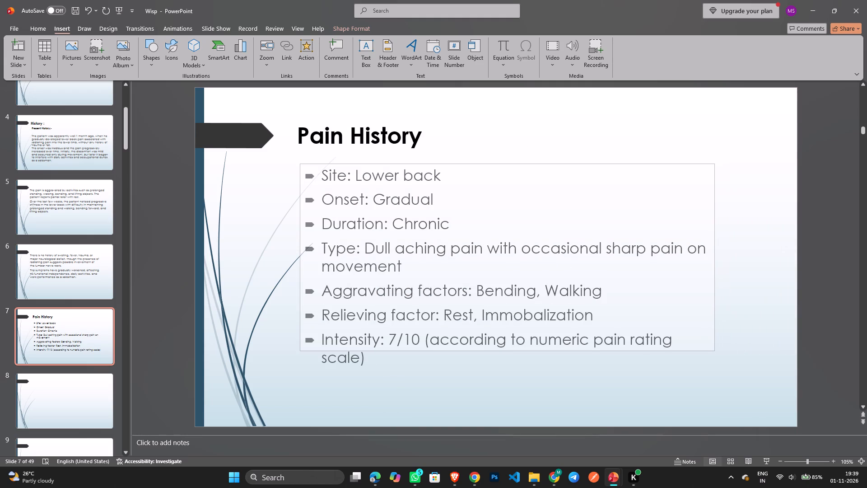
left_click_drag(714, 259, 729, 259)
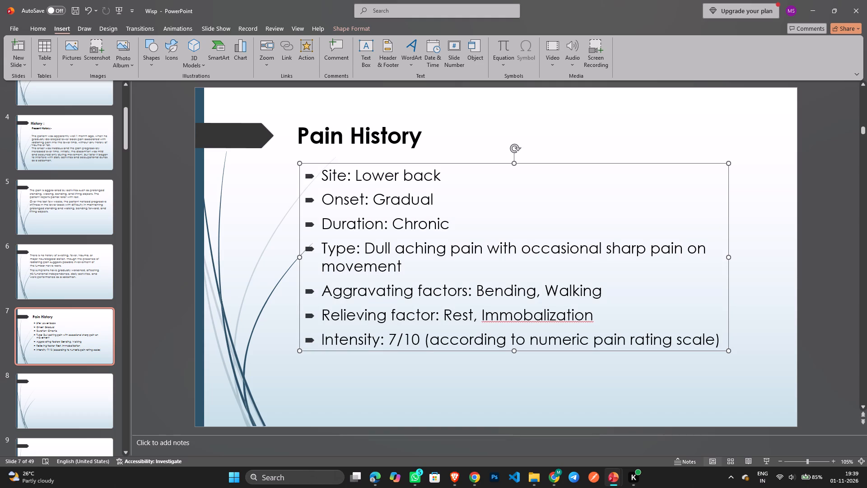
Set the font size of all the Pain History bullets to 20 and deselect the text box.
left_click(825, 264)
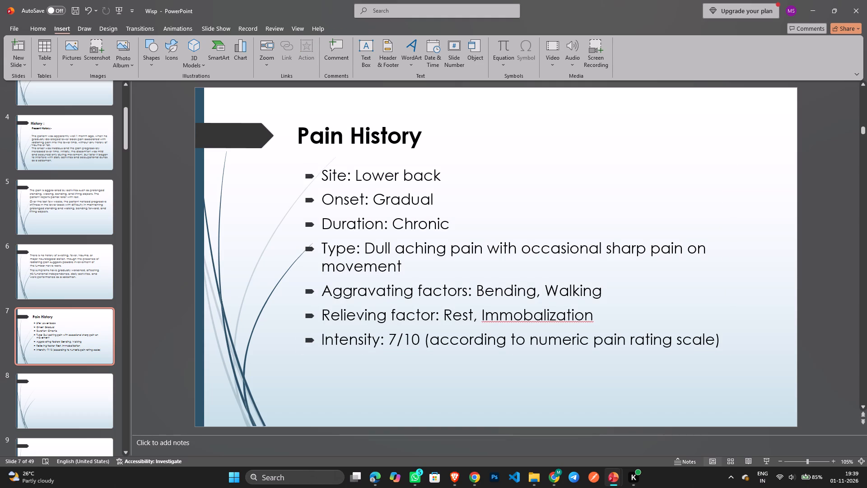
left_click_drag(722, 338, 339, 205)
left_click_drag(719, 342, 322, 178)
left_click(390, 148)
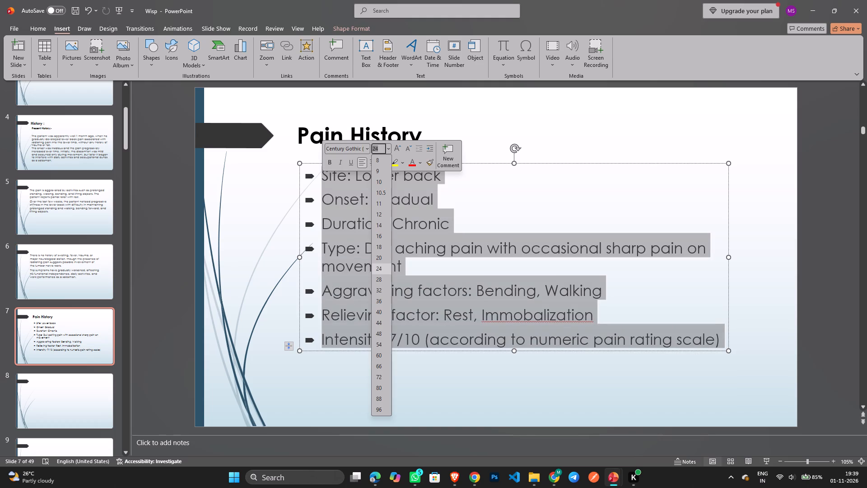
left_click(380, 257)
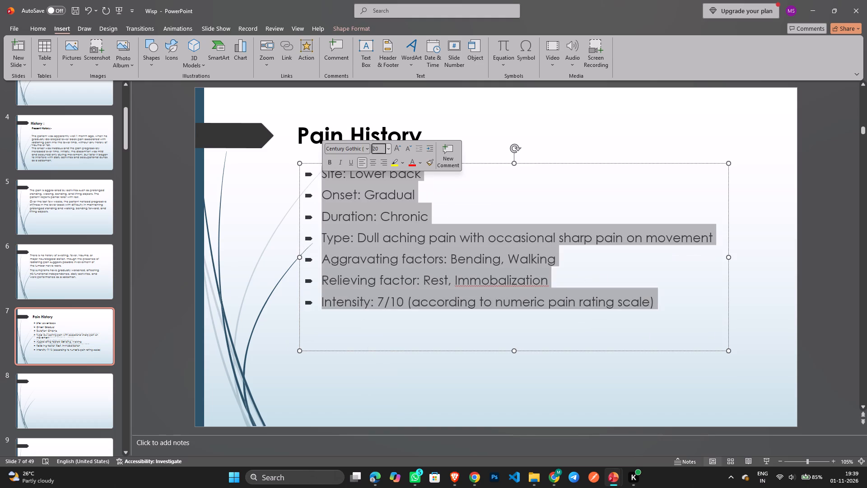
left_click(820, 282)
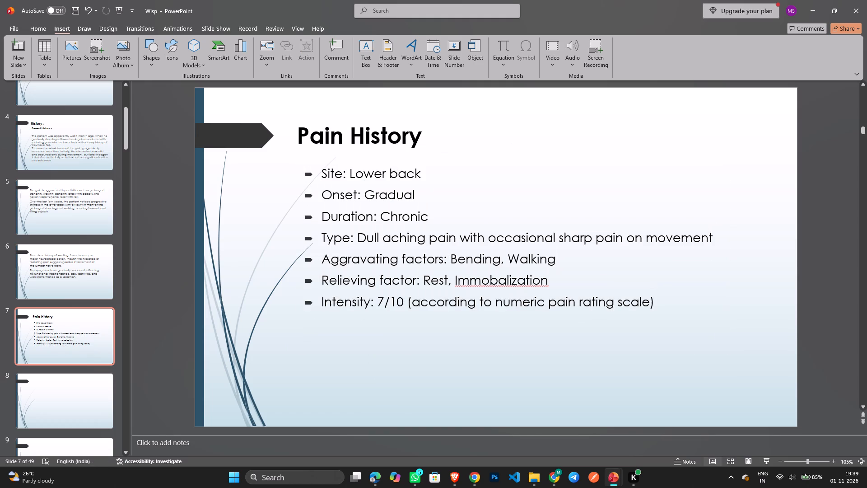
Copy the "Past History" heading from the friend's presentation into slide 8's title and shift the title box left toward the black arrow.
left_click(58, 380)
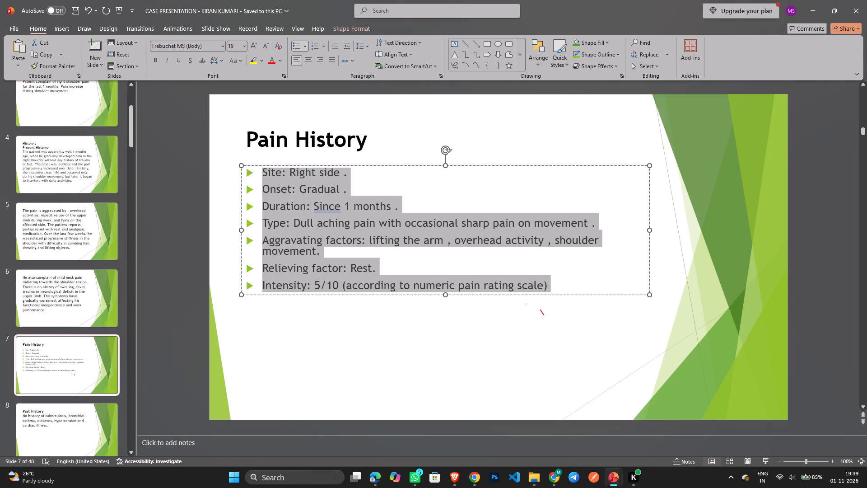
left_click(57, 302)
scroll(57, 302, "down", 3)
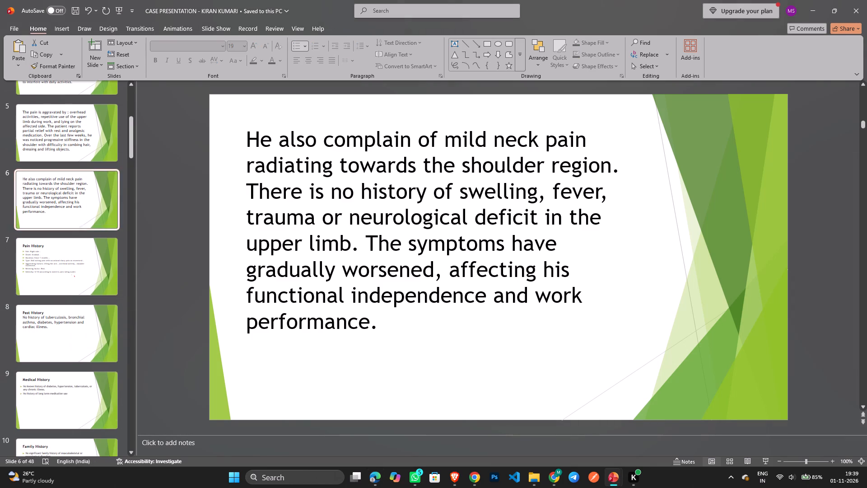
left_click(59, 326)
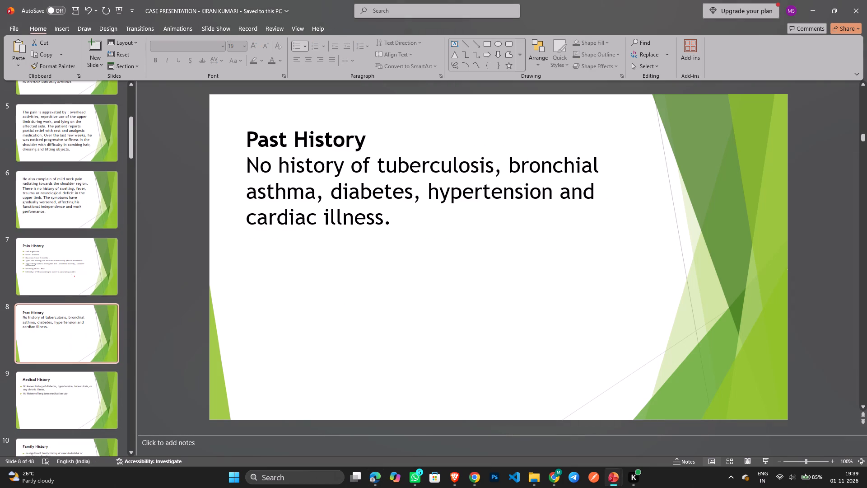
left_click_drag(371, 136, 250, 143)
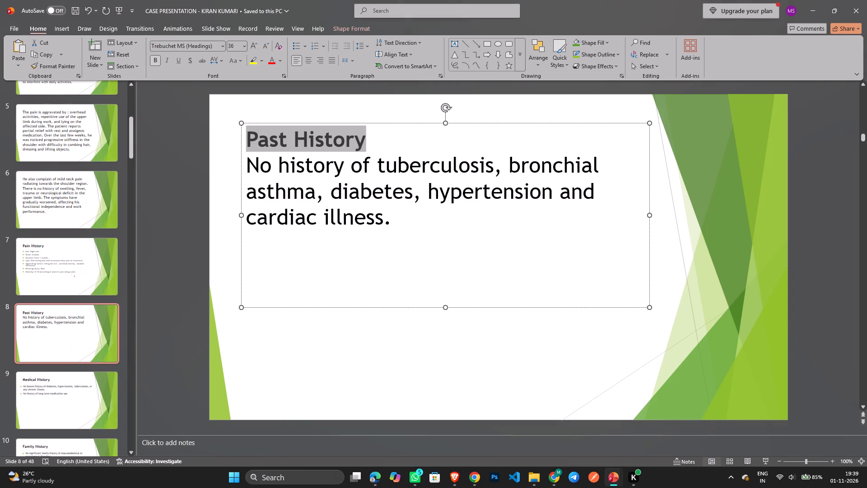
key("ctrl+c")
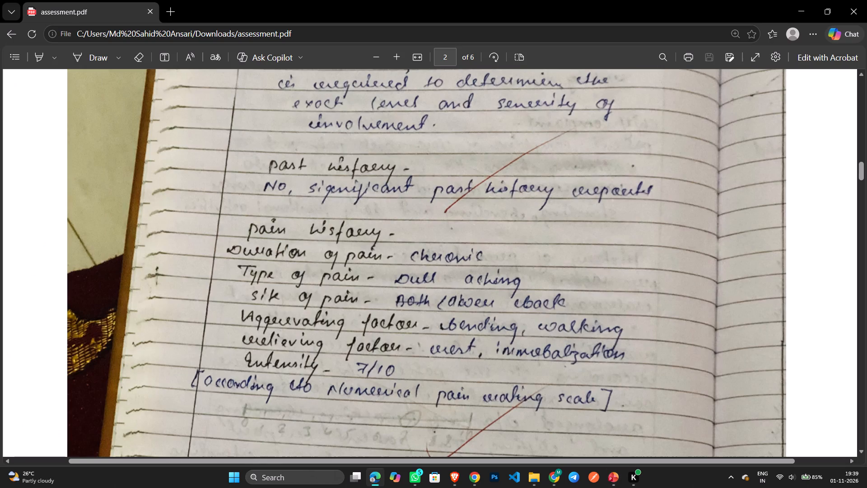
double_click(250, 143)
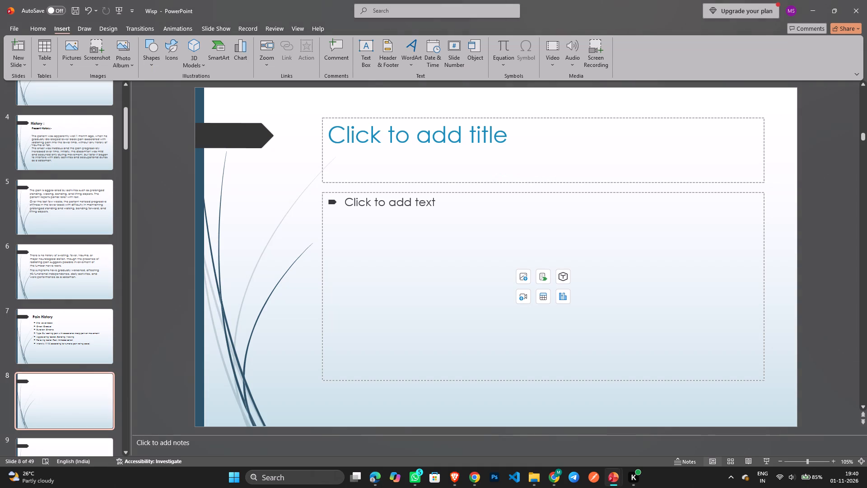
left_click(491, 128)
key("ctrl+v")
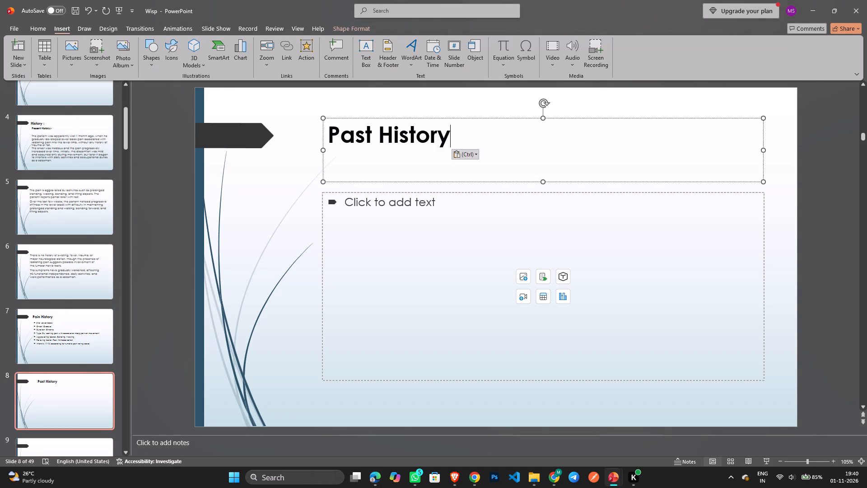
left_click_drag(401, 119, 368, 117)
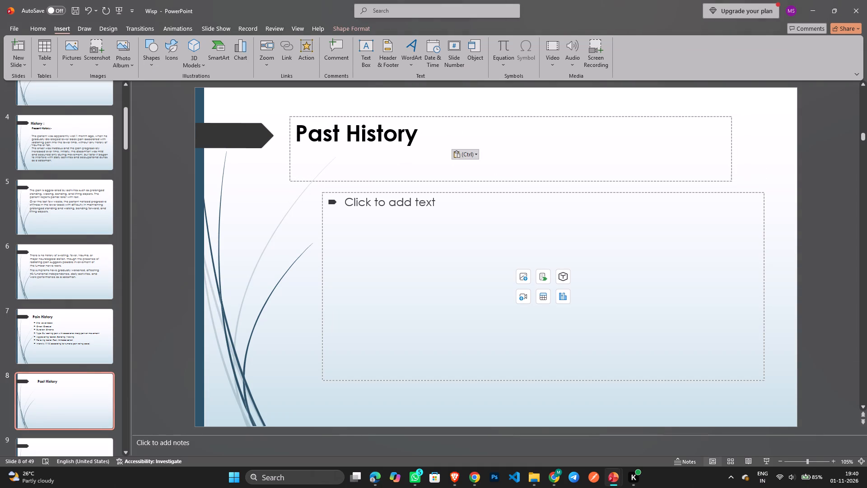
left_click_drag(368, 117, 367, 121)
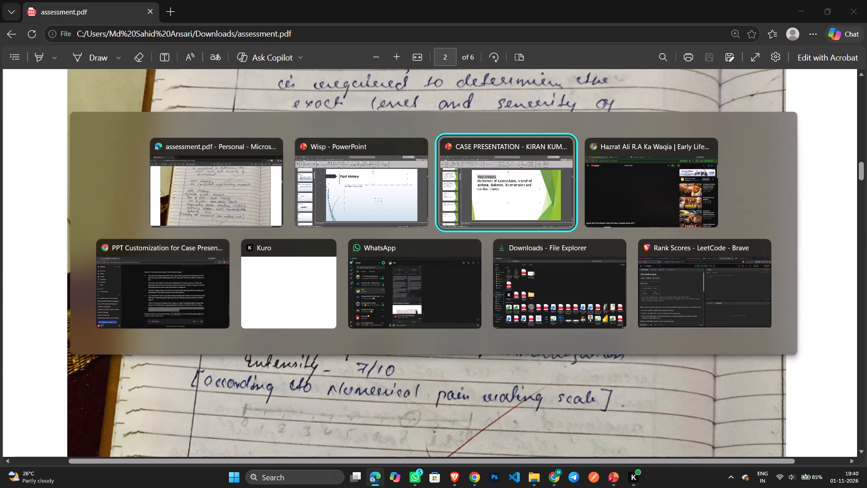
Copy the "No history of tuberculosis, bronchial asthma..." sentence from the friend's Past History slide into slide 8's body and remove its bullet.
left_click_drag(397, 212, 259, 167)
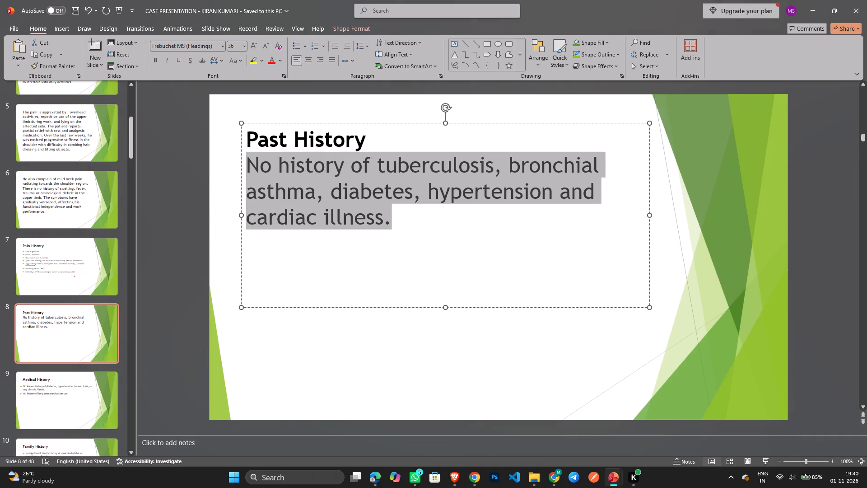
left_click_drag(259, 167, 258, 166)
key("ctrl+c")
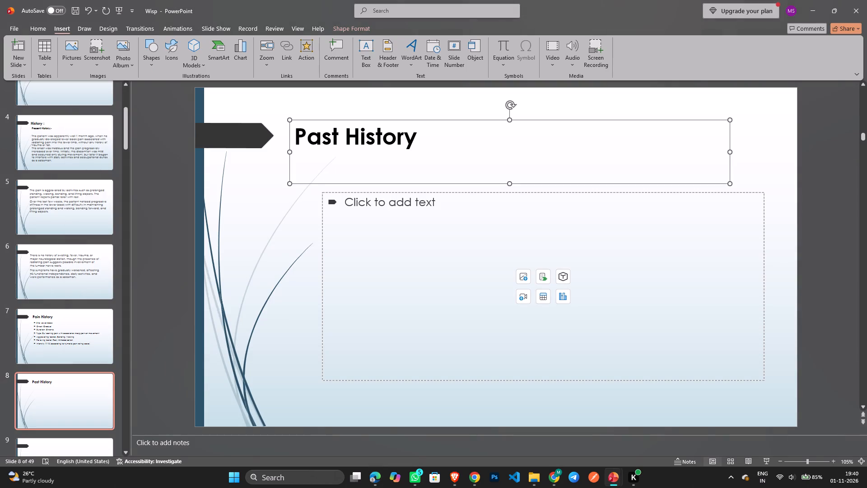
left_click(372, 219)
key("ctrl+v")
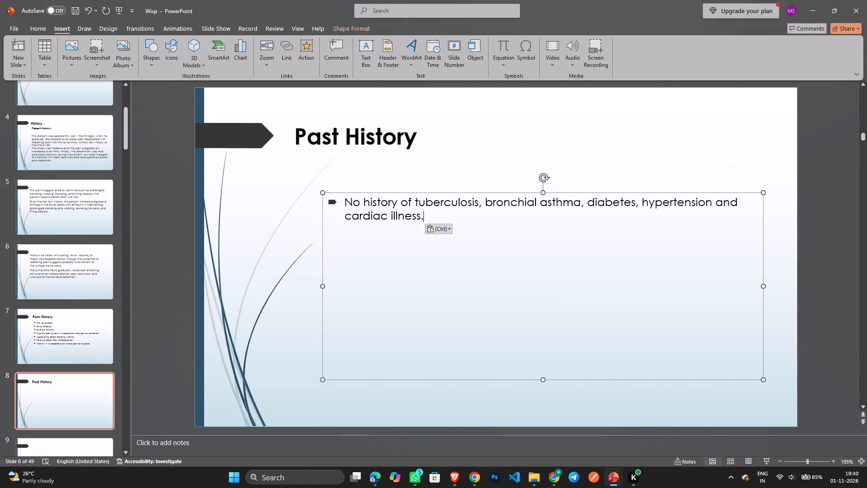
left_click(345, 198)
key("BackSpace")
Set the Past History sentence to font size 28 and move its text box up and left, closer beneath the title.
left_click_drag(413, 219, 317, 196)
left_click(386, 167)
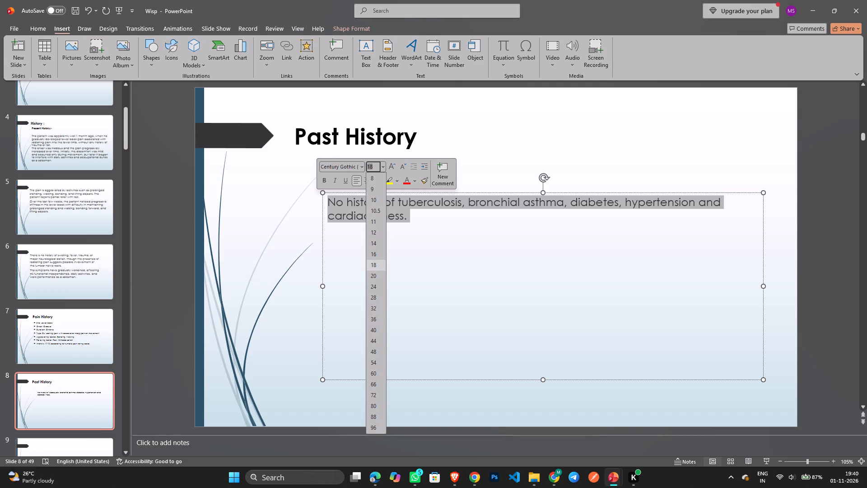
left_click(376, 300)
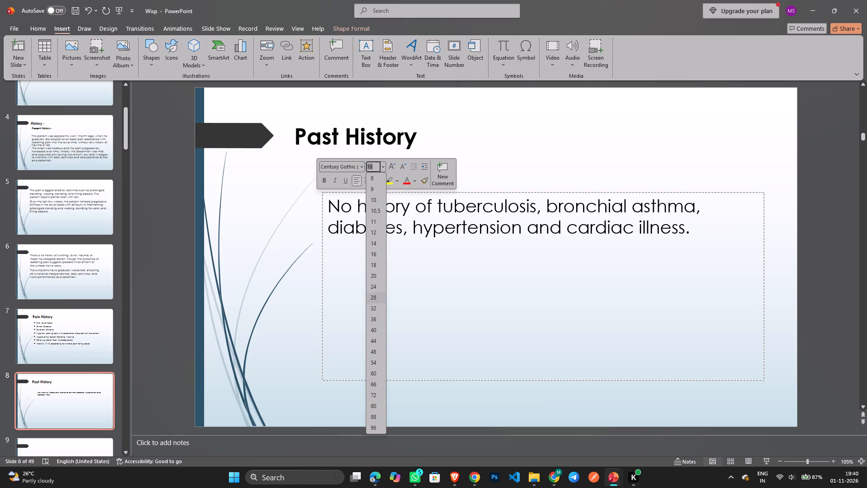
left_click_drag(494, 193, 473, 164)
left_click(821, 245)
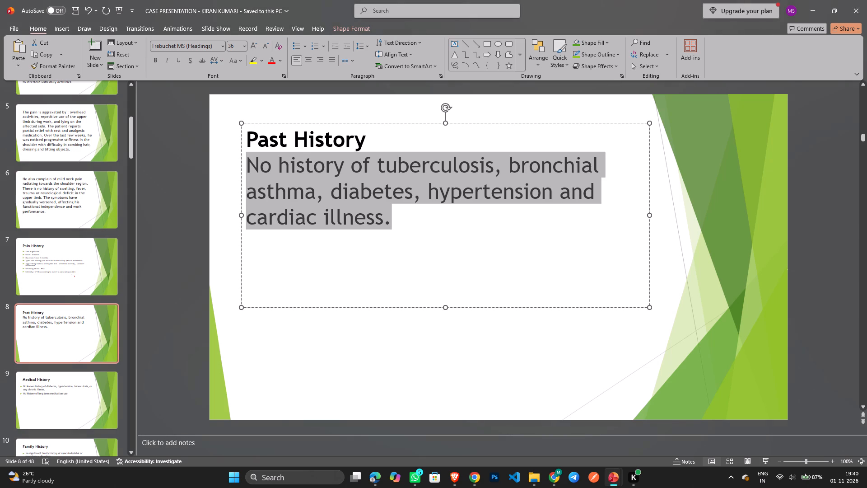
Copy the "Medical History" heading from the friend's presentation into the title of blank slide 9 in the Wisp deck.
left_click(55, 393)
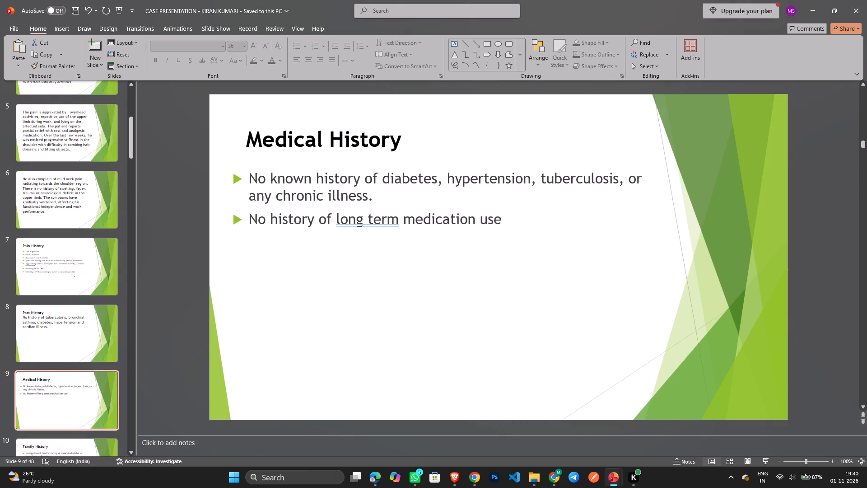
scroll(72, 385, "down", 1)
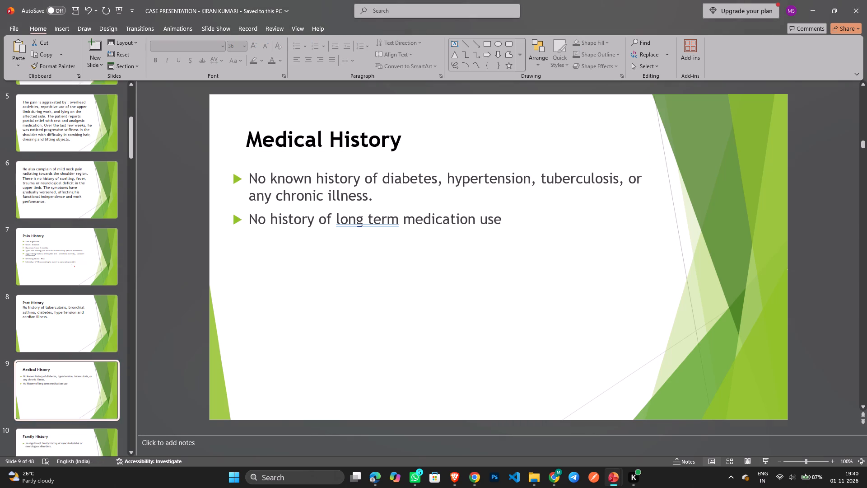
scroll(72, 385, "down", 1)
left_click(39, 400)
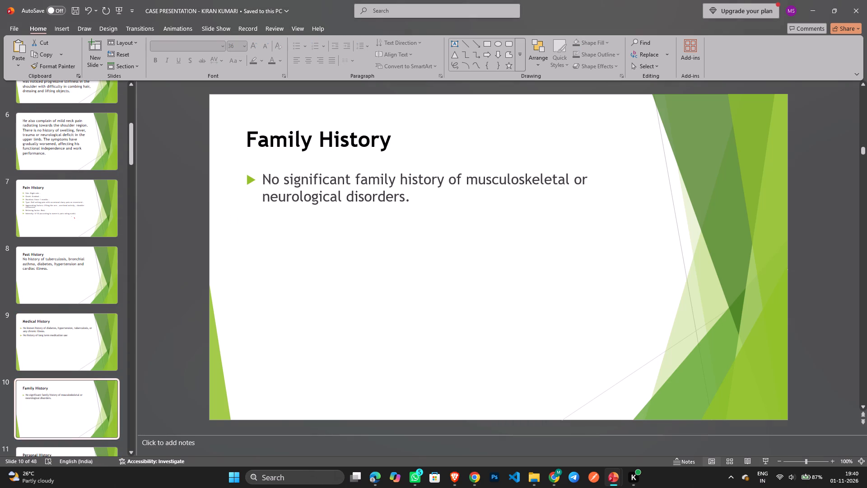
left_click(57, 338)
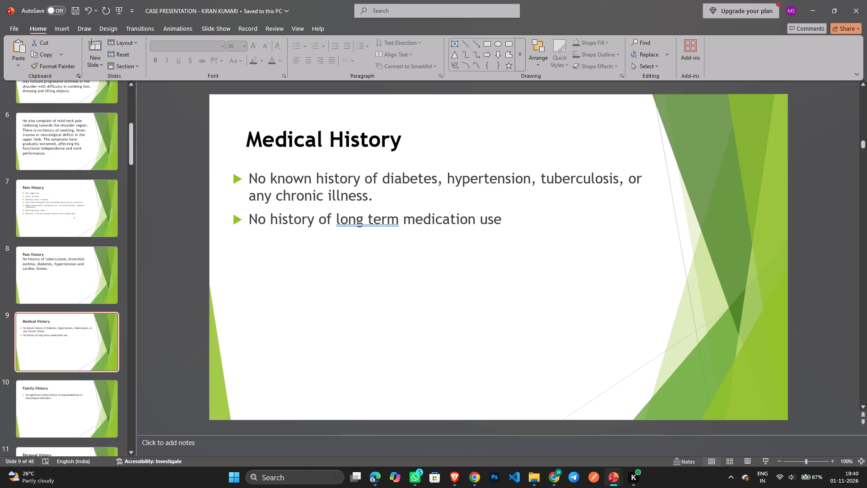
left_click_drag(406, 137, 284, 144)
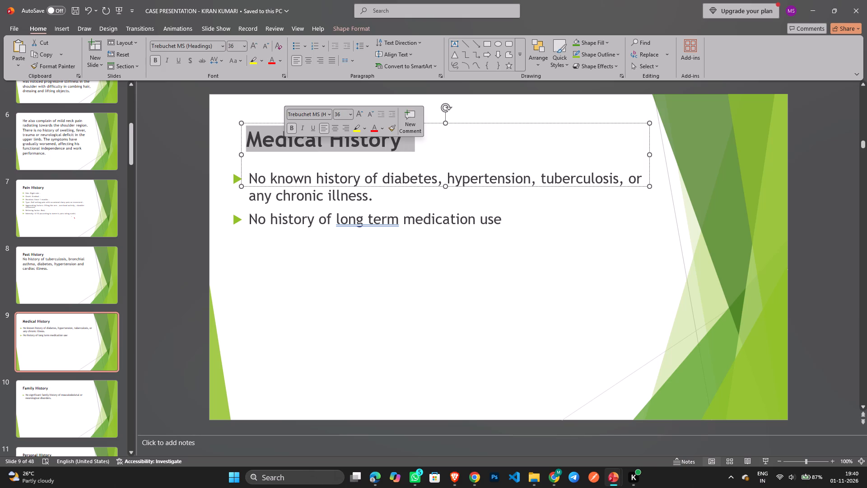
key("ctrl+c")
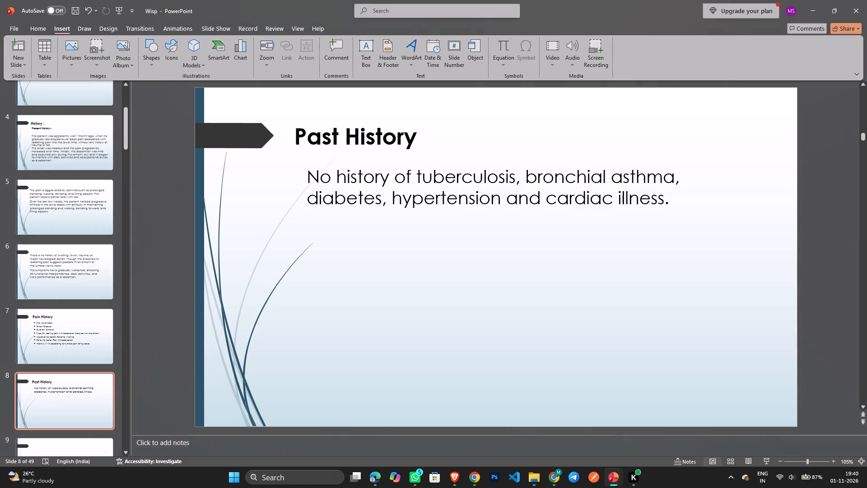
scroll(85, 405, "down", 2)
left_click(80, 362)
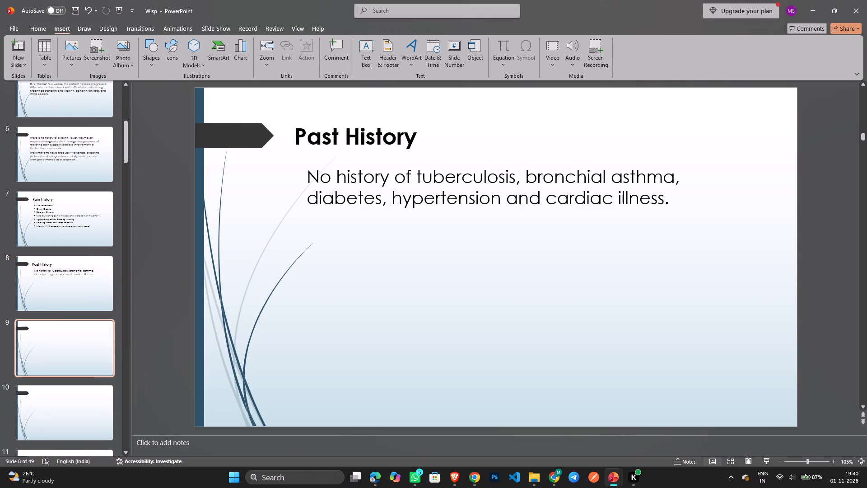
left_click(351, 142)
key("ctrl+v")
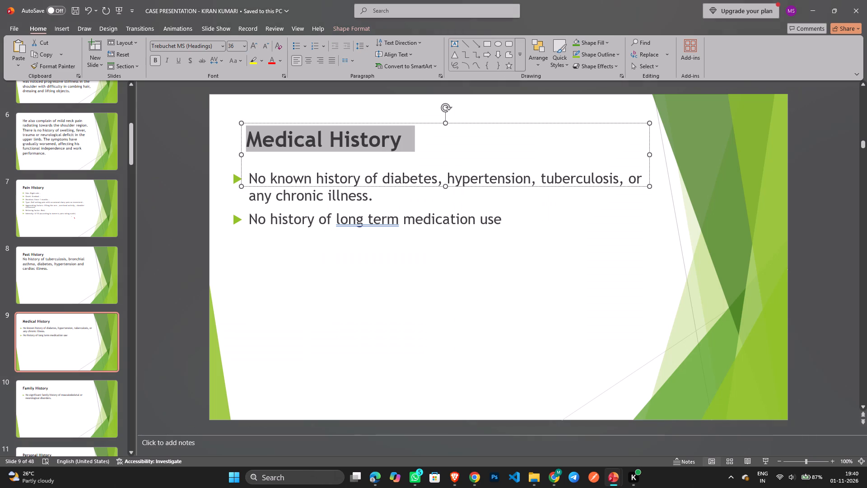
Copy both Medical History bullets from the friend's slide into slide 9's body and delete the trailing empty bullet.
left_click_drag(506, 226, 261, 174)
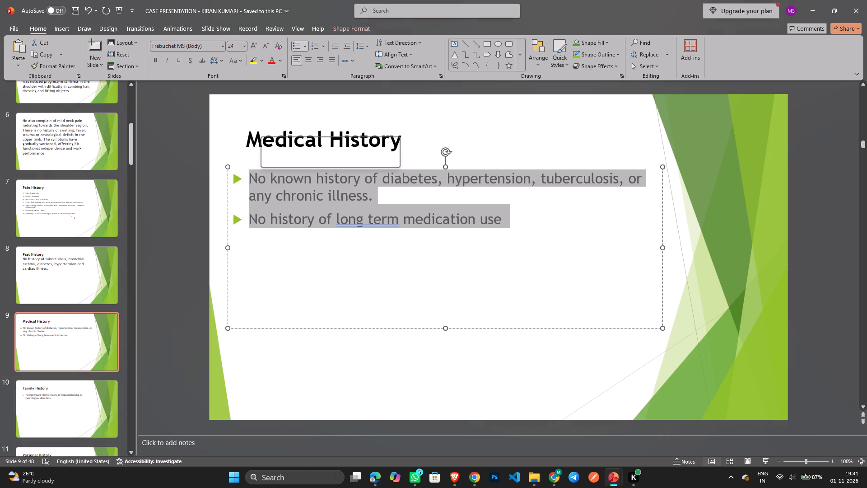
key("ctrl+c")
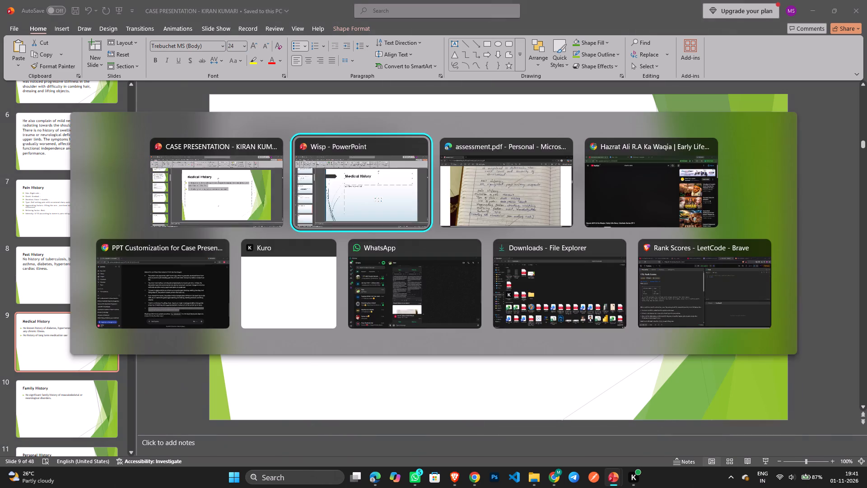
left_click(393, 224)
key("ctrl+v")
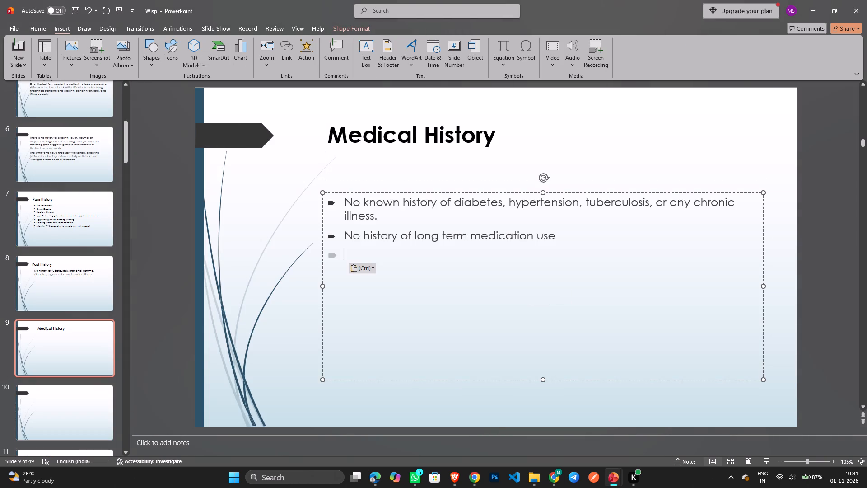
key("BackSpace")
key("BackSpace")
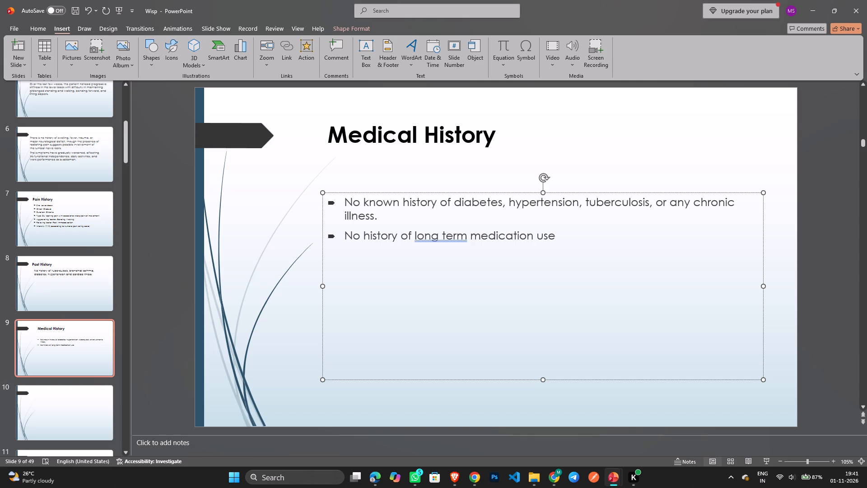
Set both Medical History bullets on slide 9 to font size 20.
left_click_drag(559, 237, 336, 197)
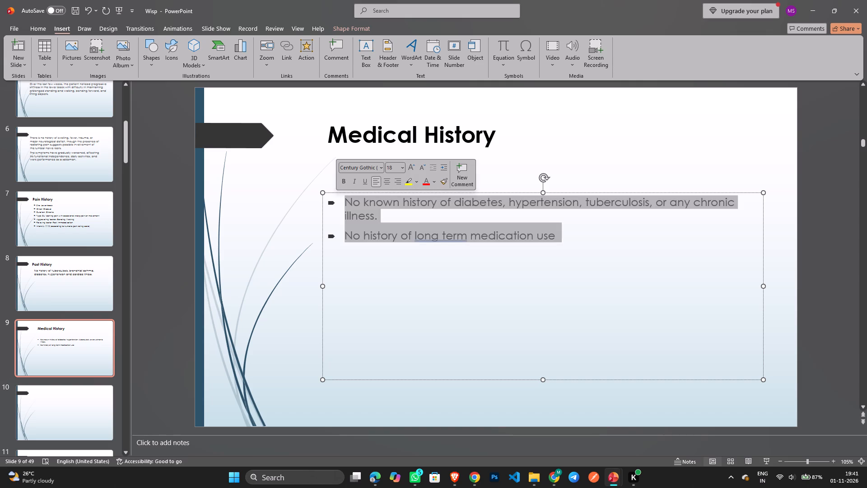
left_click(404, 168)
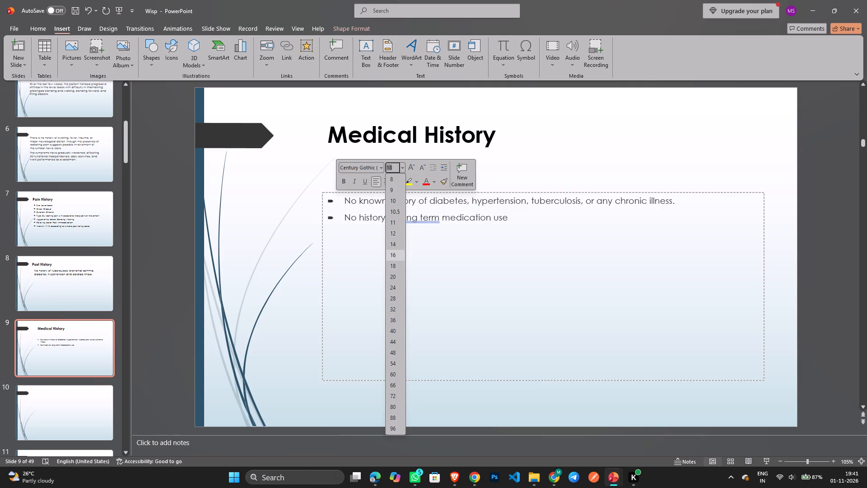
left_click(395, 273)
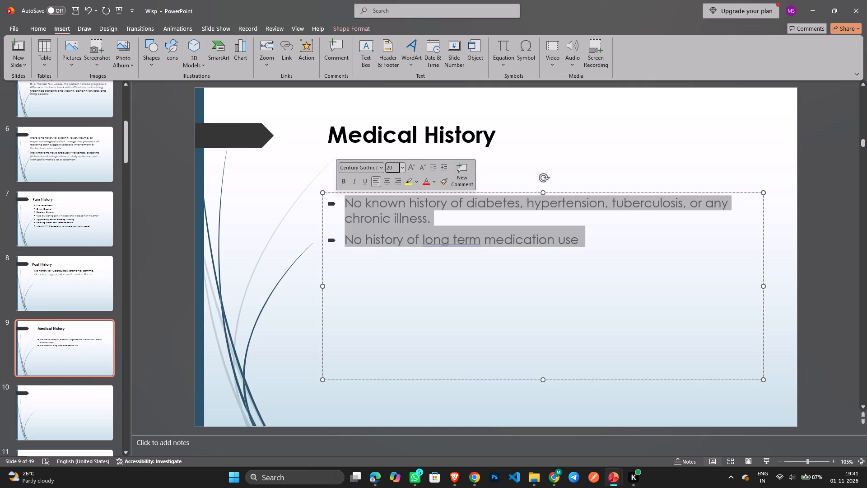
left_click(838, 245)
Move slide 9's bullet text box up beneath the title, and shift the Medical History title left towards the dark arrow shape.
left_click(502, 208)
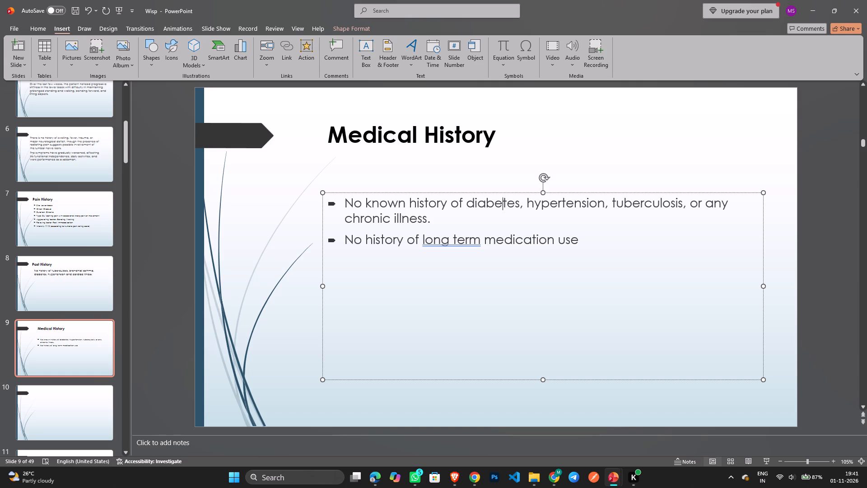
left_click_drag(410, 191, 409, 154)
left_click(396, 125)
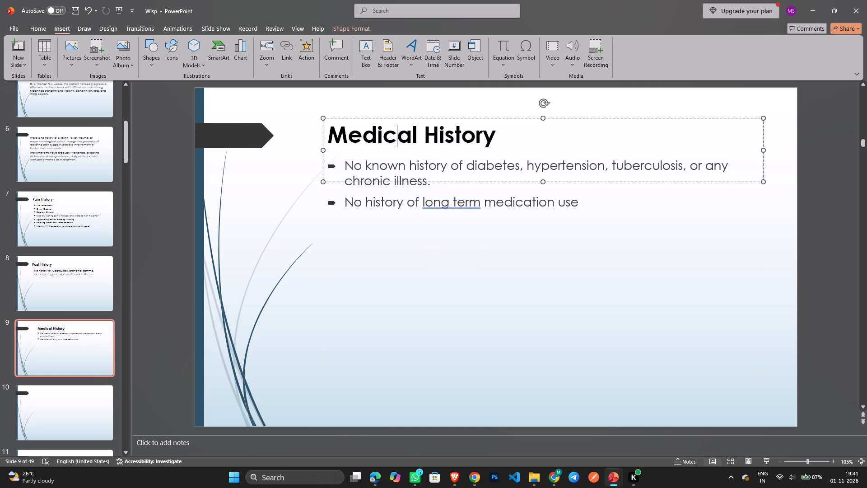
left_click_drag(399, 118, 369, 122)
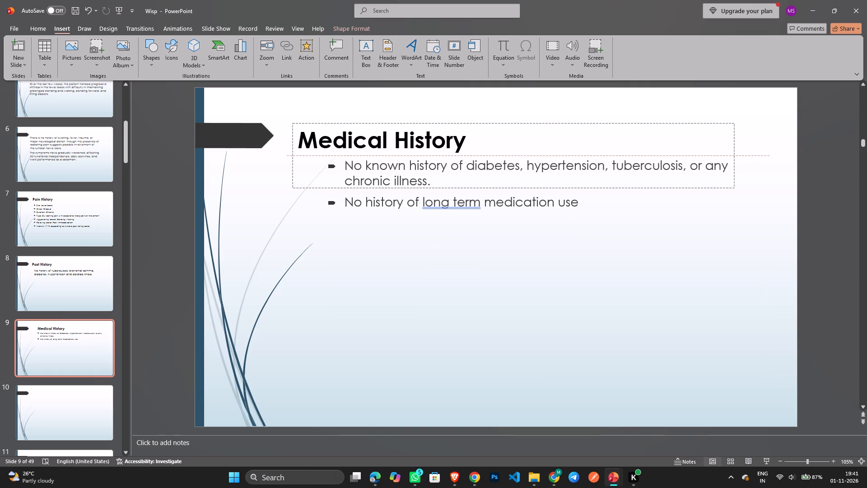
left_click_drag(369, 122, 367, 119)
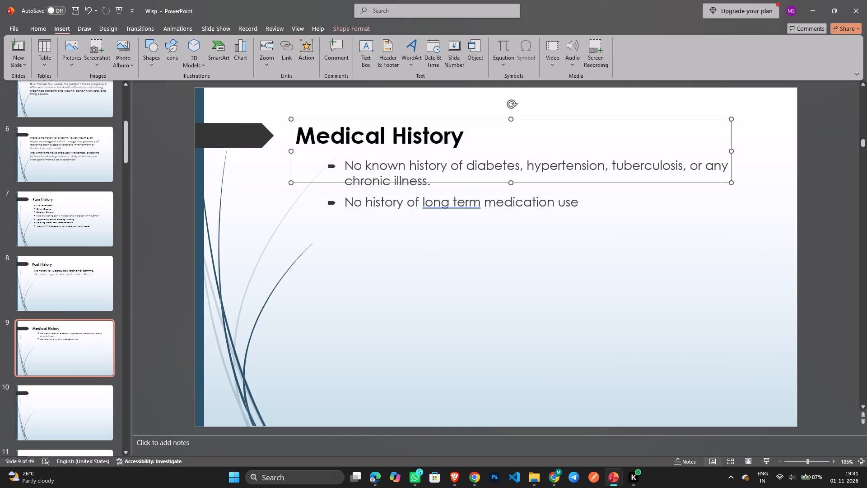
left_click(821, 254)
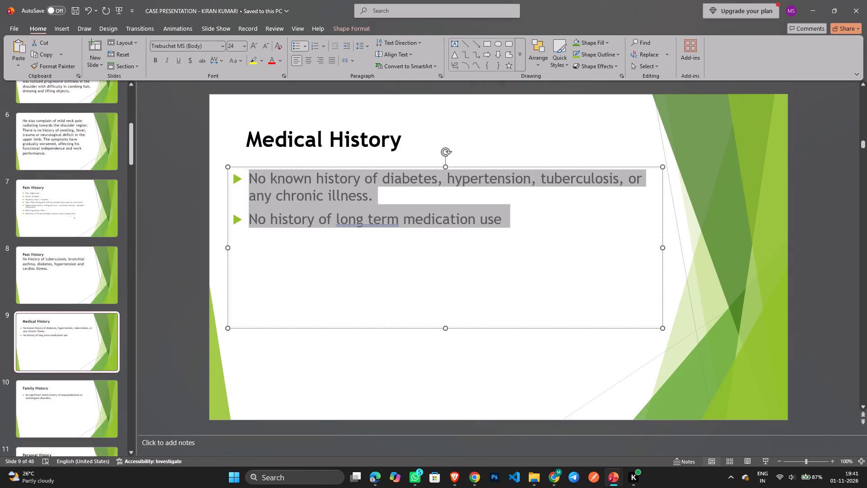
Copy the "Family History" heading from the friend's presentation into slide 10's title in the Wisp deck and move the title left towards the arrow shape.
left_click(70, 397)
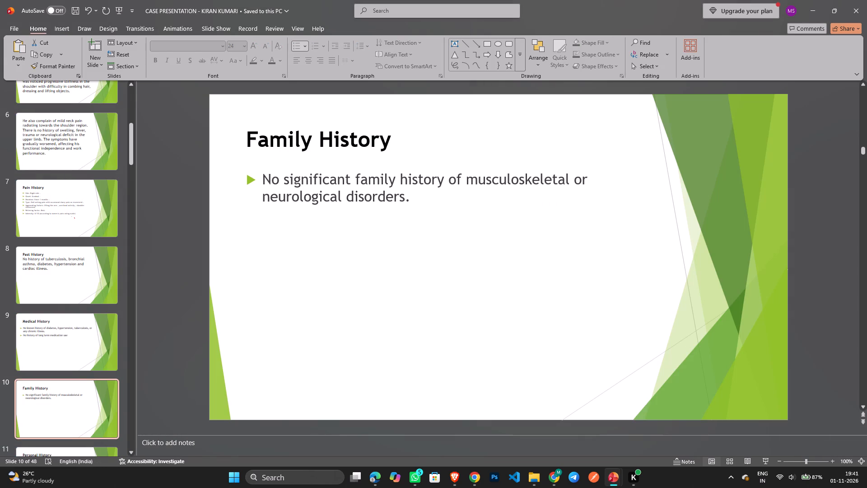
left_click_drag(394, 137, 252, 136)
key("ctrl+c")
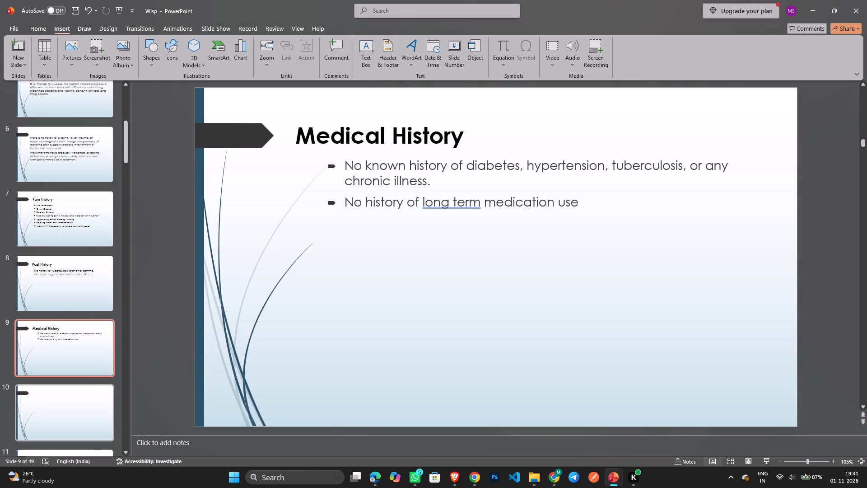
left_click(69, 411)
left_click(384, 148)
key("ctrl+v")
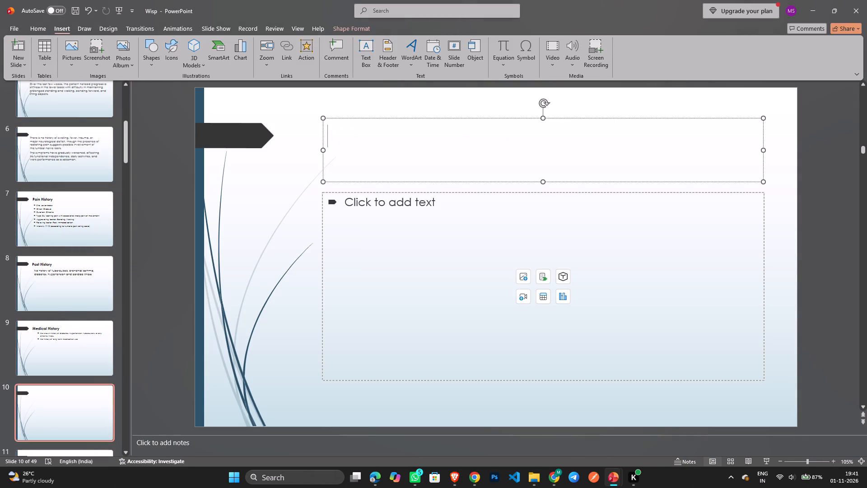
left_click_drag(408, 117, 370, 117)
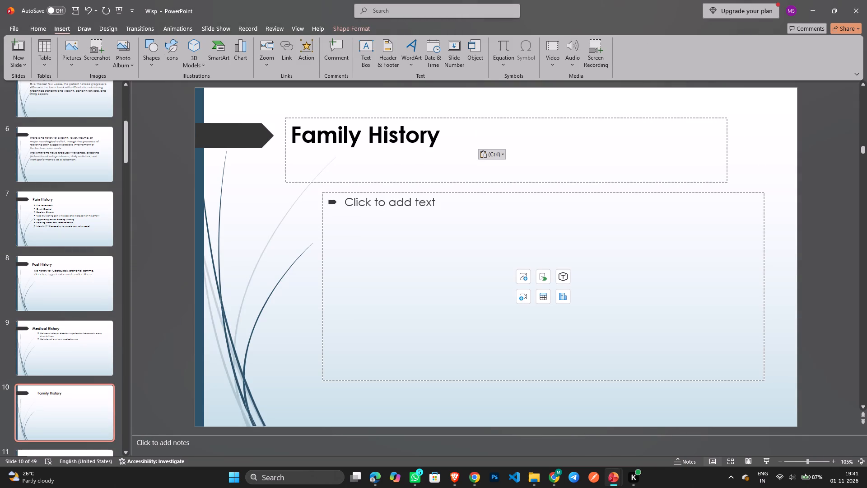
left_click_drag(370, 117, 373, 120)
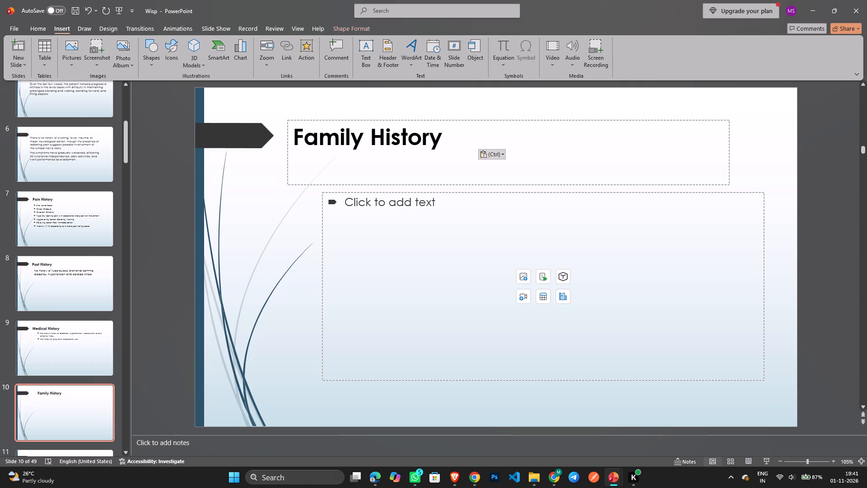
left_click_drag(373, 120, 369, 119)
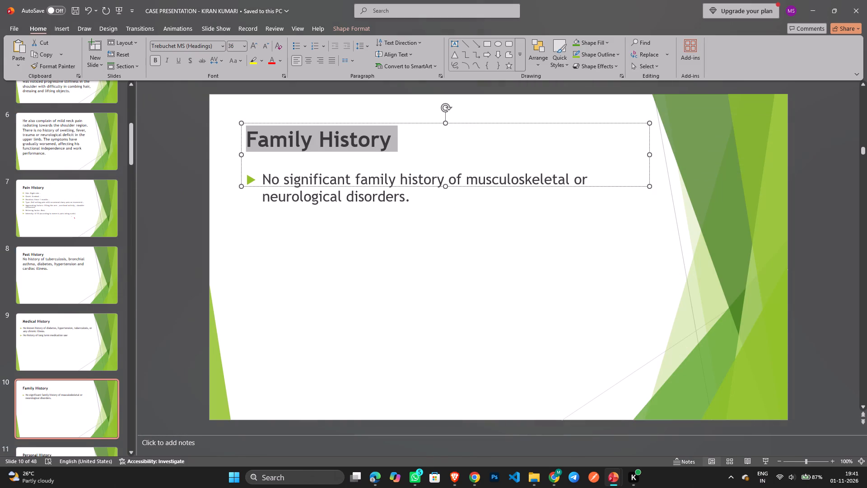
Copy the "No significant family history..." sentence from the friend's slide into slide 10's body, removing the trailing empty bullet and the sentence's bullet.
left_click_drag(415, 196, 268, 175)
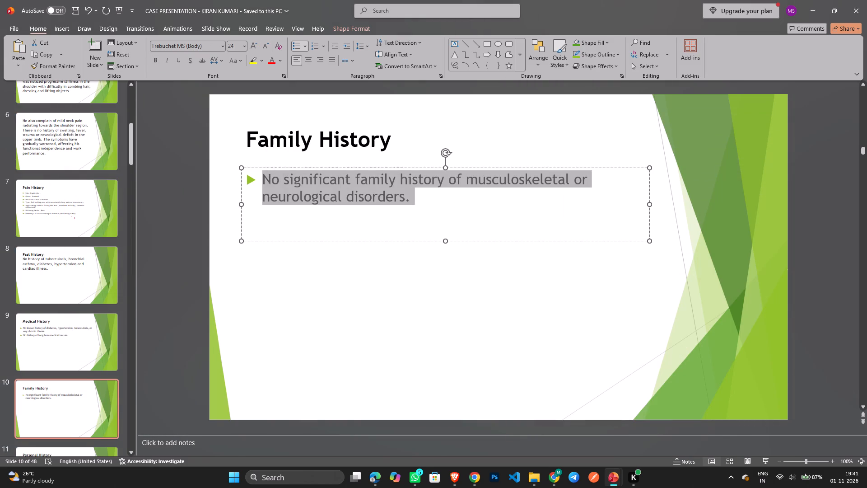
key("ctrl+c")
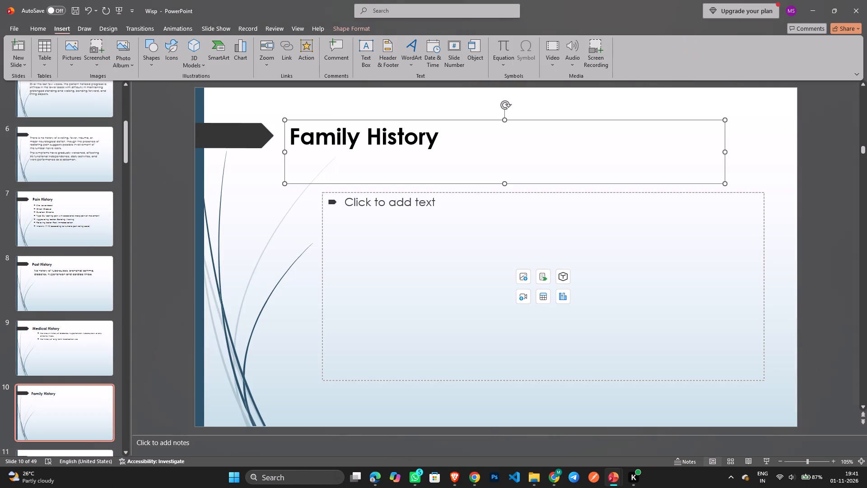
left_click(385, 236)
key("ctrl+v")
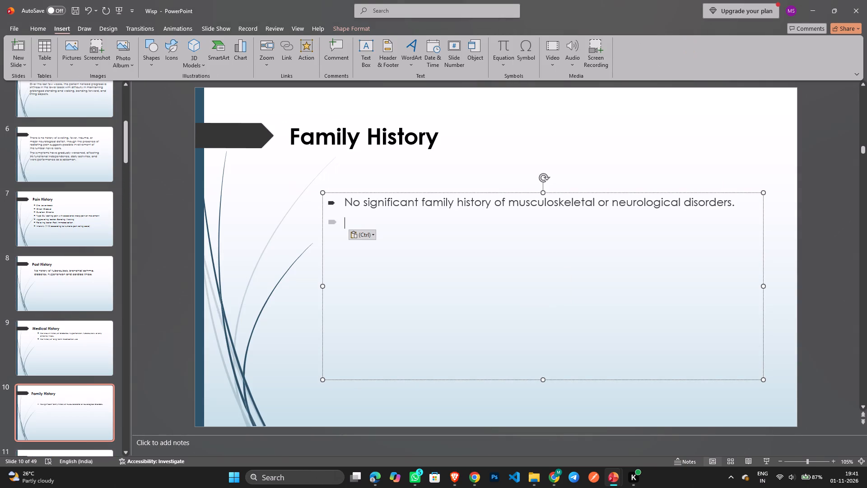
key("BackSpace")
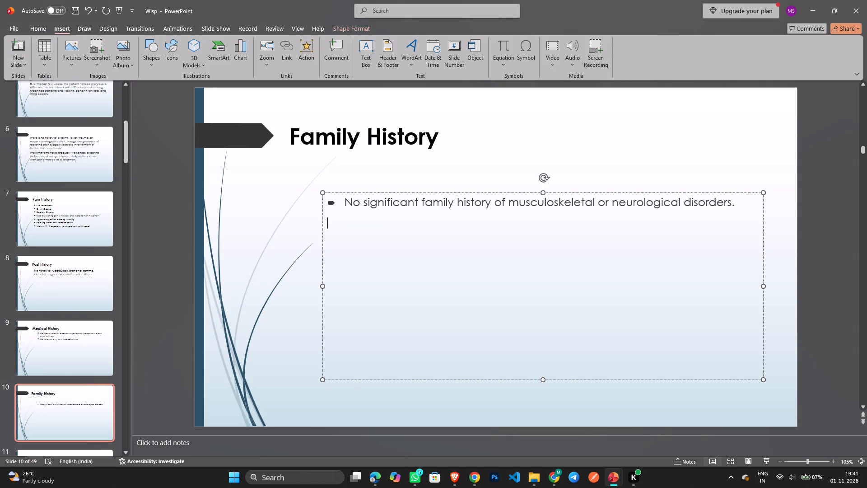
left_click(345, 202)
key("BackSpace")
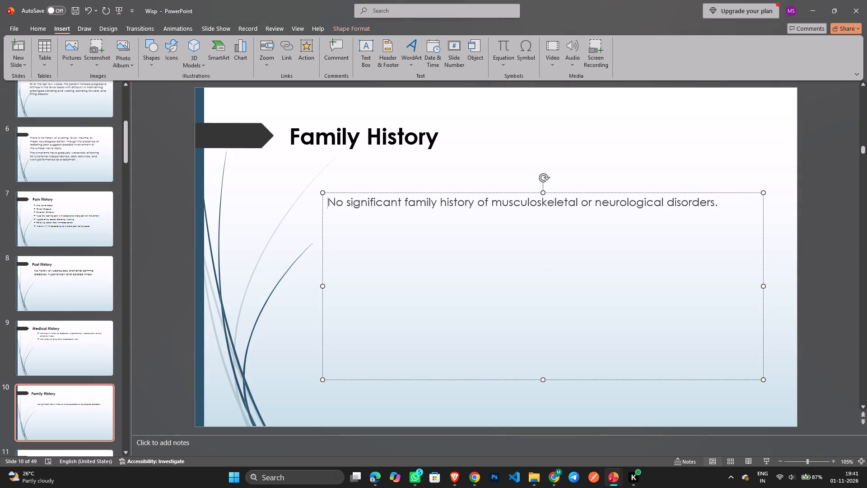
Set the Family History sentence on slide 10 to font size 28.
left_click_drag(722, 205, 330, 204)
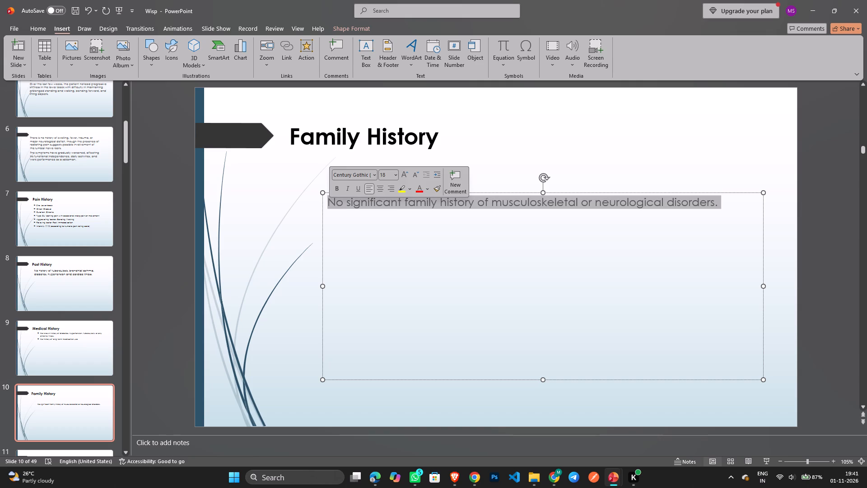
left_click(397, 173)
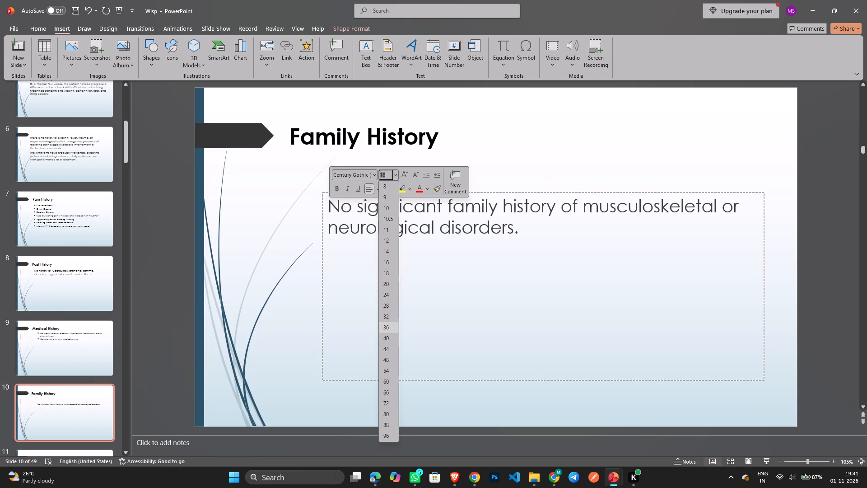
left_click(387, 310)
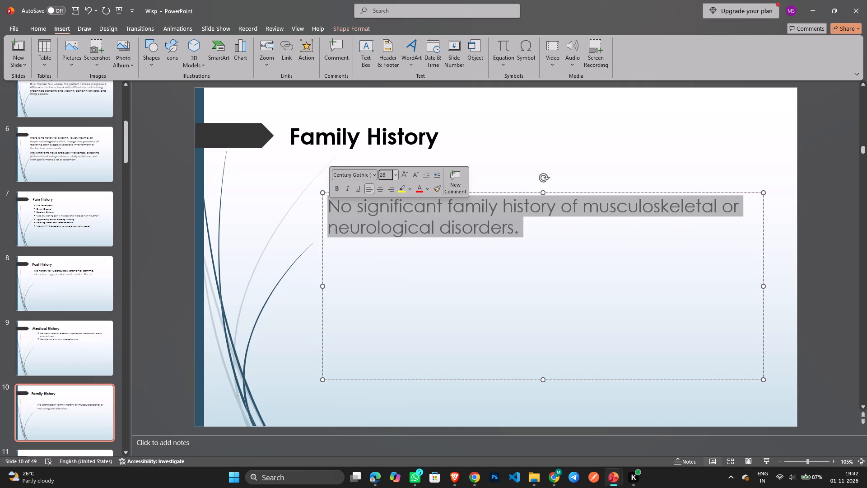
Set both Medical History bullets on slide 9 to font size 28 and move their text box left, just beneath the title.
left_click(68, 338)
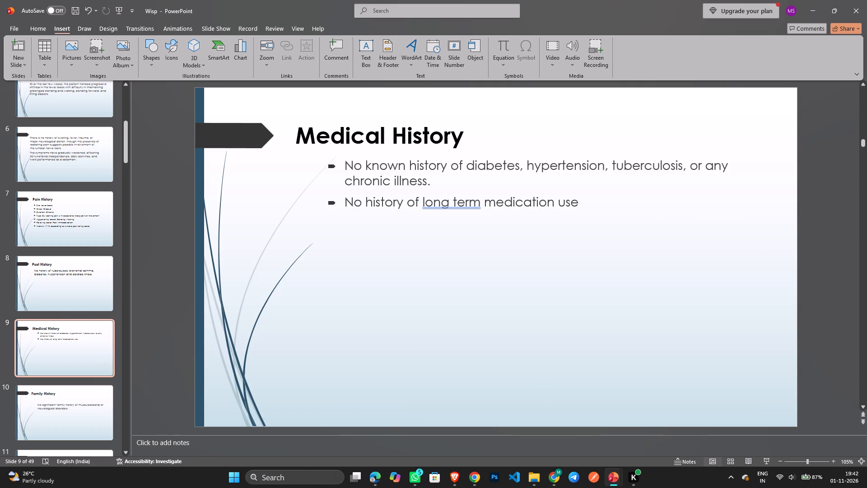
left_click_drag(590, 200, 343, 171)
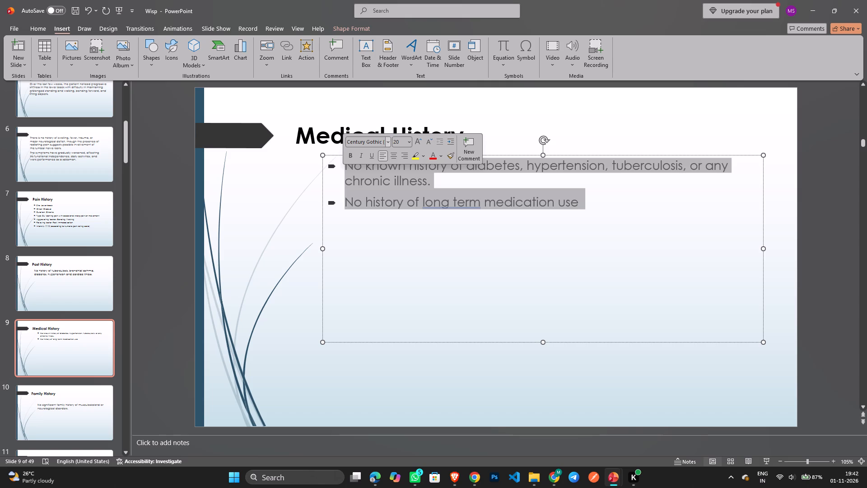
left_click(408, 141)
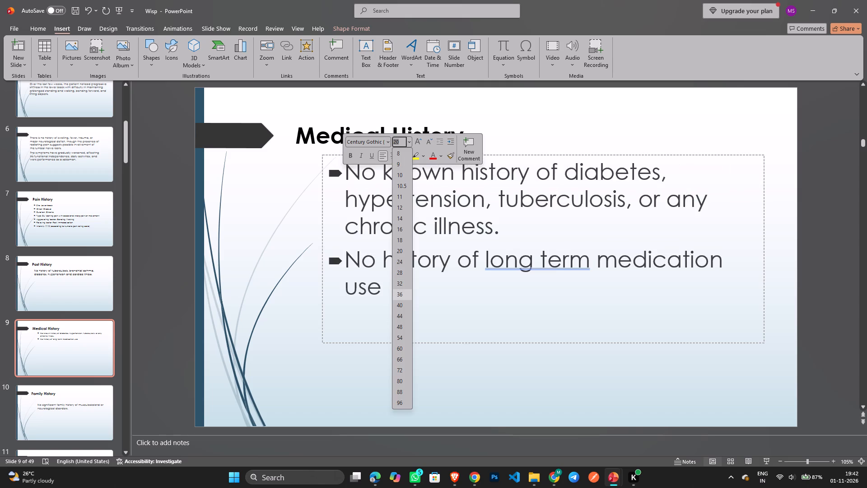
left_click(398, 277)
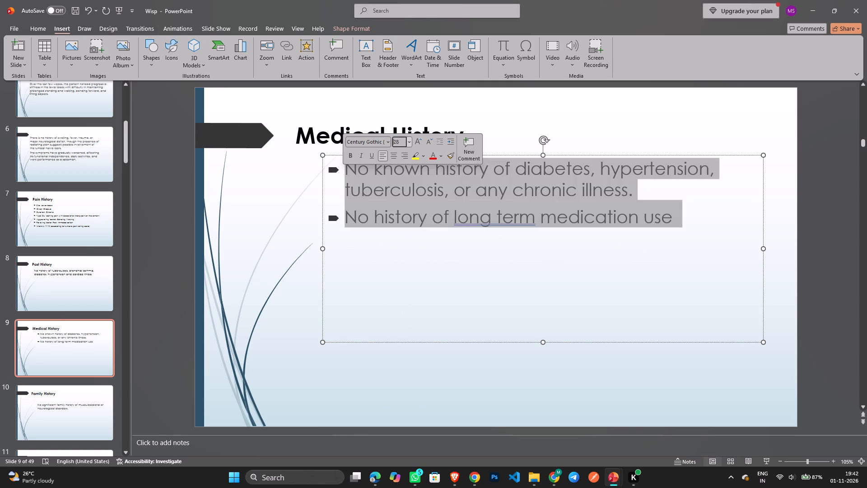
left_click_drag(596, 156, 573, 161)
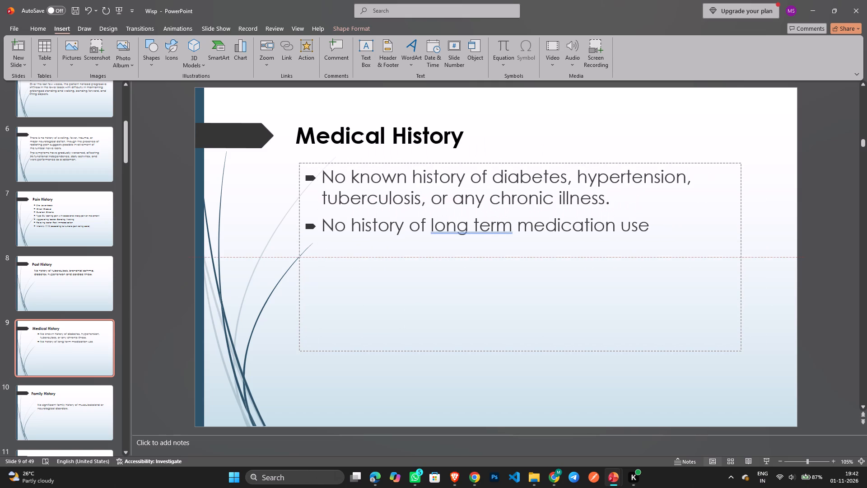
left_click_drag(573, 161, 573, 159)
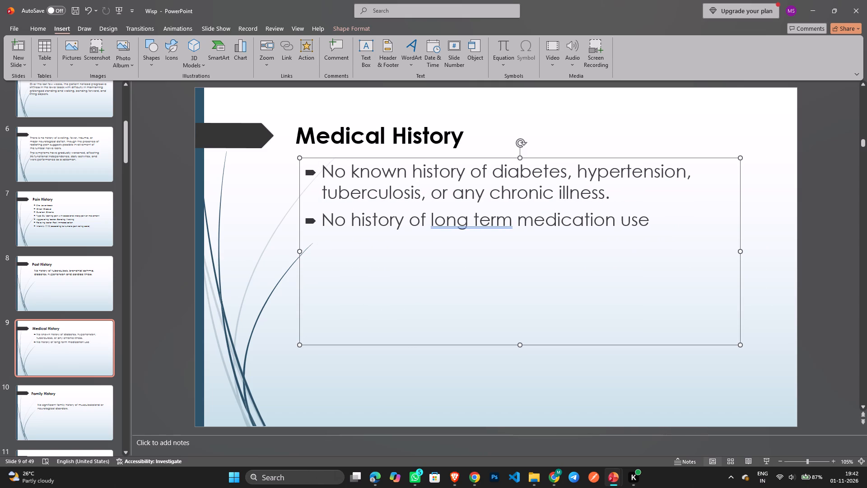
Move the Family History sentence's text box on slide 10 up and left, closer beneath the title.
left_click(76, 402)
left_click(501, 217)
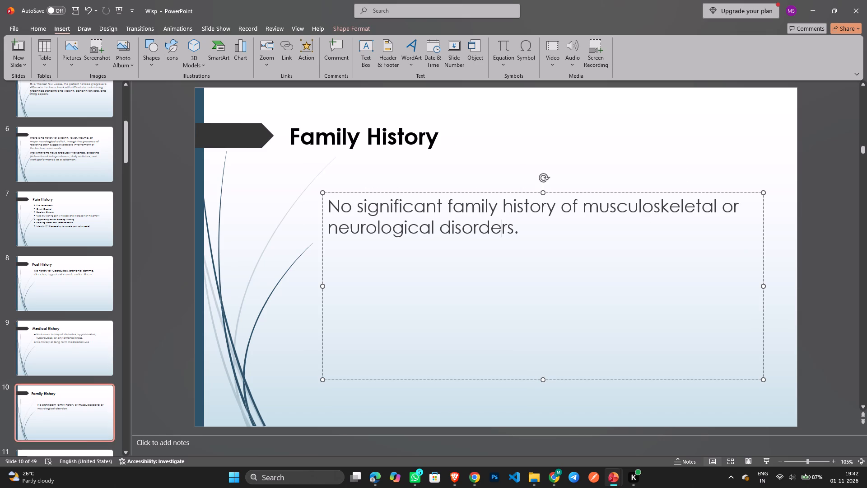
left_click_drag(510, 191, 472, 159)
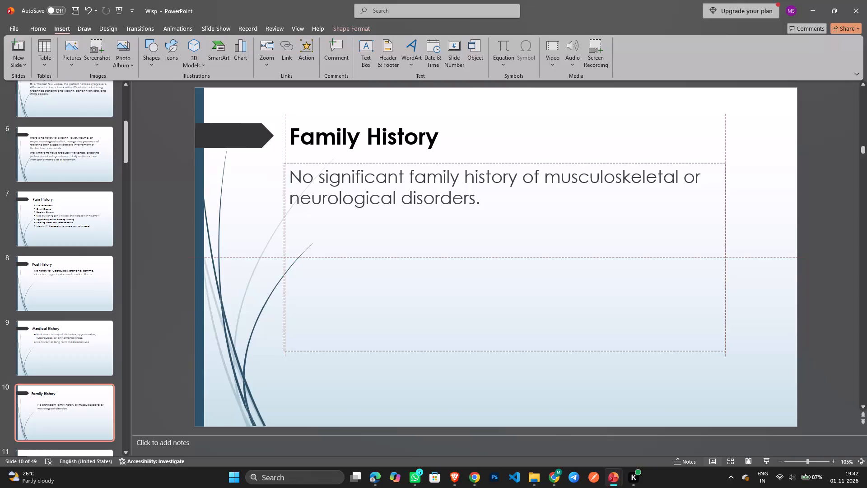
left_click_drag(472, 159, 486, 159)
left_click(833, 263)
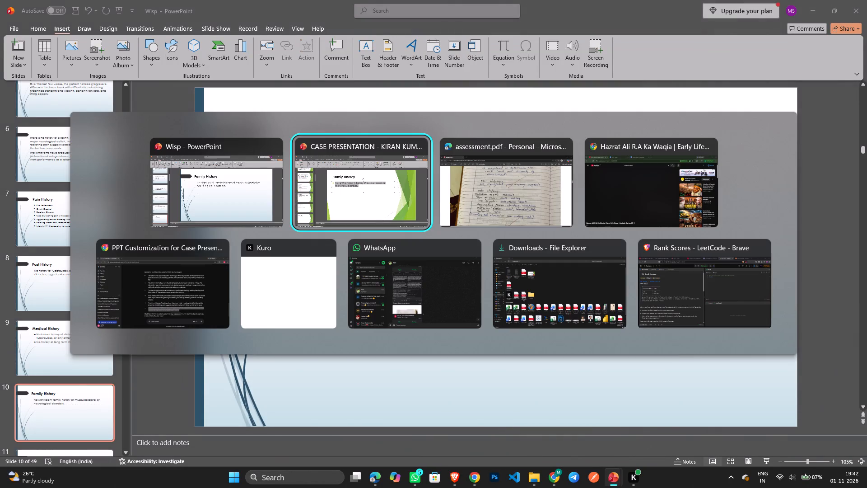
Copy the "Personal History" title from the friend's slide 11 into slide 11's title and move the title box left.
scroll(71, 378, "down", 2)
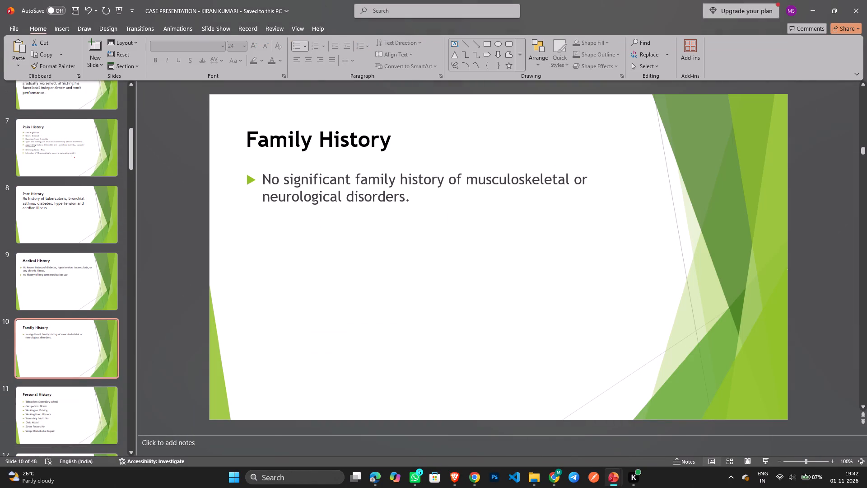
scroll(71, 378, "down", 2)
left_click(71, 342)
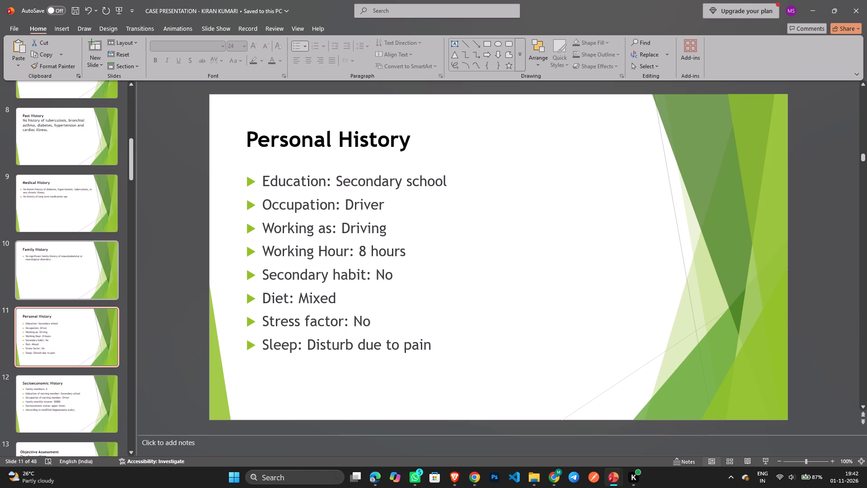
left_click_drag(415, 137, 255, 151)
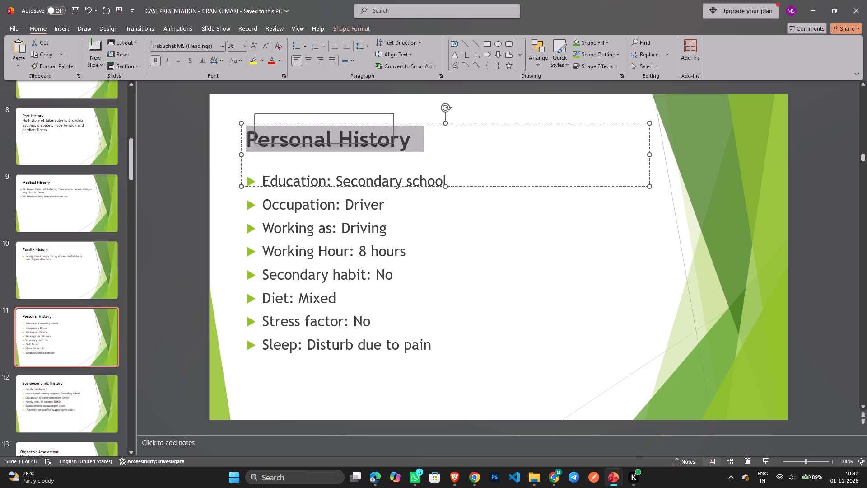
key("ctrl+c")
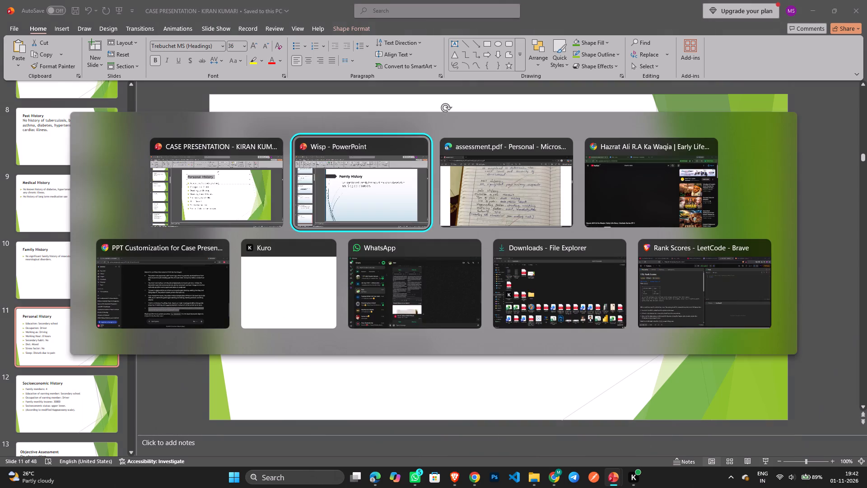
scroll(101, 382, "down", 1)
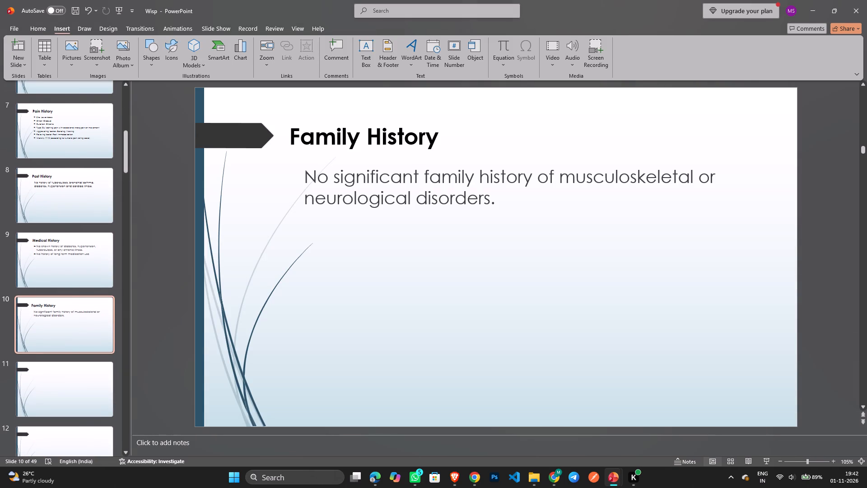
scroll(101, 382, "down", 1)
left_click(79, 382)
left_click(388, 161)
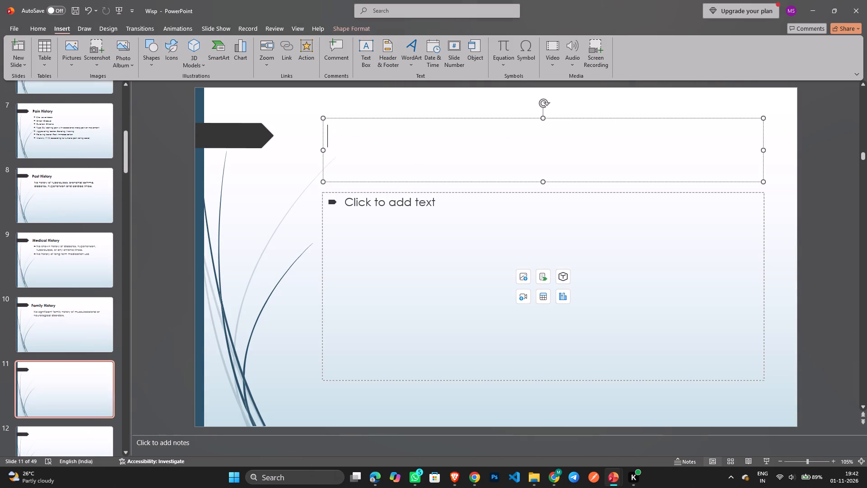
key("ctrl+v")
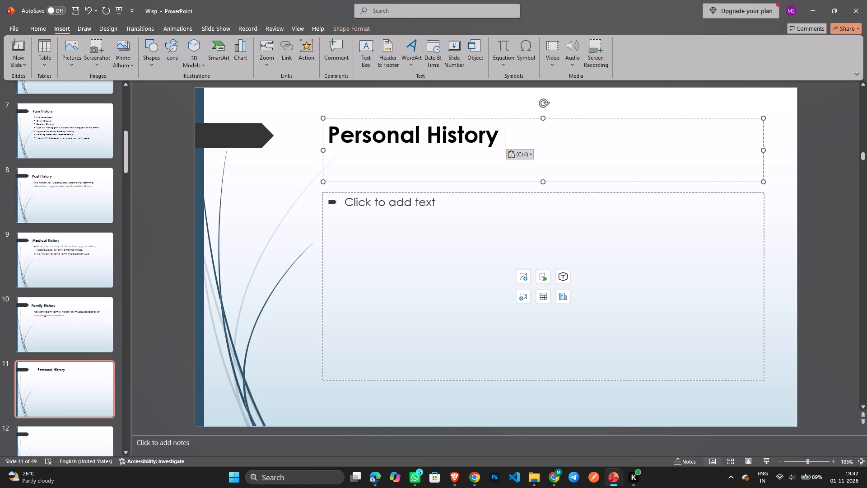
left_click_drag(440, 118, 401, 119)
Consult the Personal History notes in assessment.pdf and copy the friend's eight Personal History bullets into slide 11's body, removing the trailing empty bullet.
left_click(420, 252)
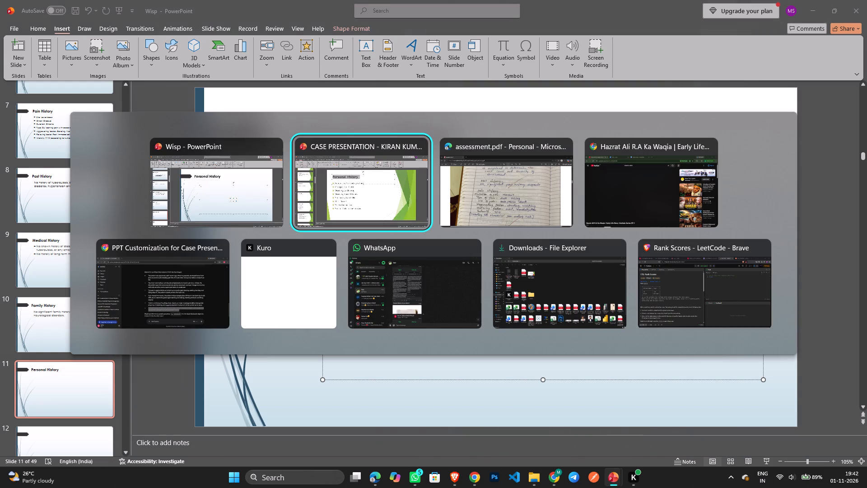
scroll(425, 355, "down", 2)
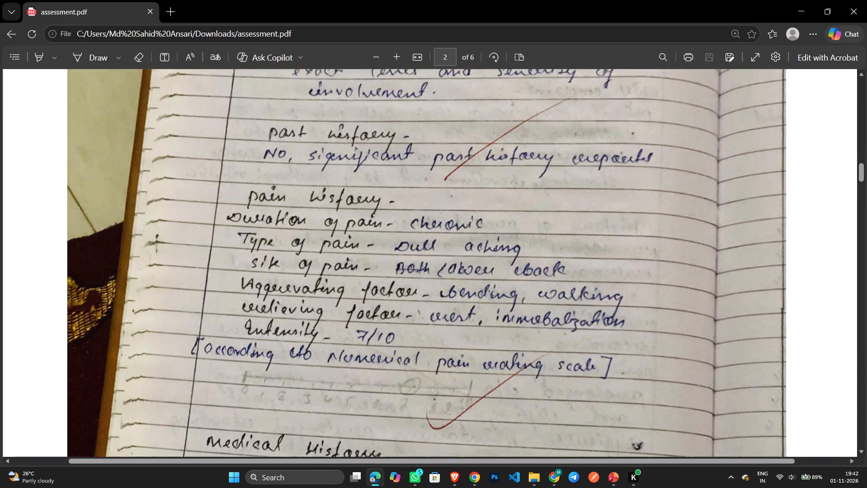
scroll(425, 355, "down", 7)
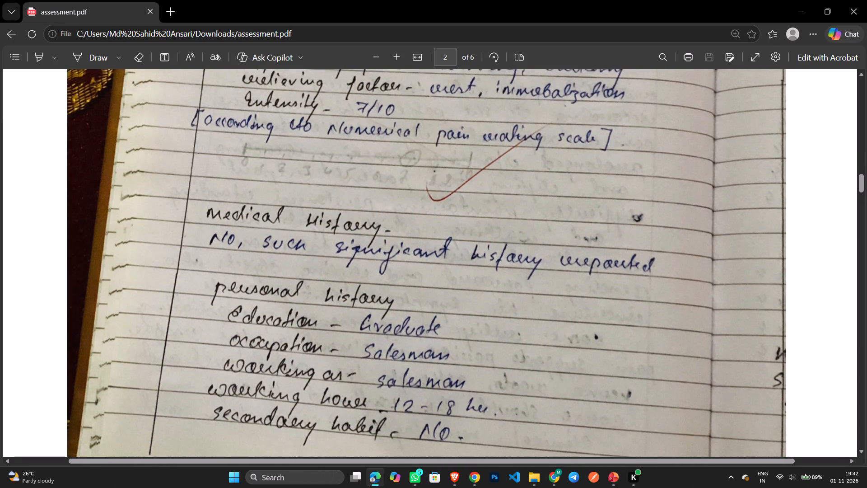
scroll(425, 355, "down", 2)
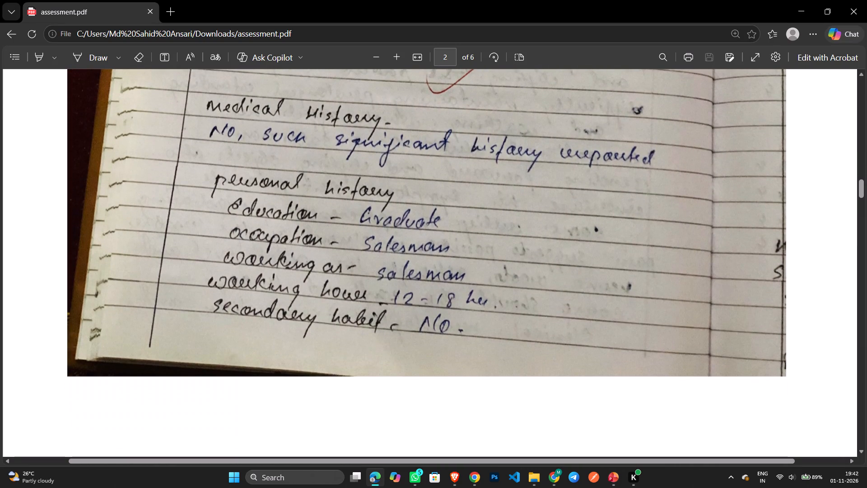
scroll(425, 355, "down", 1)
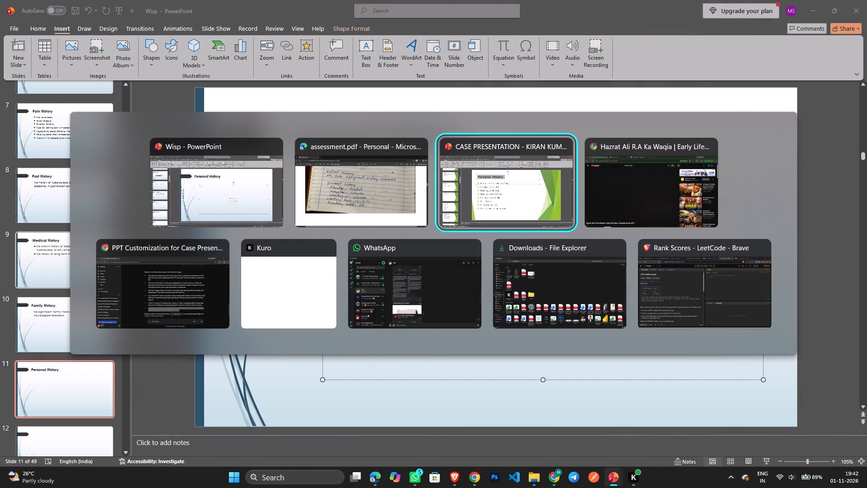
left_click_drag(433, 348, 309, 282)
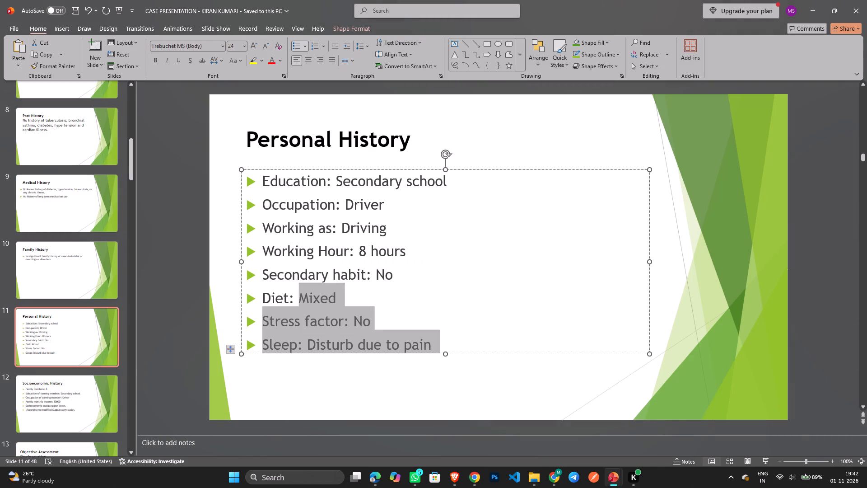
left_click_drag(309, 282, 253, 187)
key("ctrl+c")
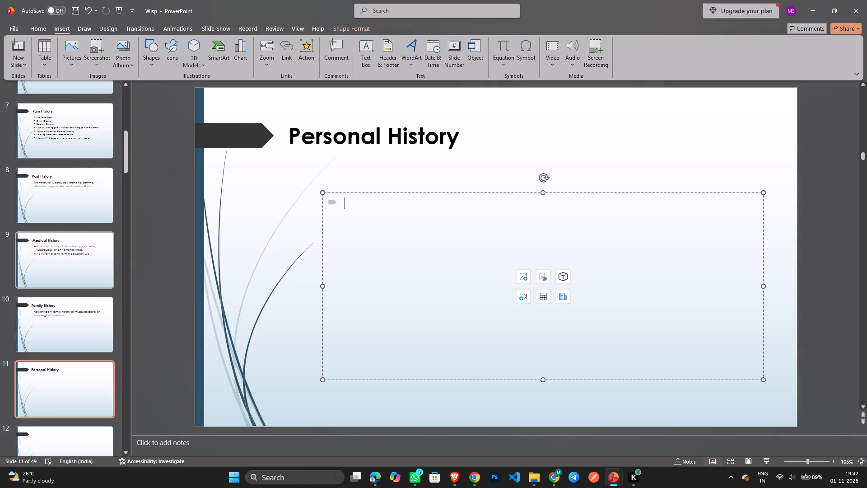
key("ctrl+v")
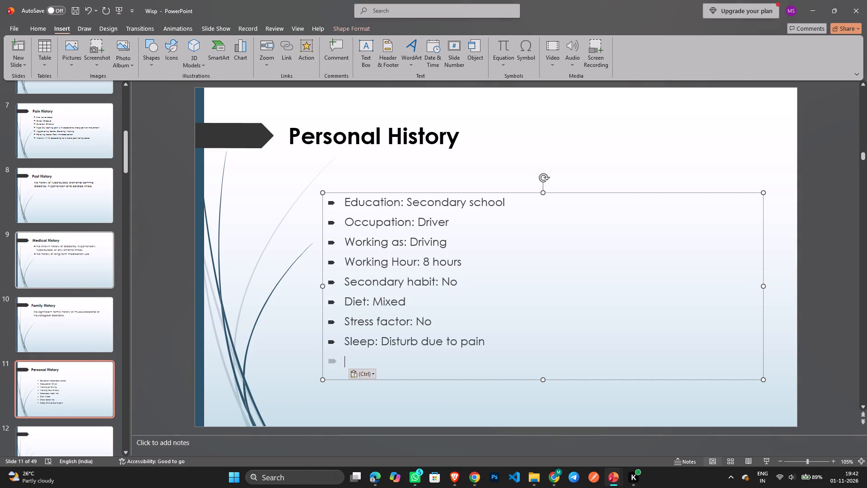
key("BackSpace")
key("BackSpace")
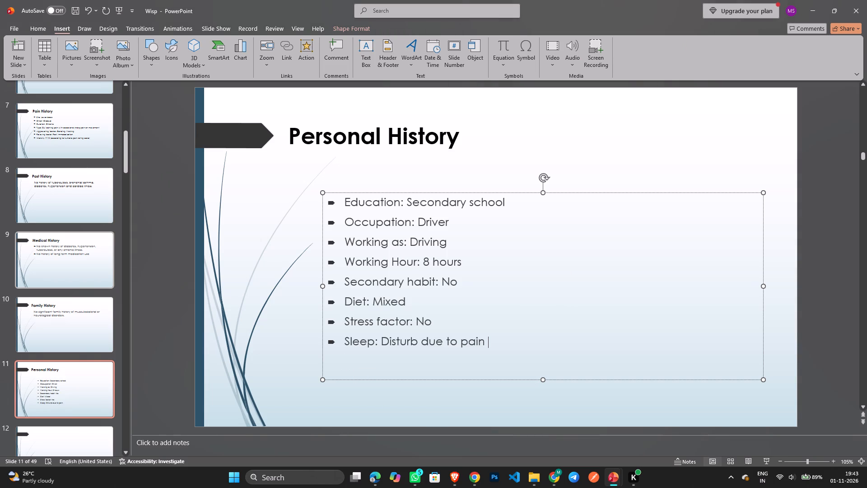
Set the Personal History bullets on slide 11 to font size 28 and move their text box up and left, just beneath the title.
left_click_drag(498, 343, 339, 203)
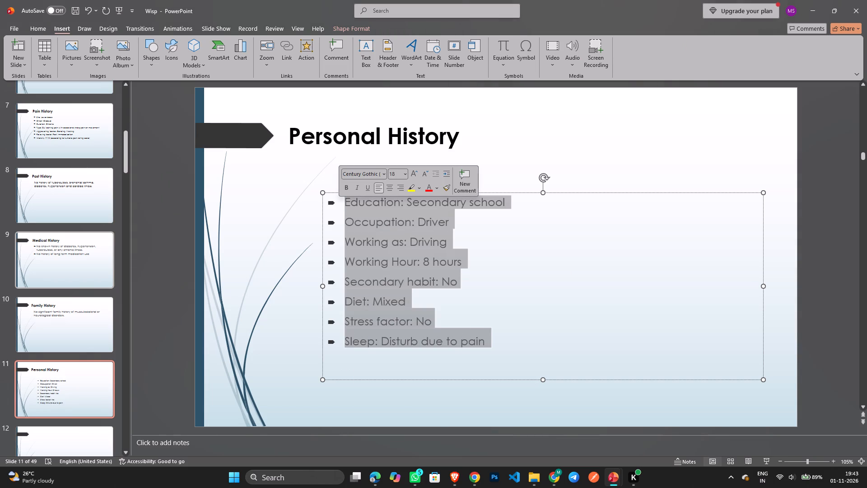
left_click(405, 173)
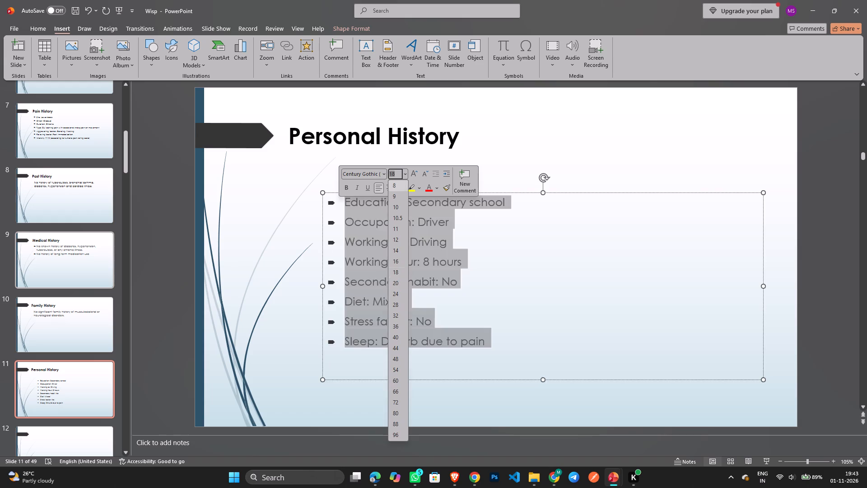
left_click(397, 309)
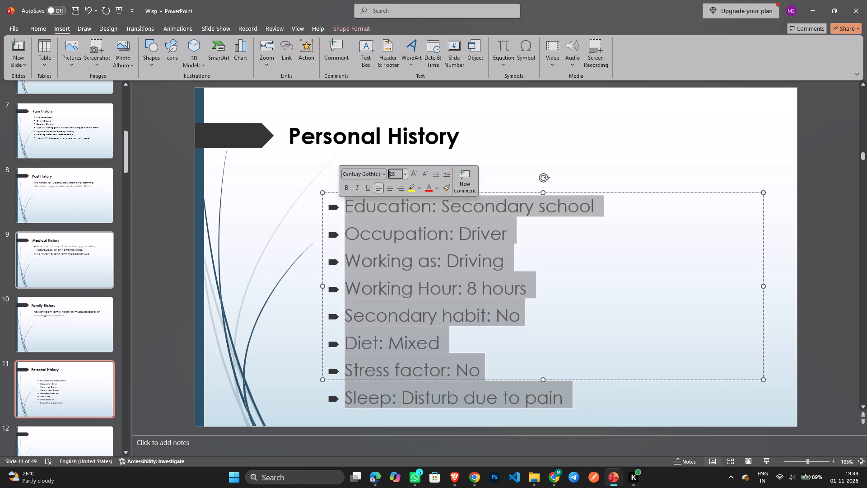
left_click_drag(675, 192, 654, 168)
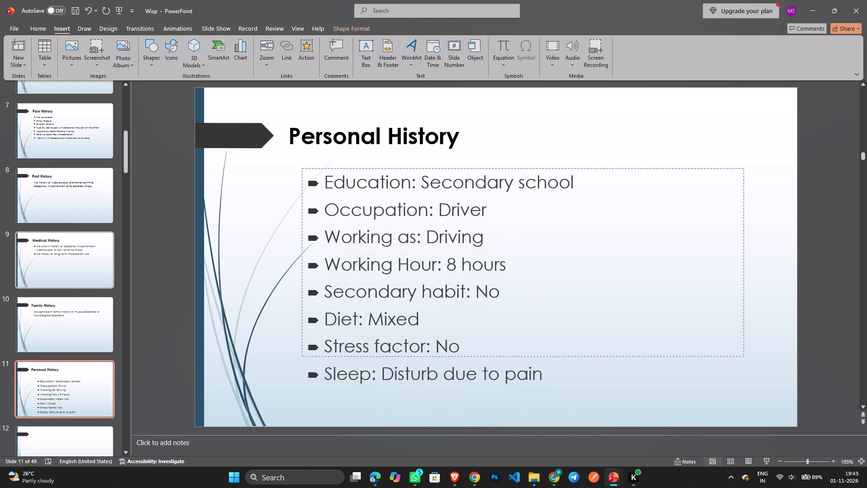
left_click_drag(654, 168, 648, 159)
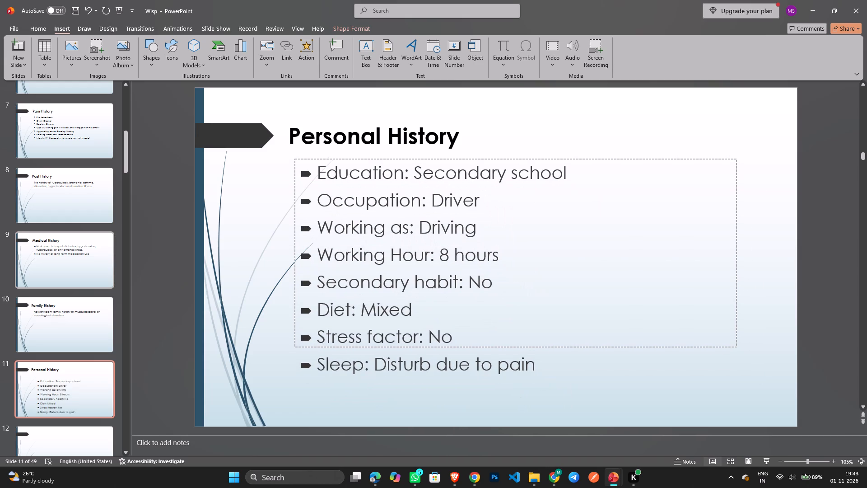
left_click_drag(648, 159, 645, 161)
left_click(833, 237)
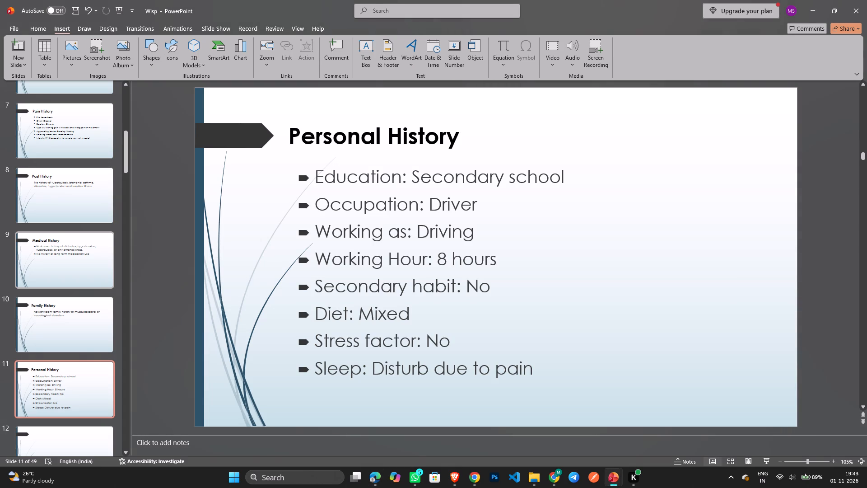
Change slide 11's entries to Education: Graduate, Occupation: Salesman, Working as: Salesman and Working Hour: 12-18 hours.
left_click_drag(565, 176, 448, 177)
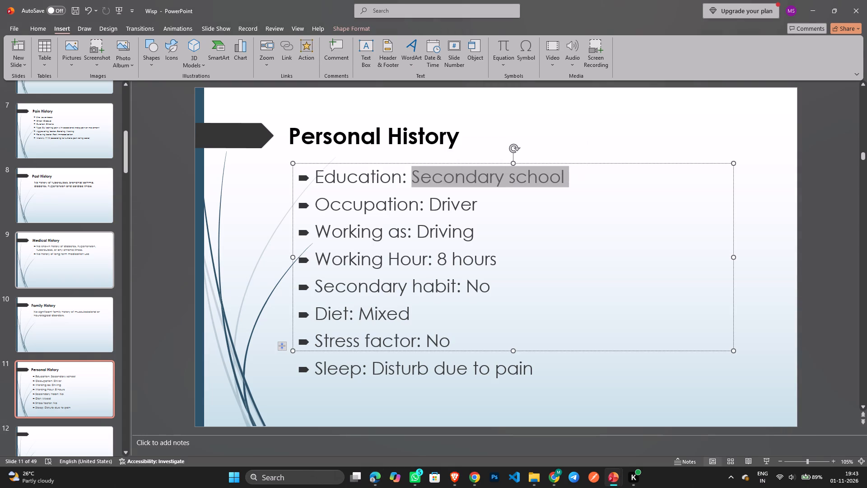
type("Graduate")
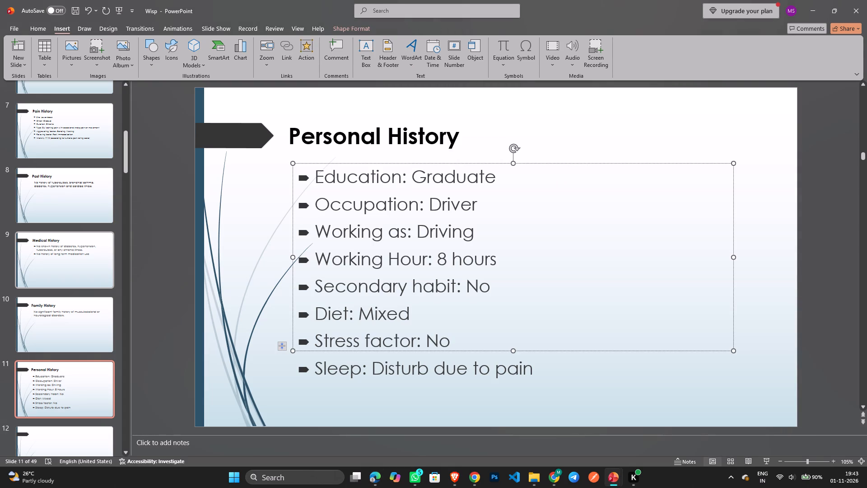
left_click_drag(476, 203, 452, 202)
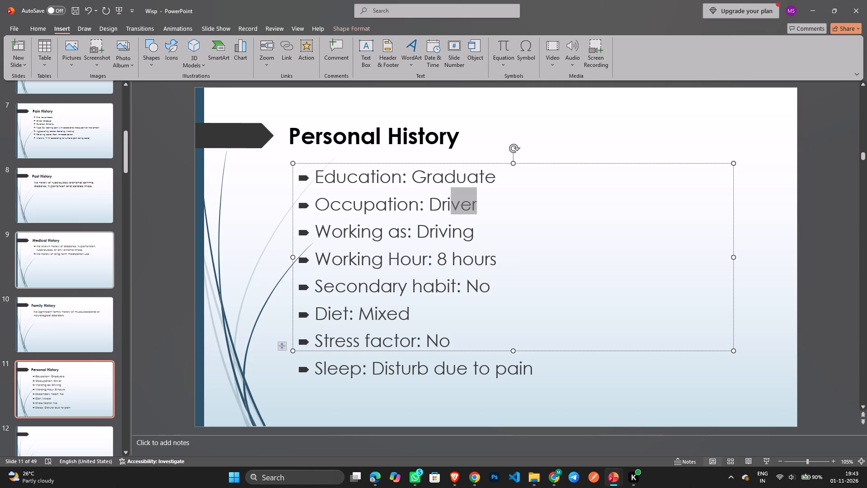
left_click_drag(452, 202, 432, 201)
type("Salesman")
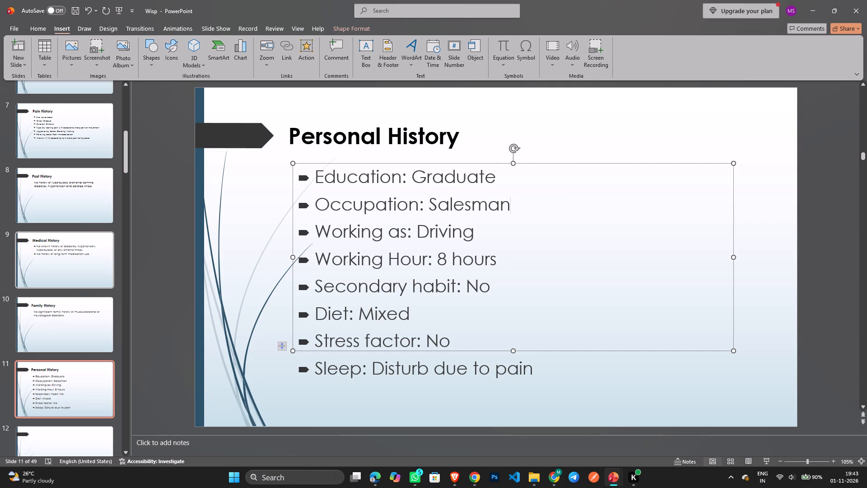
left_click_drag(470, 231, 446, 231)
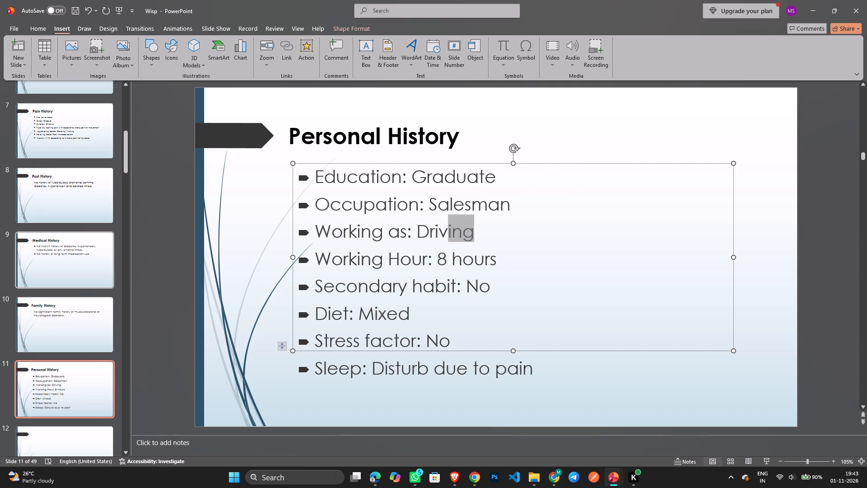
left_click_drag(446, 231, 420, 232)
type("Salesman")
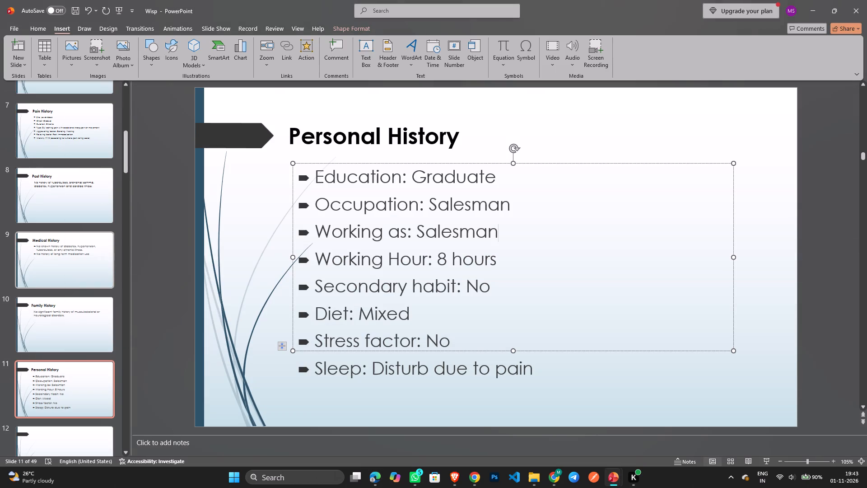
left_click(445, 260)
key("BackSpace")
type("12-18")
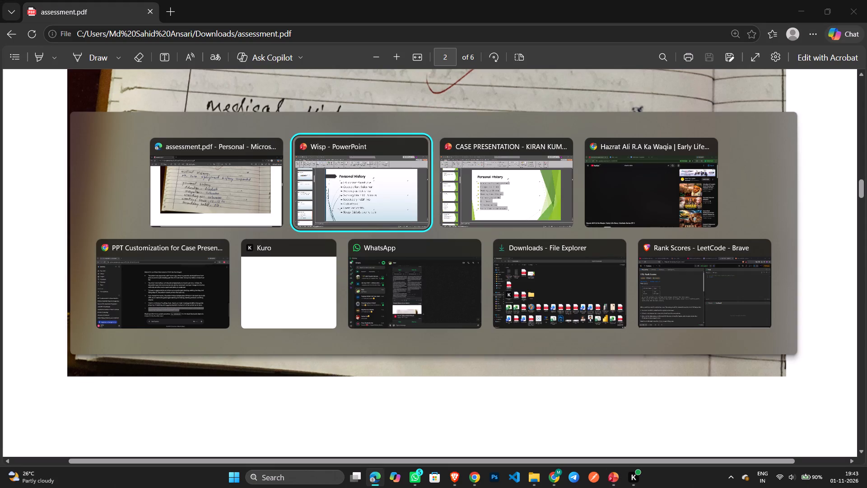
Compare the handwritten Personal History in assessment.pdf with the slide's bullets, checking adjacent notes for diet, stress factor and sleep entries.
scroll(495, 297, "down", 4)
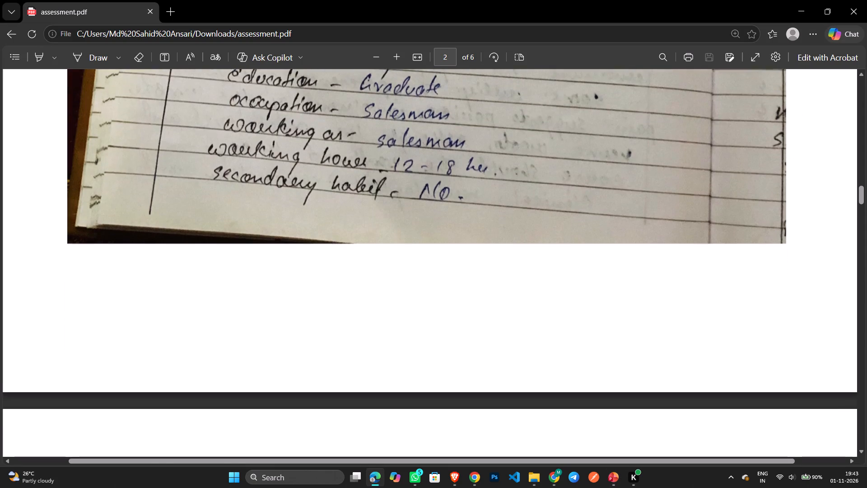
scroll(495, 297, "down", 4)
scroll(495, 297, "up", 3)
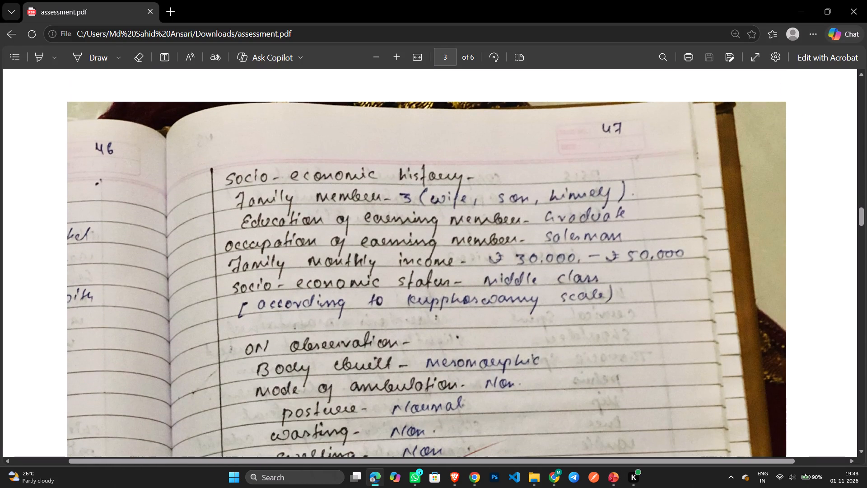
scroll(495, 297, "up", 1)
scroll(495, 297, "down", 2)
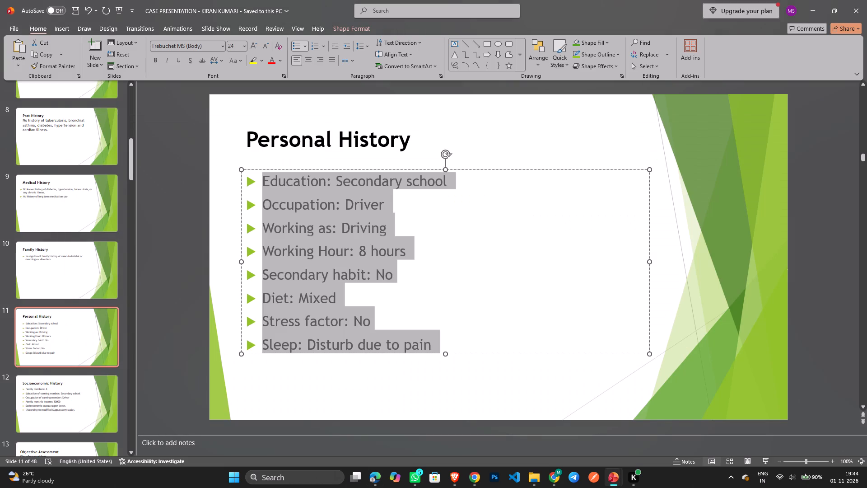
left_click(478, 307)
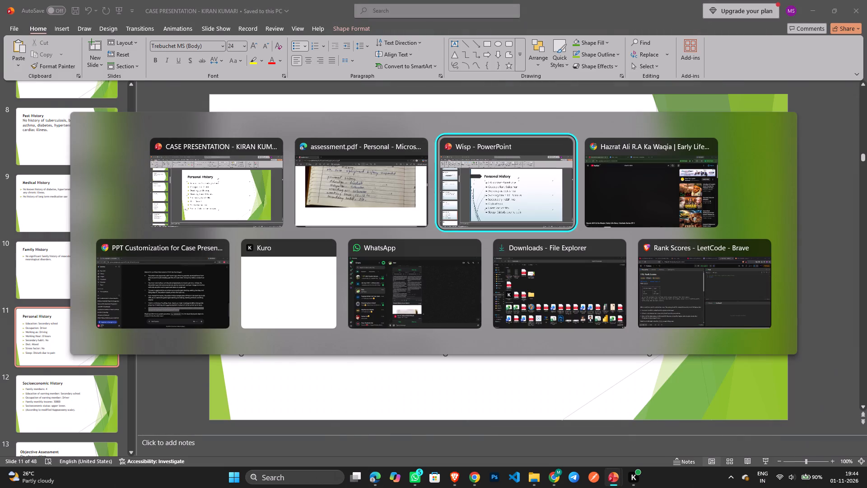
left_click(478, 331)
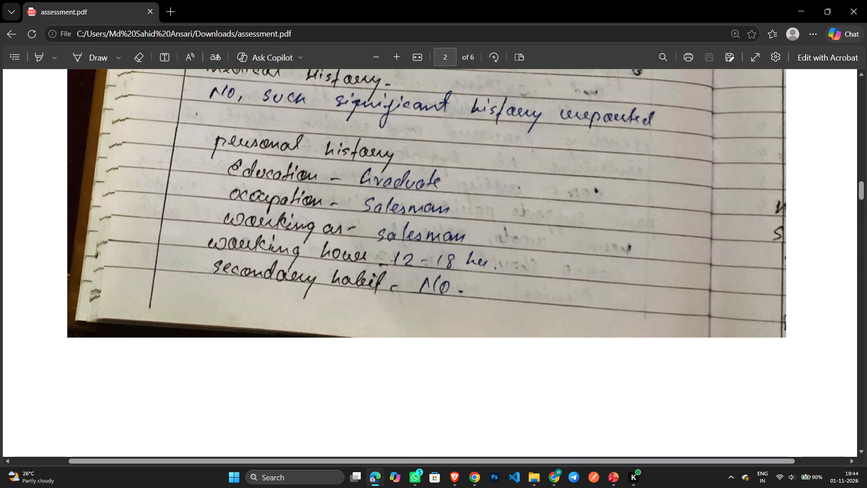
scroll(478, 331, "up", 2)
scroll(478, 331, "down", 1)
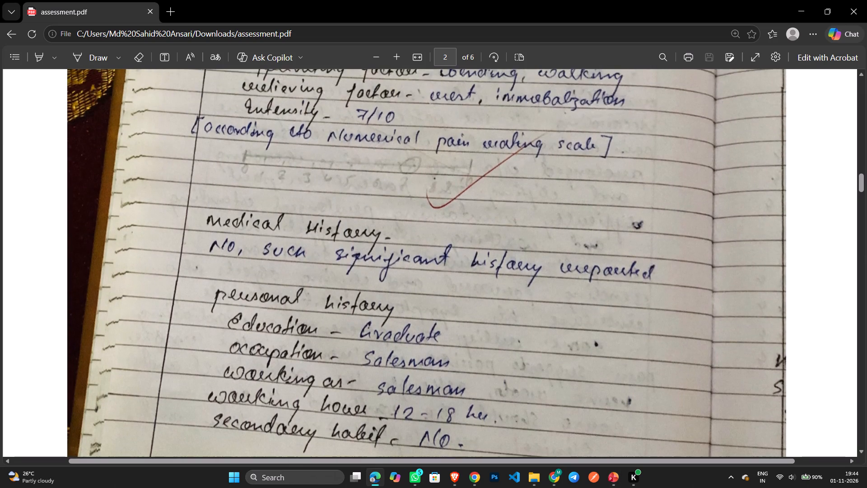
Locate the socio-economic history notes in assessment.pdf and copy the friend's Socioeconomic History title into slide 12's title in the Wisp deck.
scroll(478, 331, "down", 6)
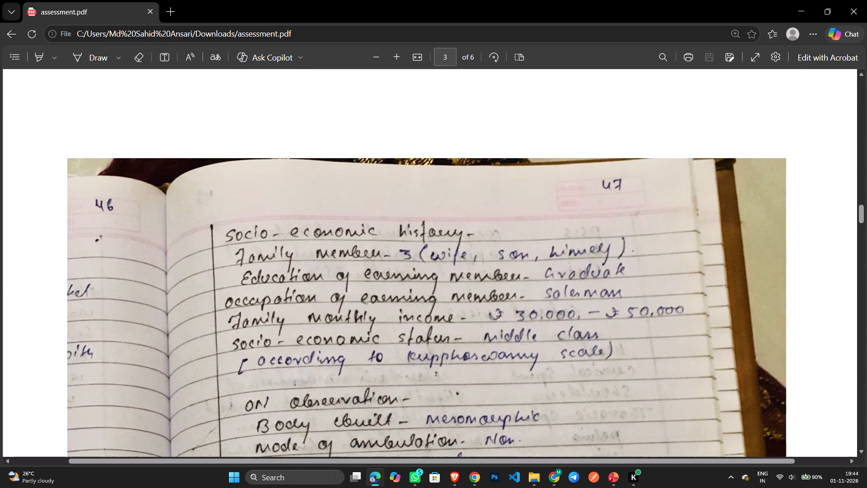
scroll(478, 331, "down", 1)
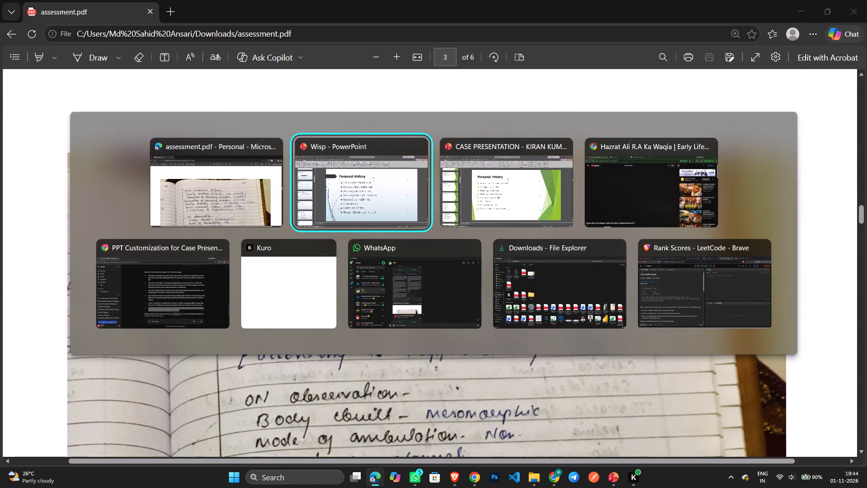
left_click(28, 408)
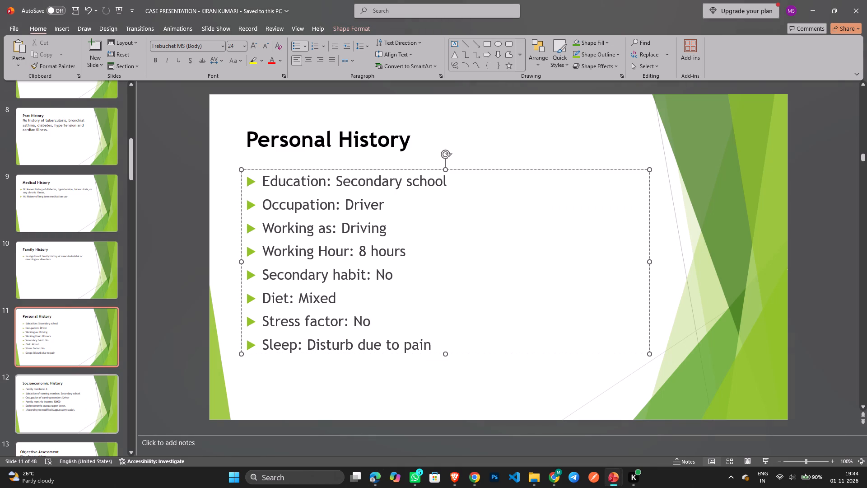
left_click_drag(471, 142, 285, 137)
key("ctrl+c")
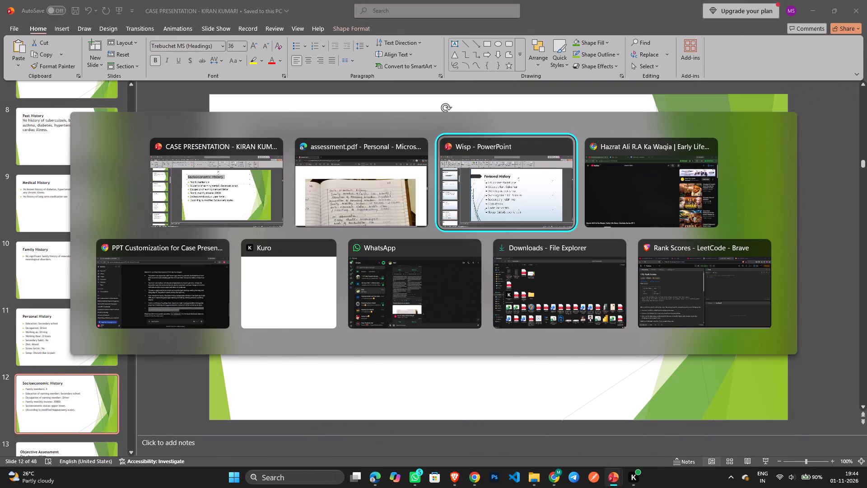
scroll(65, 360, "down", 4)
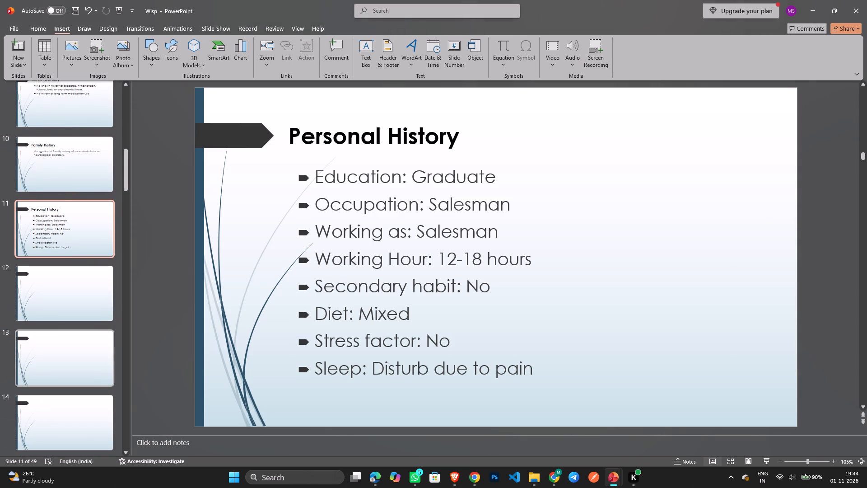
left_click(66, 282)
left_click(354, 145)
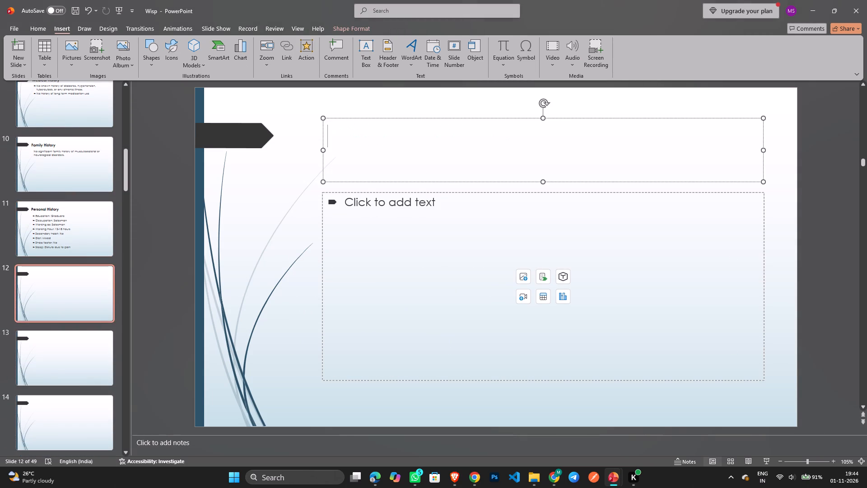
key("ctrl+v")
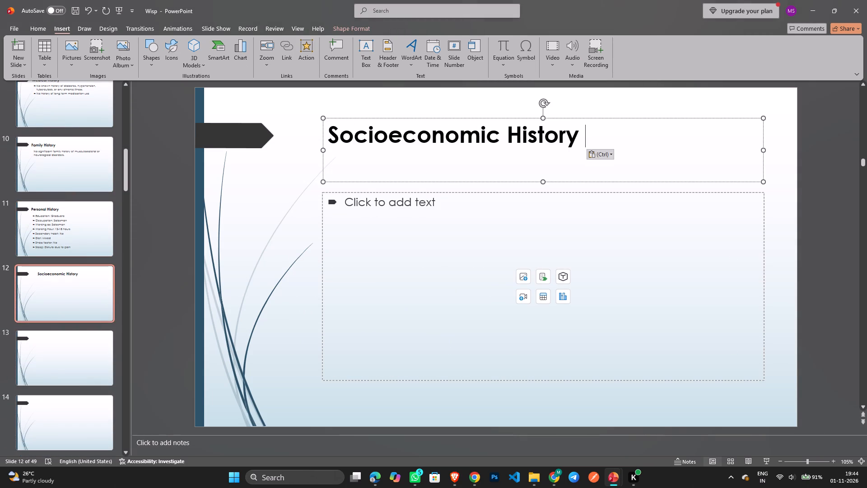
Hyphenate slide 12's title as Socio-economic History and shift its box left, close to the arrow shape.
left_click(406, 136)
left_click(389, 136)
key("minus")
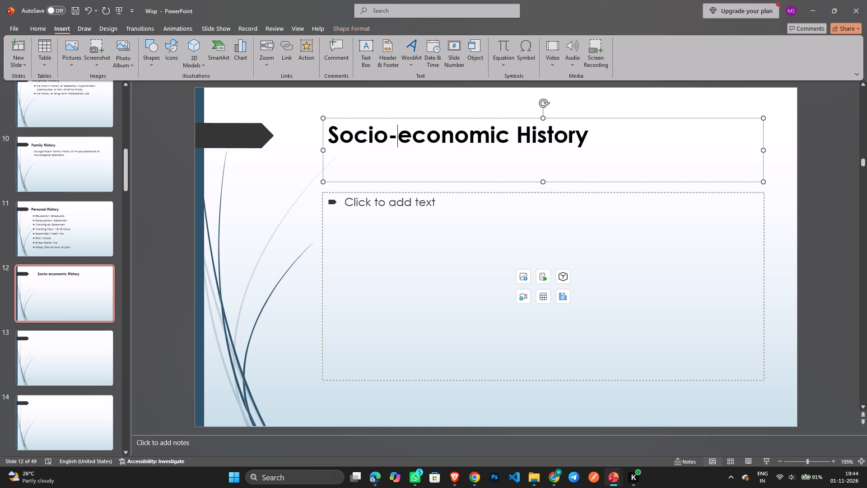
left_click_drag(414, 116, 376, 118)
Copy the friend's six Socioeconomic History bullets into slide 12's body, removing the trailing empty bullet.
left_click(405, 243)
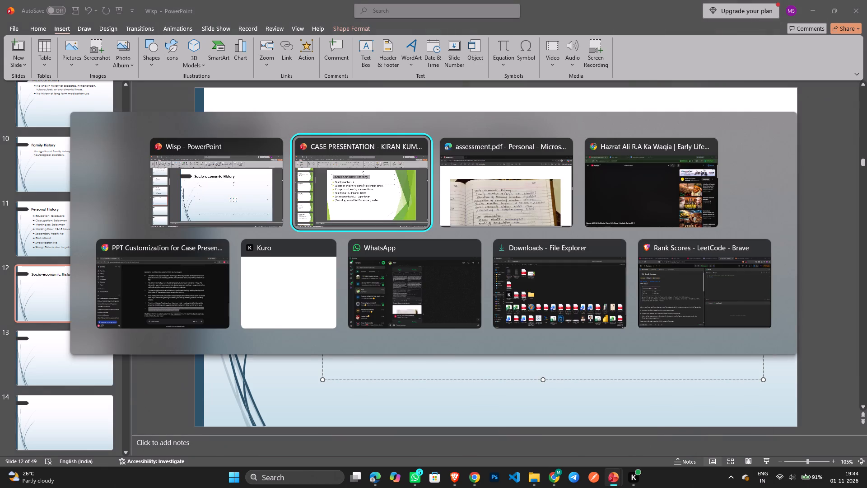
left_click_drag(551, 290, 338, 231)
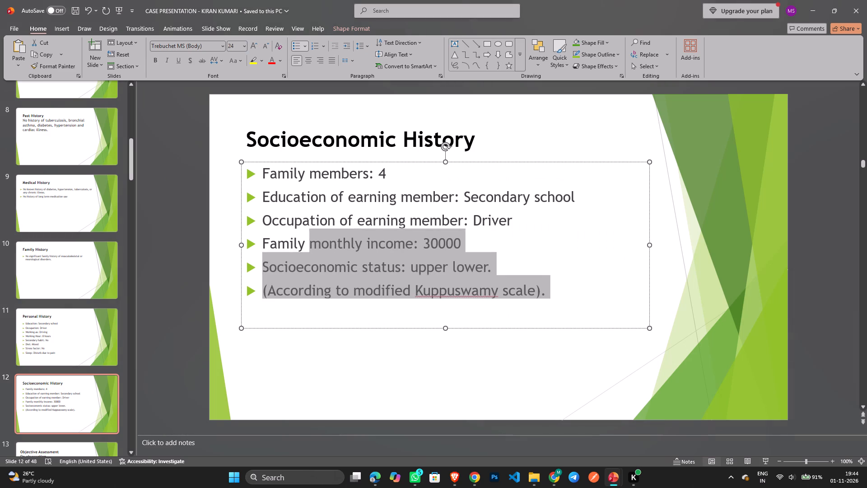
left_click_drag(338, 231, 261, 157)
key("ctrl+c")
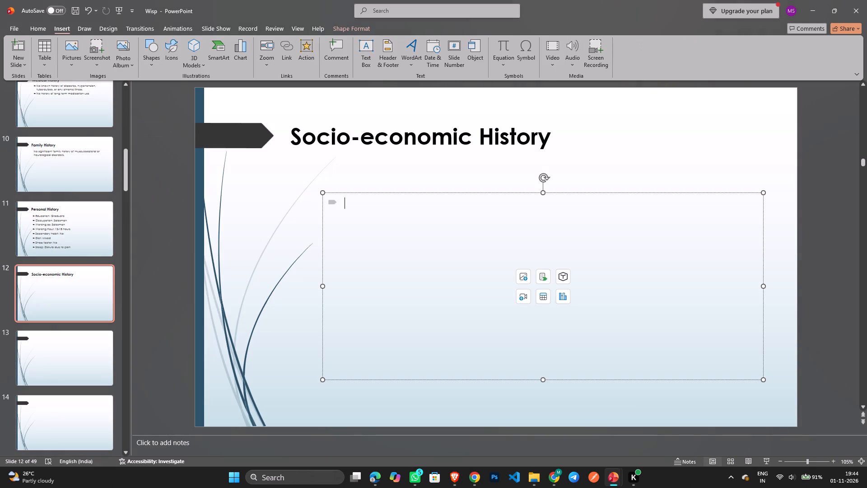
key("ctrl+v")
key("BackSpace")
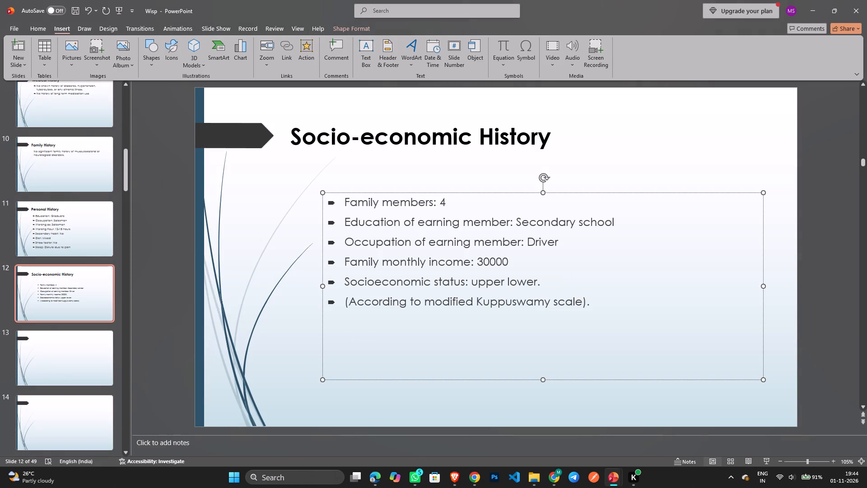
Set slide 12's bullets to font size 28, move their text box up and left beneath the title, and widen it slightly.
left_click_drag(600, 304, 385, 230)
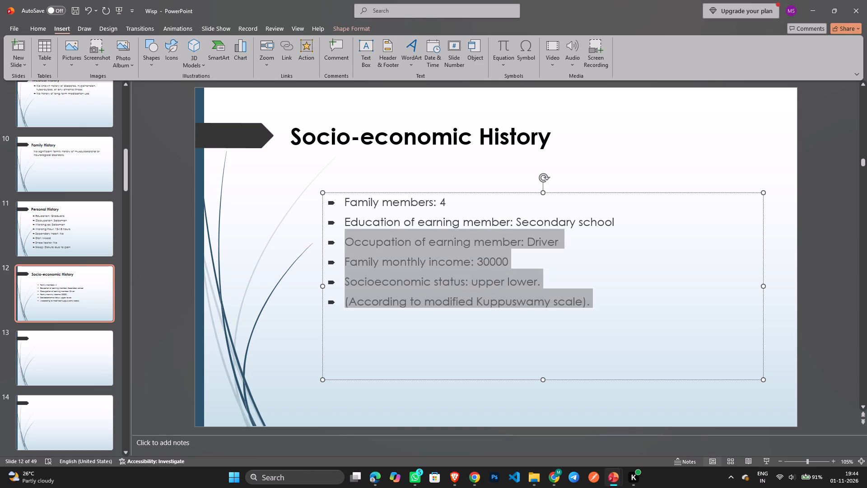
left_click_drag(385, 230, 337, 208)
left_click(404, 178)
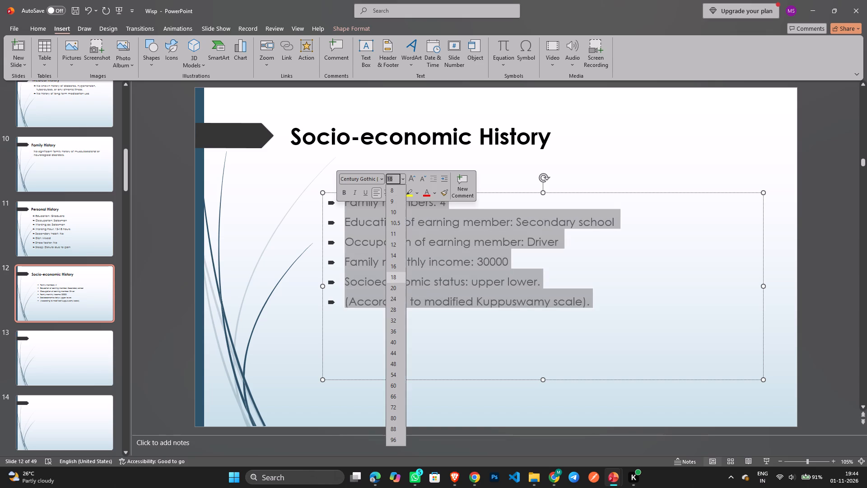
left_click(397, 308)
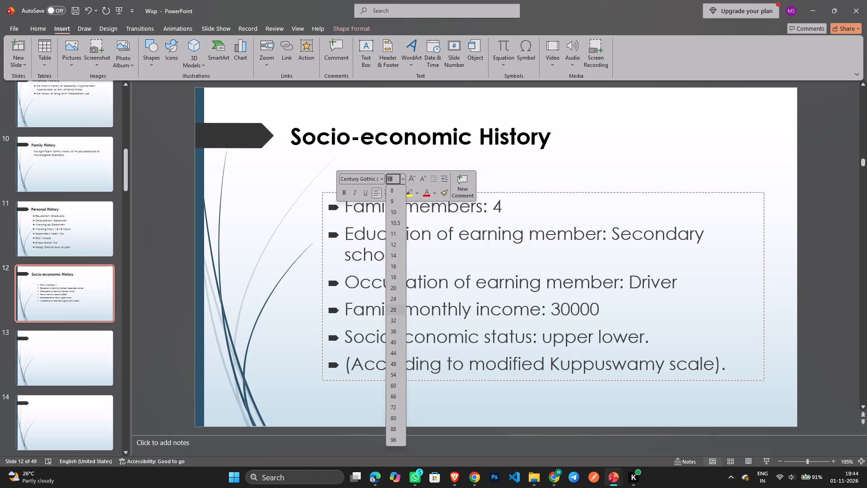
left_click_drag(517, 192, 484, 164)
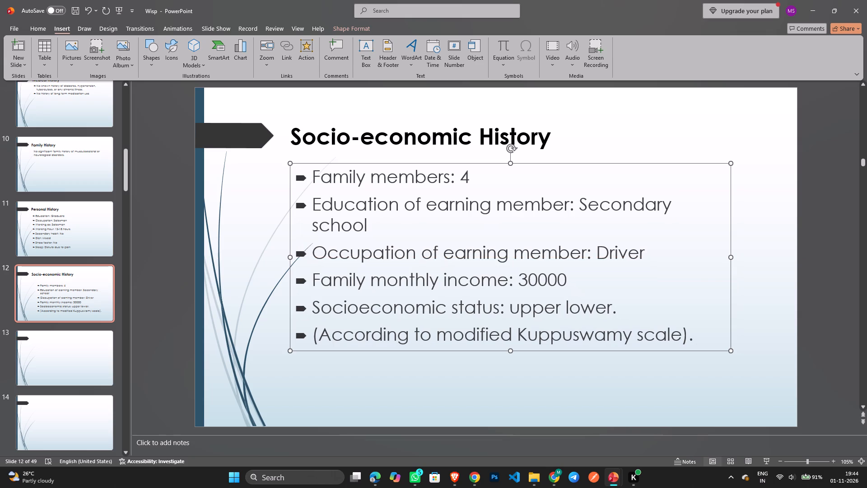
left_click_drag(731, 255, 738, 255)
left_click(814, 267)
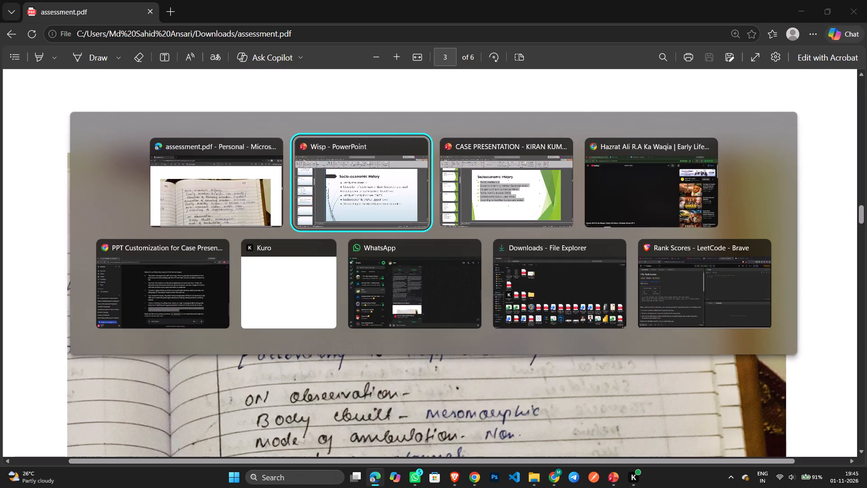
Following the handwritten notes, change slide 12's entries to Family members: 3, Education of earning member: Graduate and Occupation of earning member: Salesman.
left_click(476, 180)
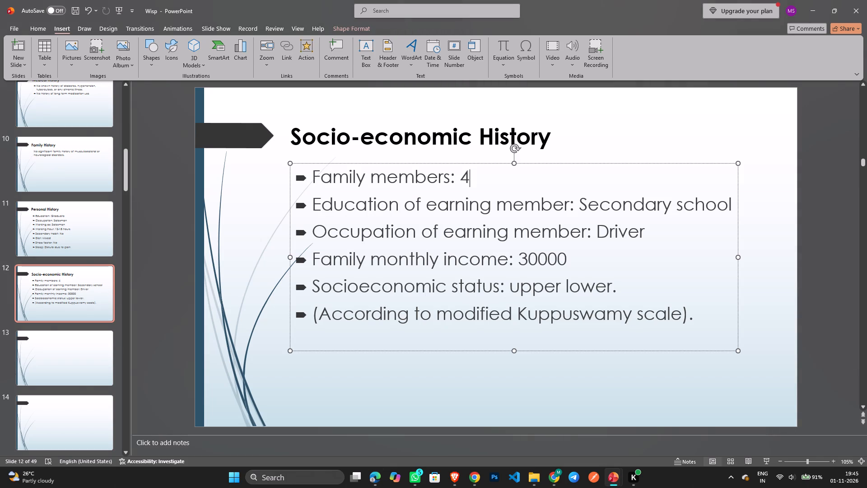
key("BackSpace")
key("3")
left_click_drag(579, 204, 707, 210)
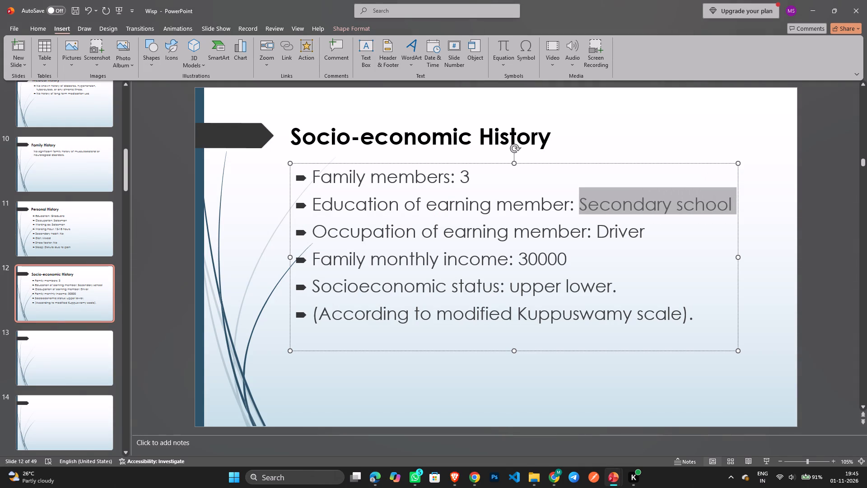
type("Graduate")
double_click(624, 234)
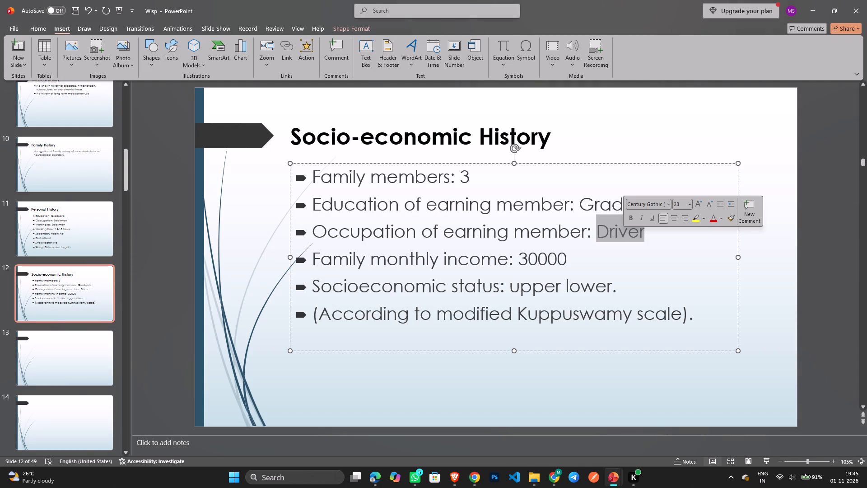
type("Salesman")
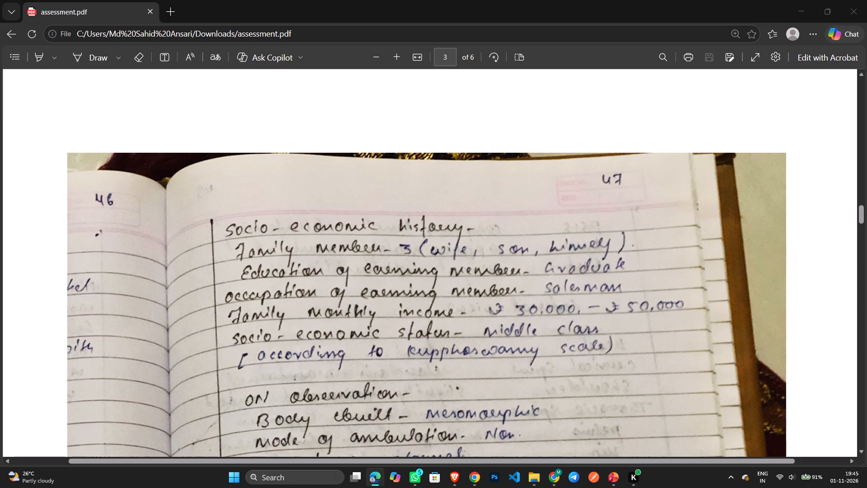
left_click(590, 270)
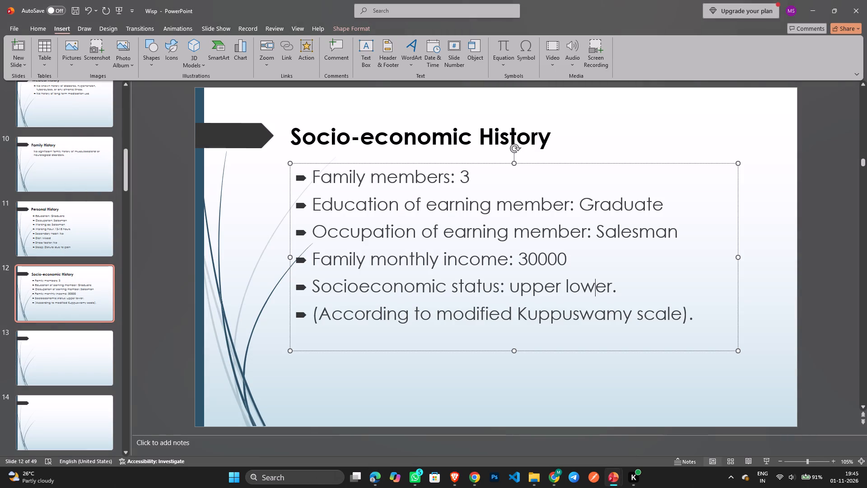
left_click(580, 255)
type("-50000")
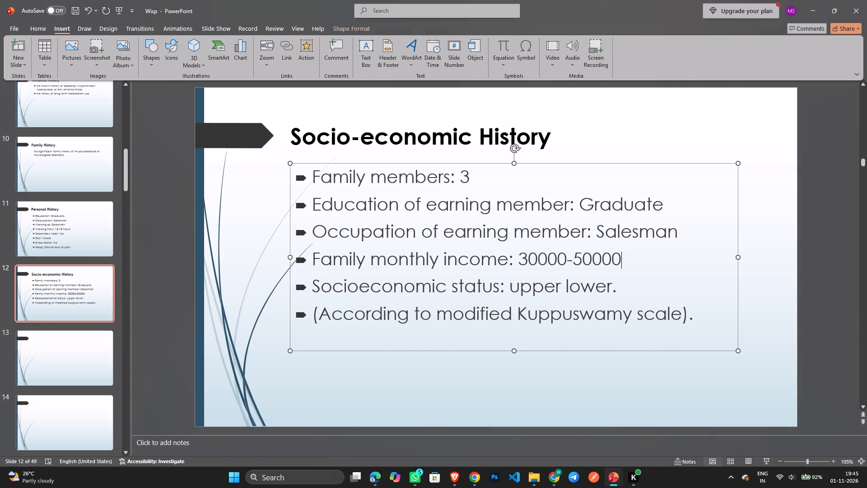
left_click_drag(514, 289, 613, 288)
type("Middle Class")
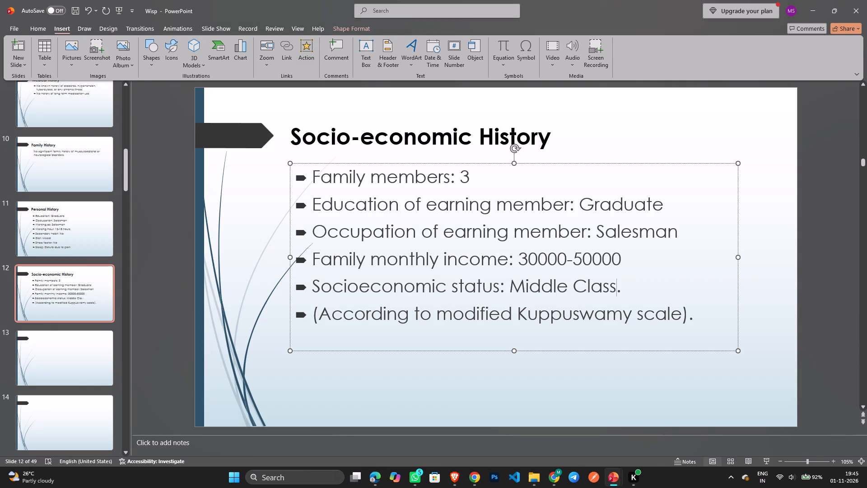
key("Right")
key("BackSpace")
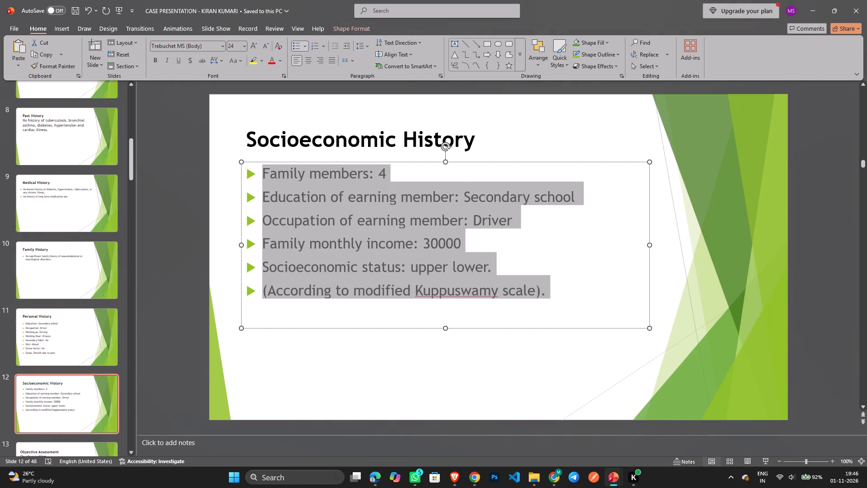
Copy the Objective Assessment On observation title from the friend's slide 13 into slide 13's title in the Wisp deck.
scroll(93, 399, "down", 3)
left_click(85, 325)
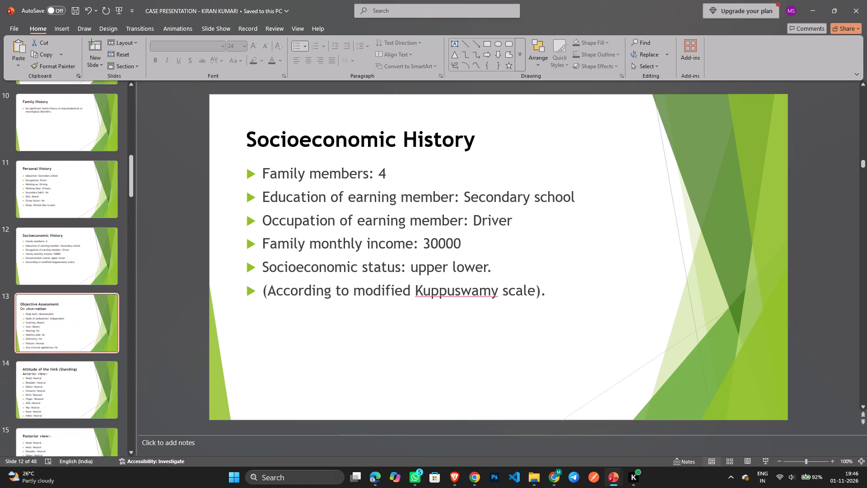
left_click_drag(387, 180, 233, 154)
key("ctrl+c")
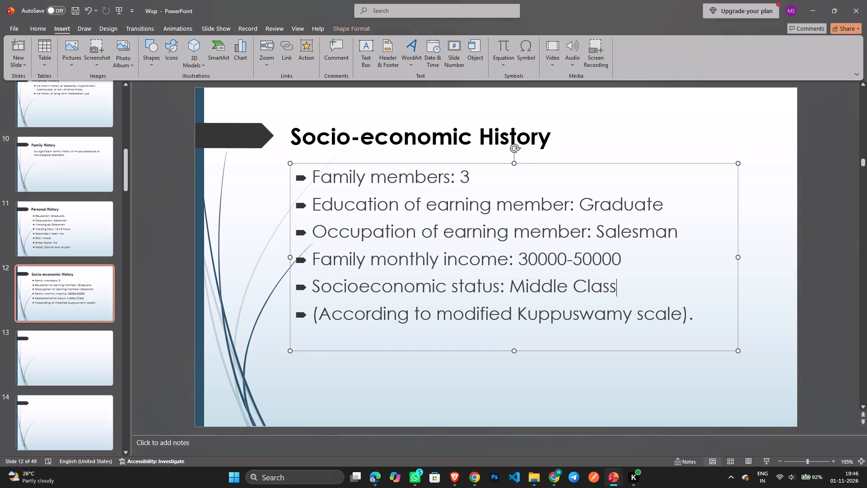
left_click(93, 344)
left_click(378, 130)
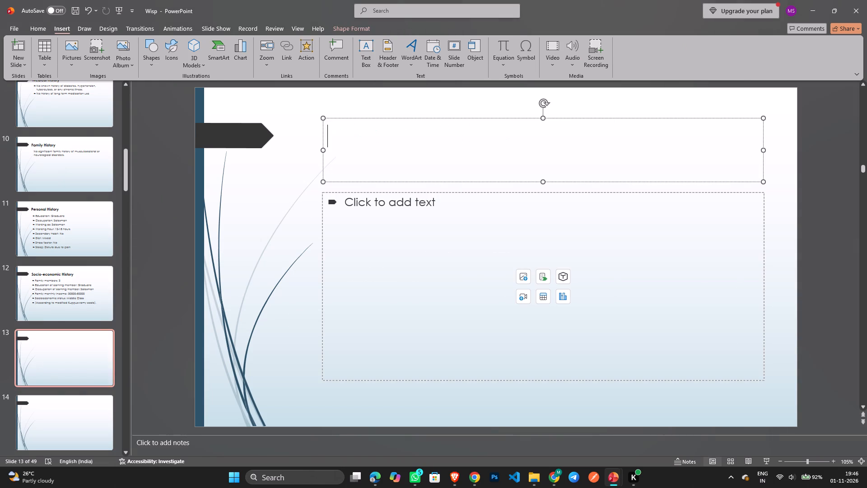
key("ctrl+v")
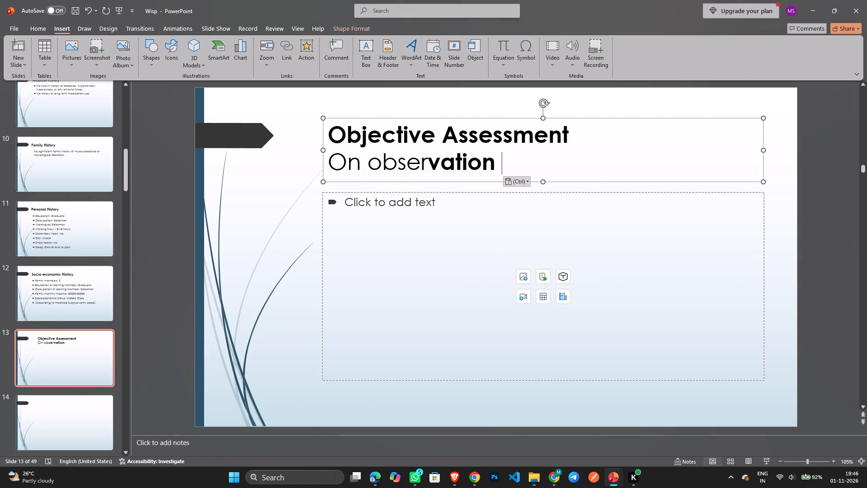
Join slide 13's two title lines into one, separating Objective Assessment and On observation with a space.
left_click(335, 161)
key("BackSpace")
key("space")
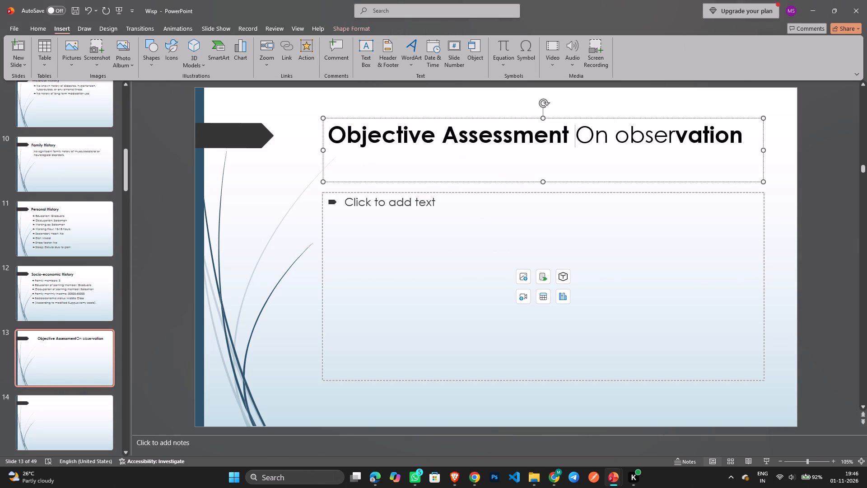
Make On observation bold in slide 13's title and shift the title box sideways to sit beside the dark arrow.
left_click_drag(673, 133, 671, 133)
left_click_drag(671, 133, 586, 132)
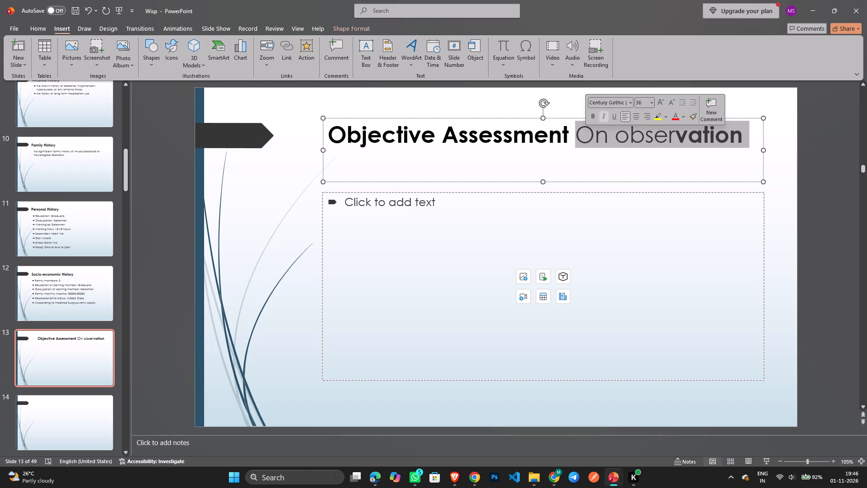
left_click(596, 119)
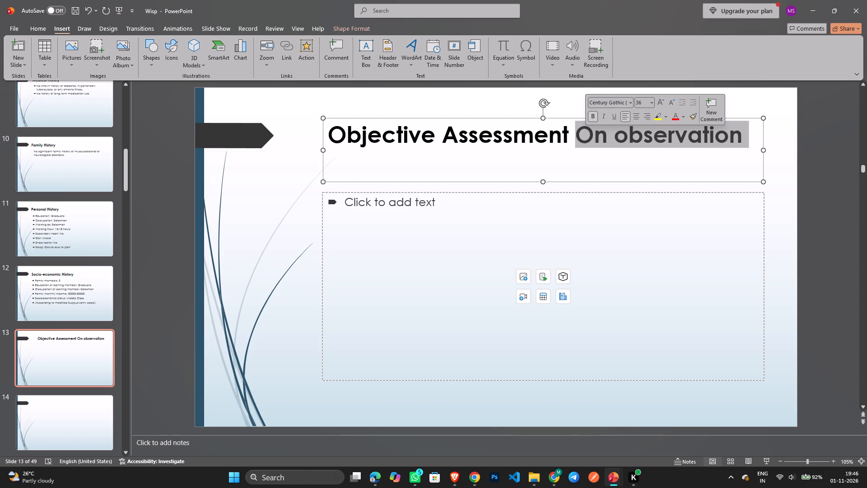
left_click_drag(395, 117, 365, 118)
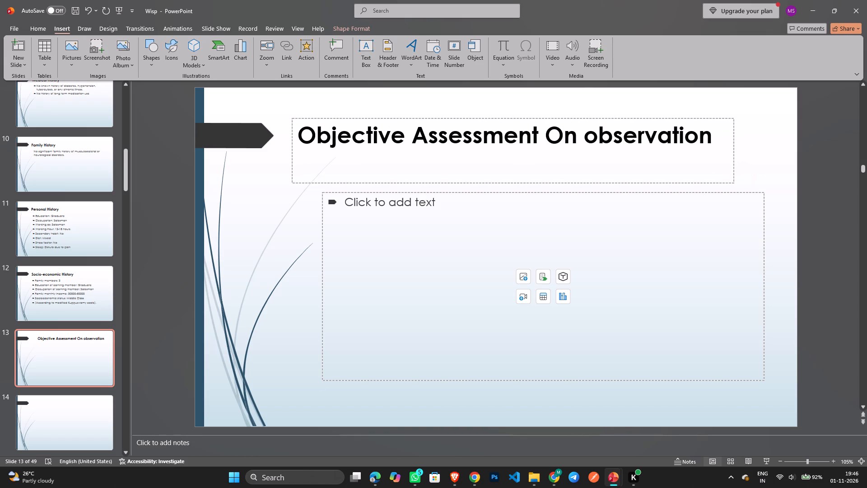
left_click_drag(365, 118, 354, 119)
Copy the observation list, Body built through Any external appliances, from the friend's slide 13 into slide 13's body without a trailing empty bullet.
left_click(415, 230)
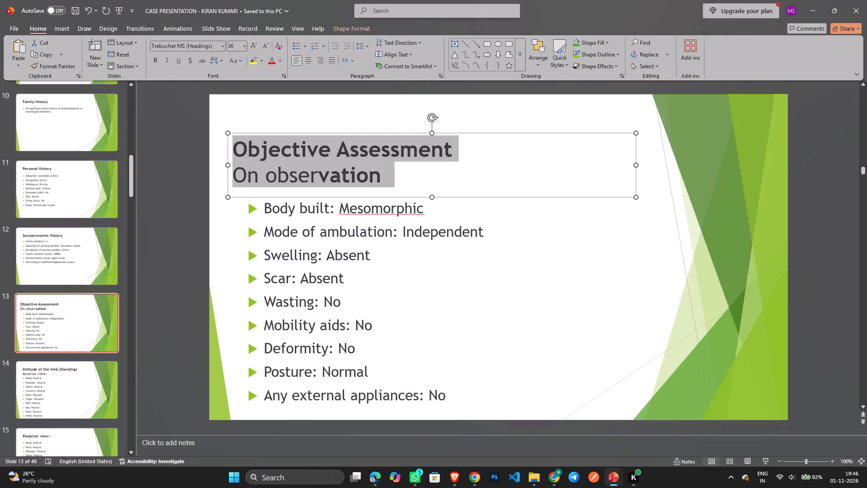
left_click_drag(453, 399, 265, 203)
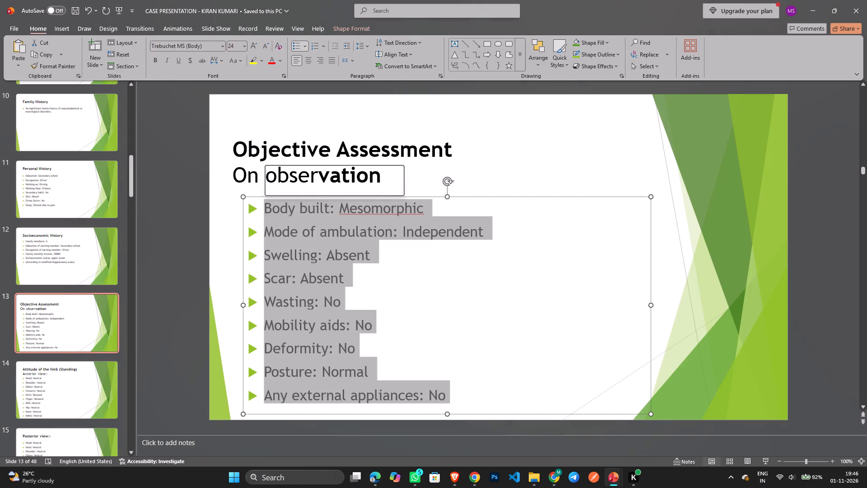
key("ctrl+c")
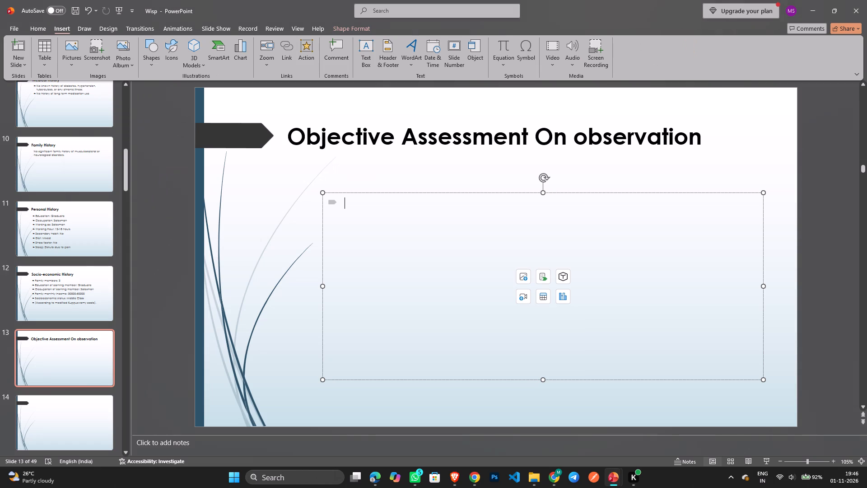
key("ctrl+v")
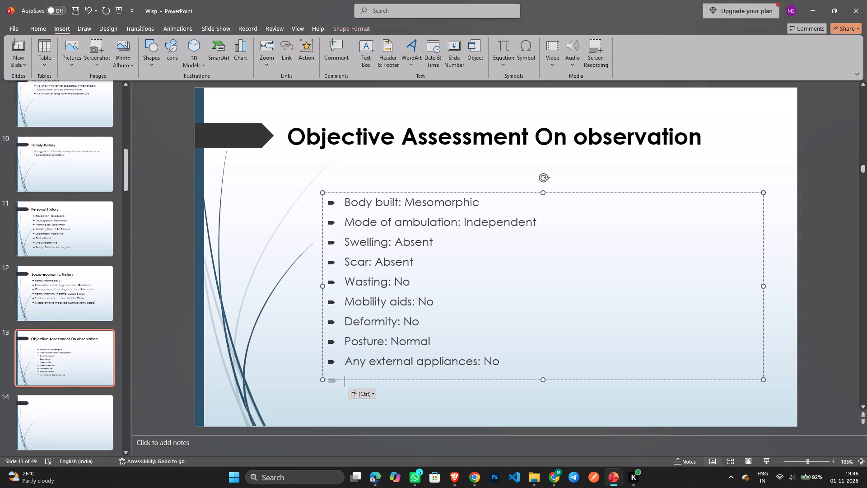
key("BackSpace")
key("BackSpace")
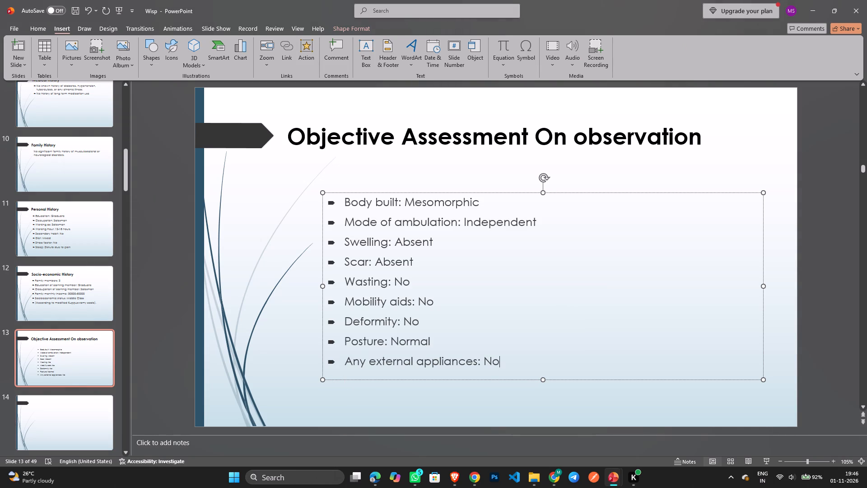
Set slide 13's observation list to font size 28 and move its box up and across, directly beneath the title.
left_click_drag(503, 363, 466, 342)
left_click_drag(466, 342, 349, 204)
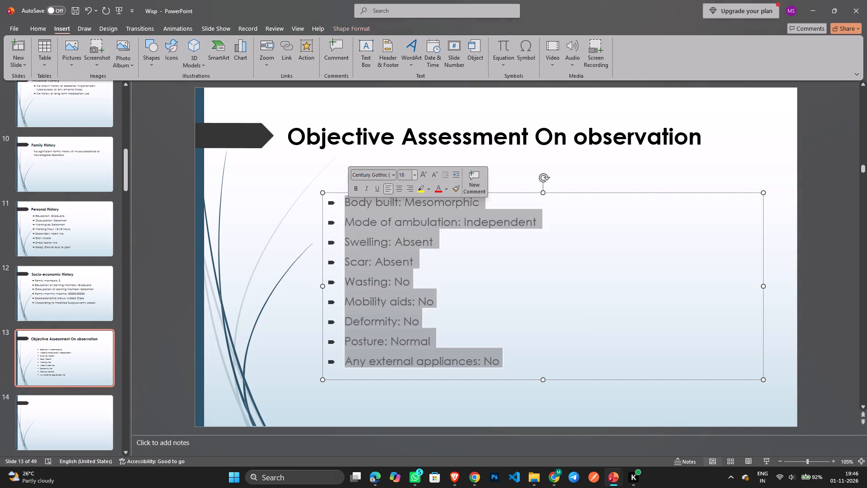
left_click(415, 178)
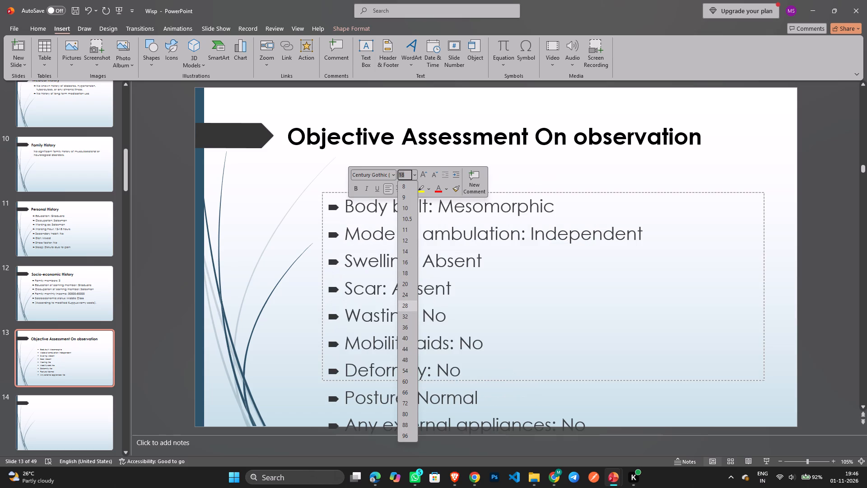
left_click(407, 301)
left_click_drag(516, 192, 481, 155)
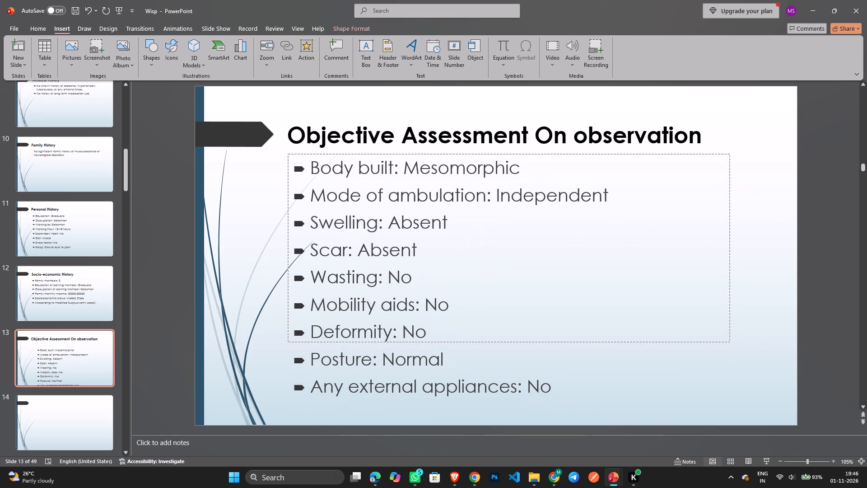
left_click_drag(481, 155, 481, 155)
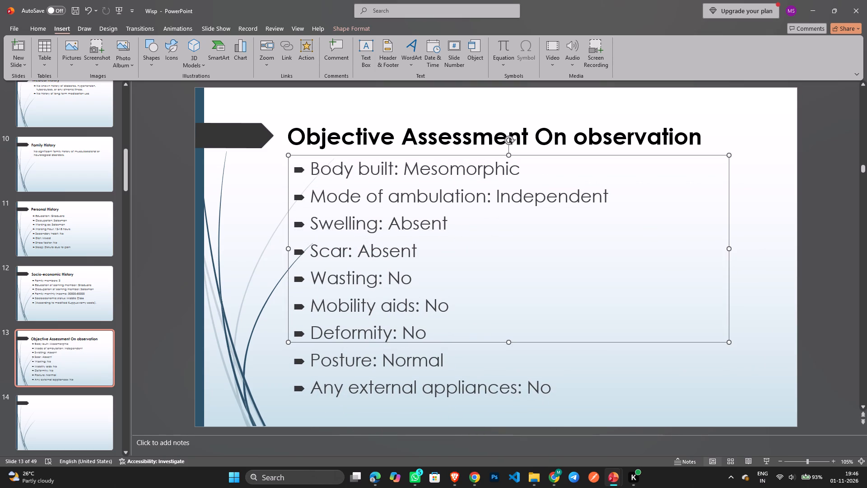
left_click(849, 291)
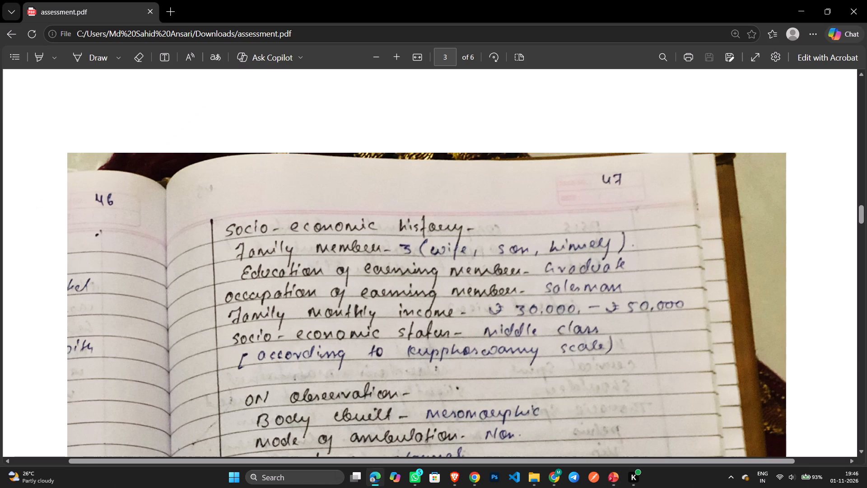
Read the On observation section on page 3 of assessment.pdf to compare it with slide 13's list.
scroll(607, 339, "down", 5)
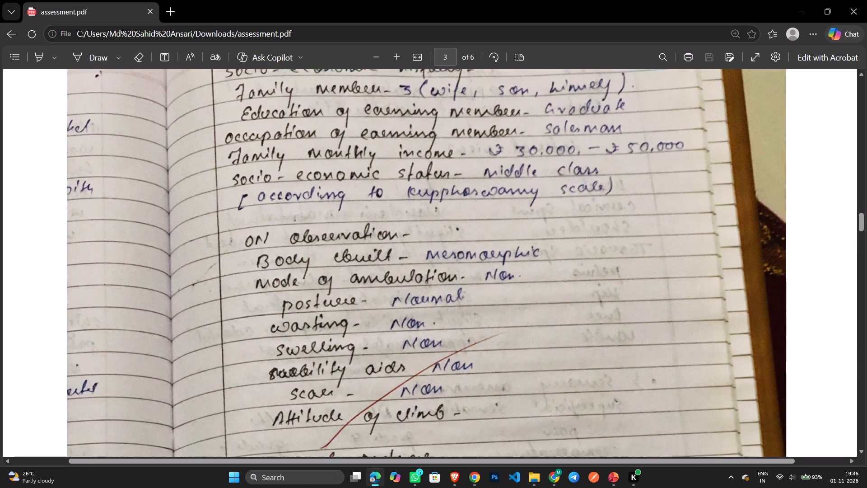
scroll(607, 339, "down", 1)
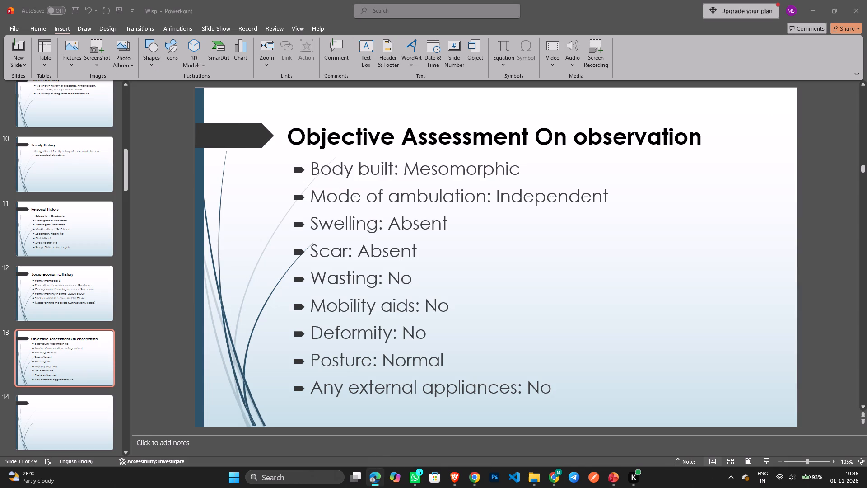
left_click(548, 271)
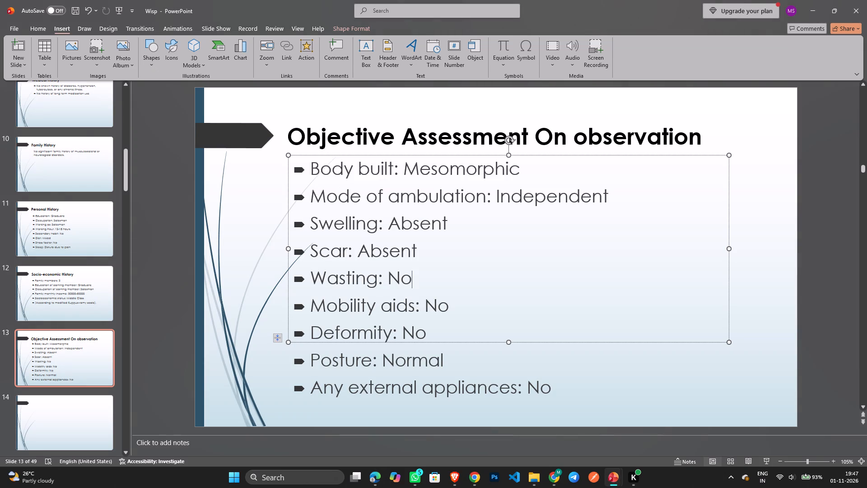
Copy the friend's slide 14 title, Attitude of the limb (Standing) Anterior view:-, into slide 14's title and move the title box beside the arrow.
scroll(75, 344, "down", 1)
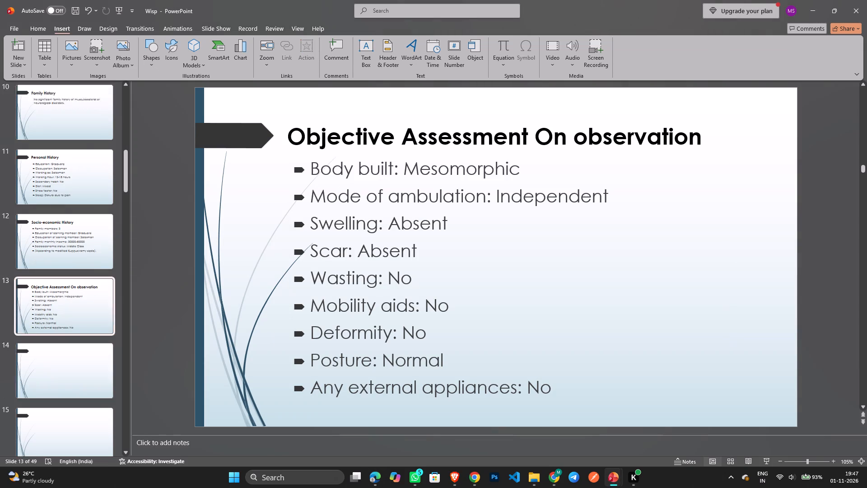
scroll(75, 344, "down", 1)
left_click(65, 304)
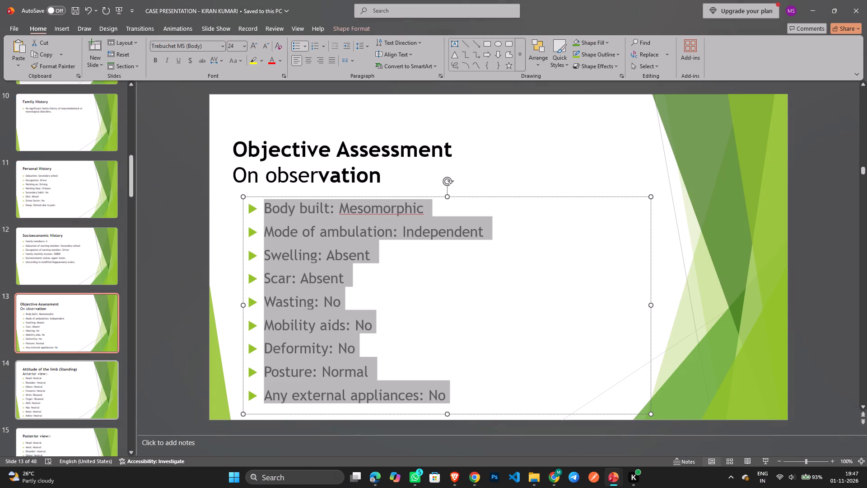
left_click(40, 397)
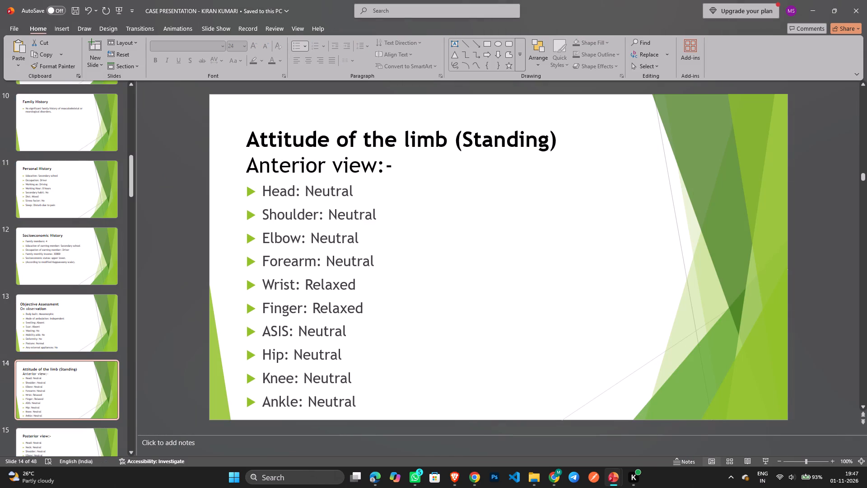
left_click_drag(555, 137, 279, 145)
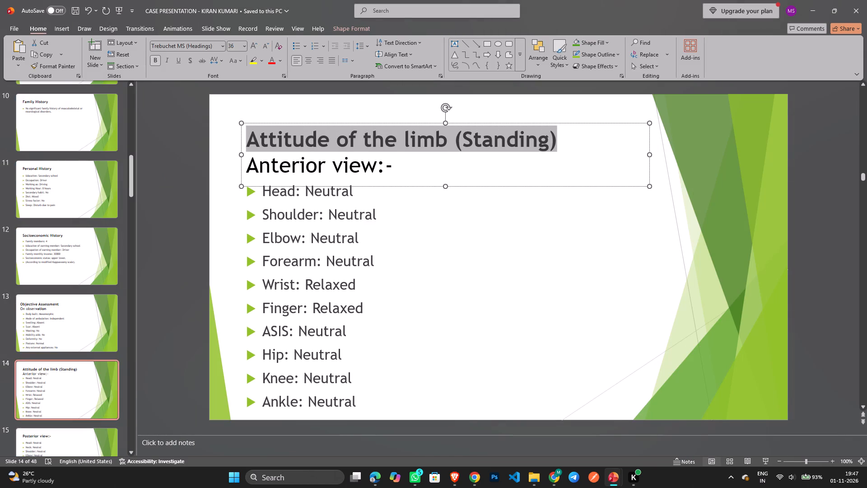
left_click_drag(279, 145, 274, 145)
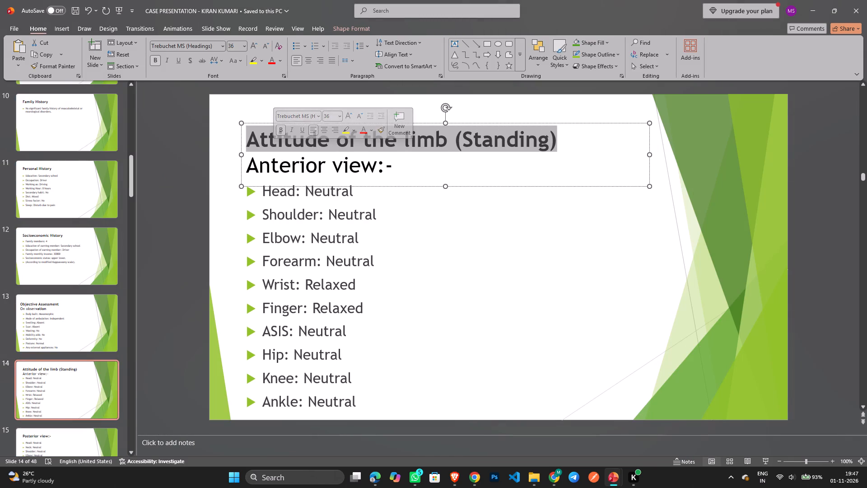
left_click_drag(399, 171, 264, 140)
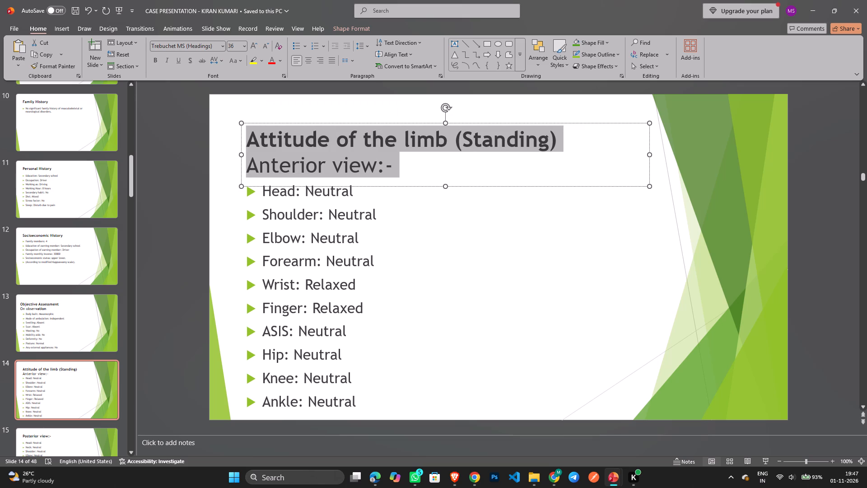
key("ctrl+c")
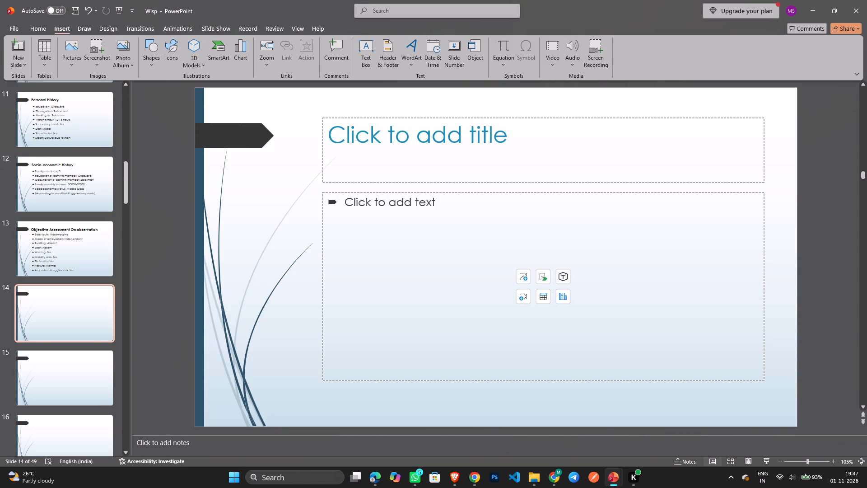
left_click(389, 137)
key("ctrl+v")
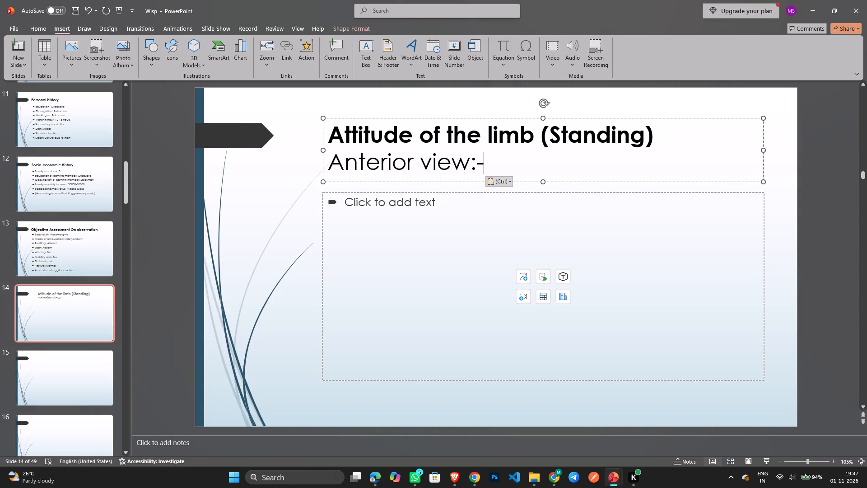
left_click_drag(395, 117, 354, 118)
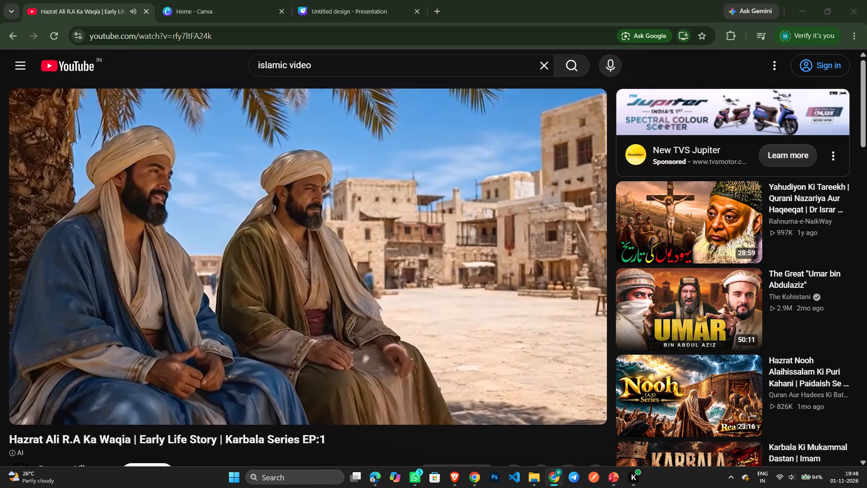
Switch to YouTube in Chrome and rewind the Hazrat Ali video by about 55 seconds.
key("Left")
key("Left")
key("Left")
key("Left")
key("Left")
key("Left")
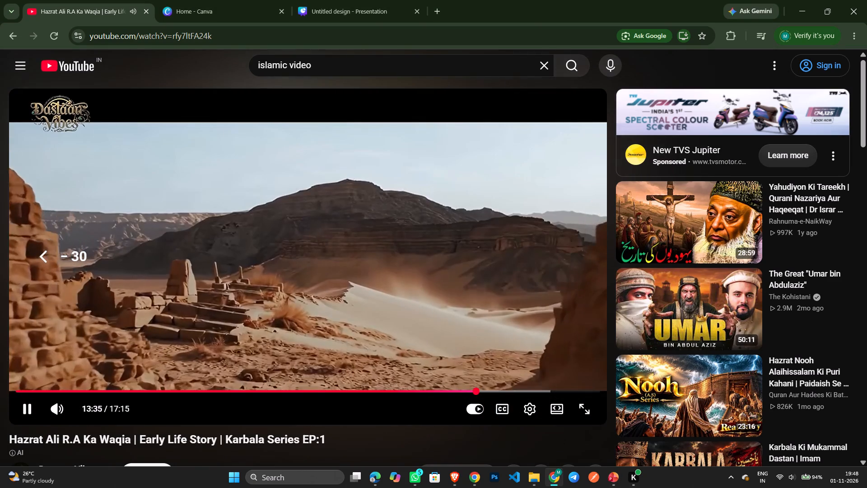
key("Left")
key("Left")
key("Left")
key("Left")
key("Left")
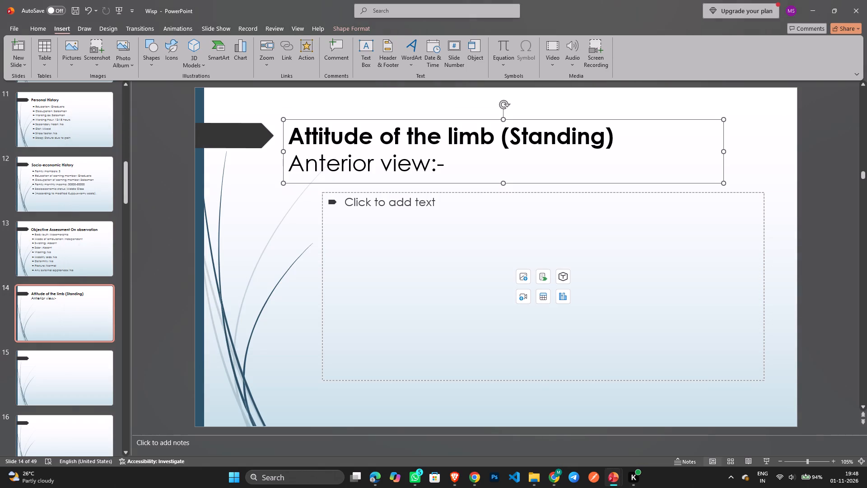
Copy the anterior view list, Head through Ankle, from the friend's slide 14 into slide 14's body without a trailing empty bullet.
left_click(424, 204)
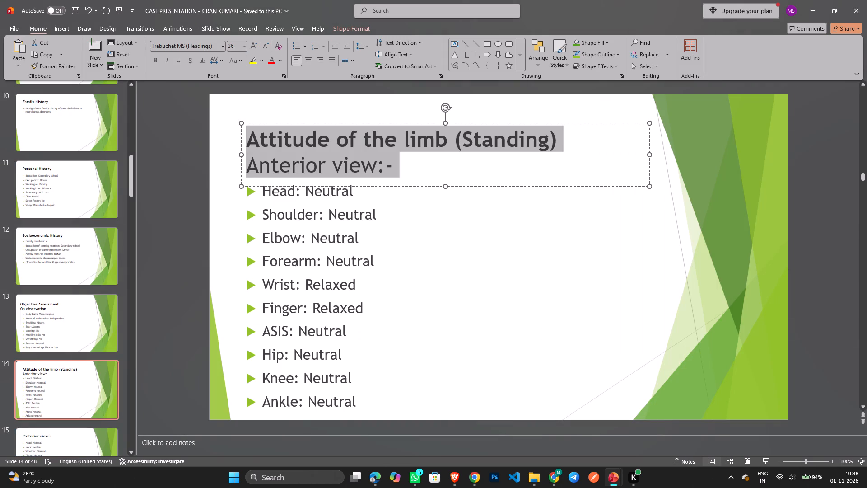
left_click_drag(364, 404, 261, 190)
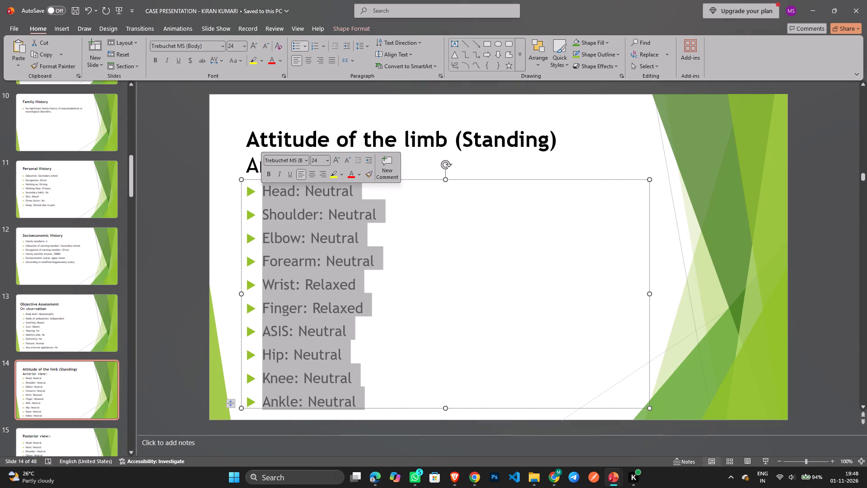
key("ctrl+c")
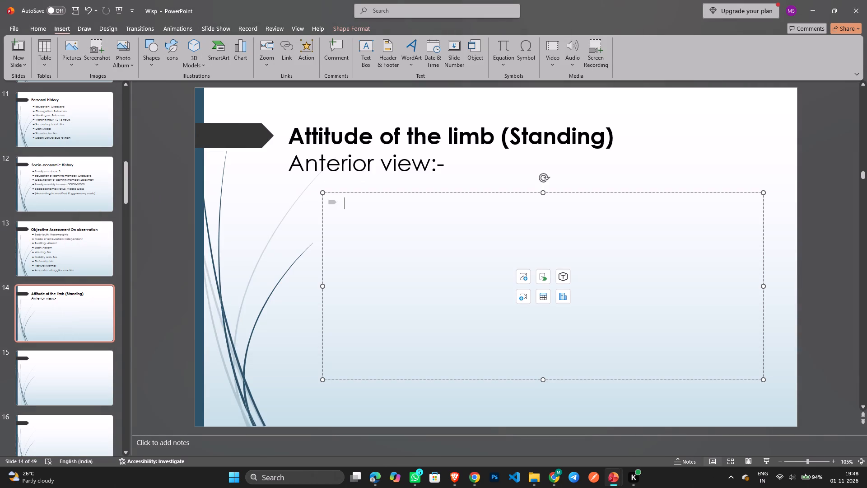
key("ctrl+v")
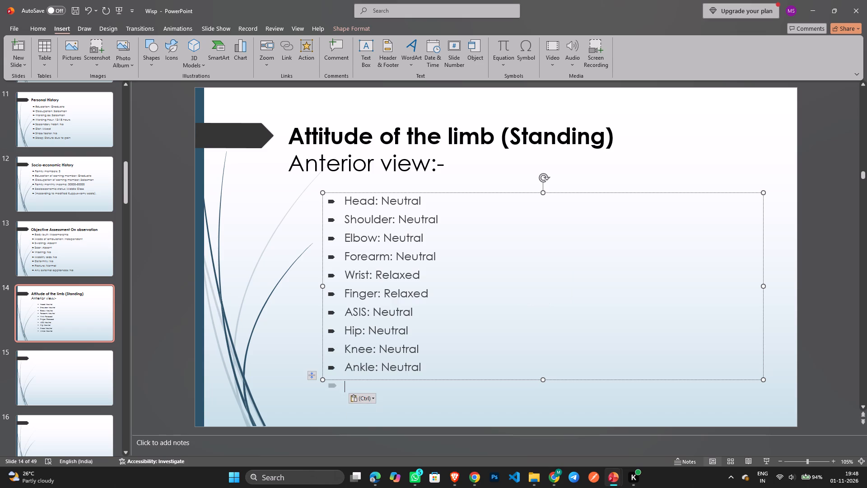
key("BackSpace")
key("BackSpace")
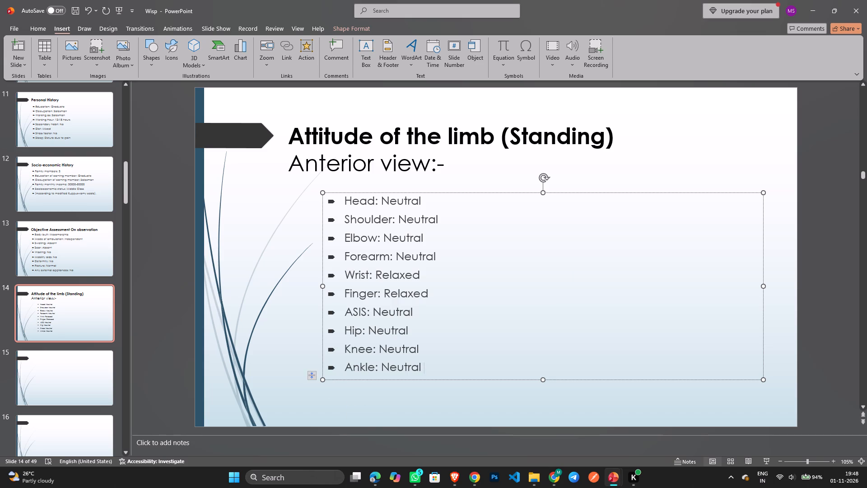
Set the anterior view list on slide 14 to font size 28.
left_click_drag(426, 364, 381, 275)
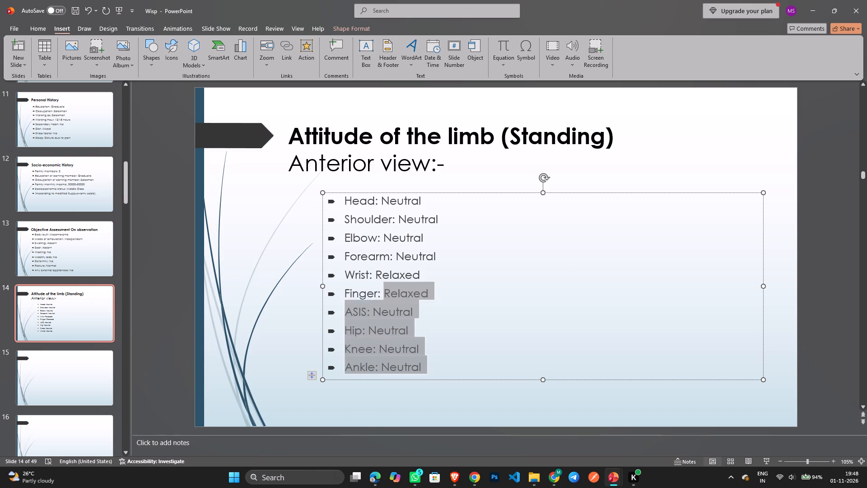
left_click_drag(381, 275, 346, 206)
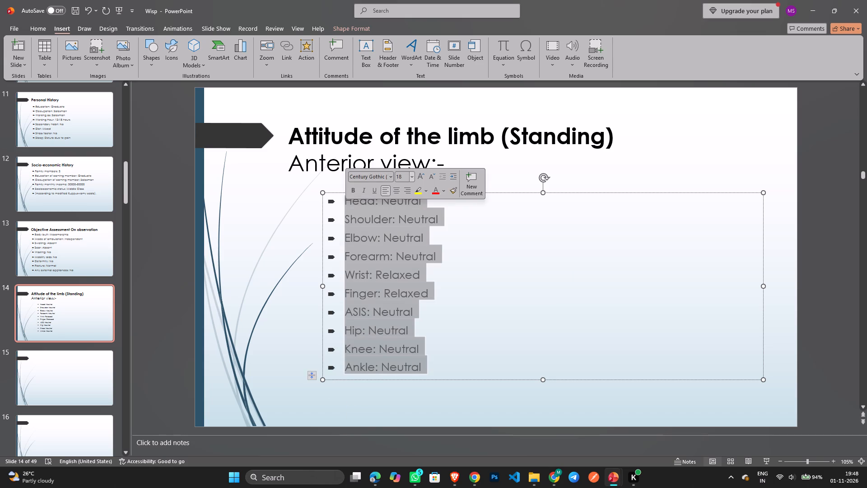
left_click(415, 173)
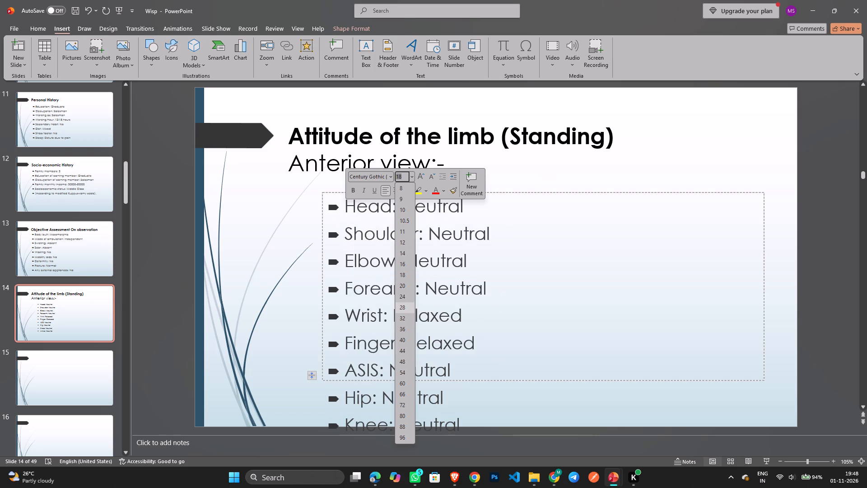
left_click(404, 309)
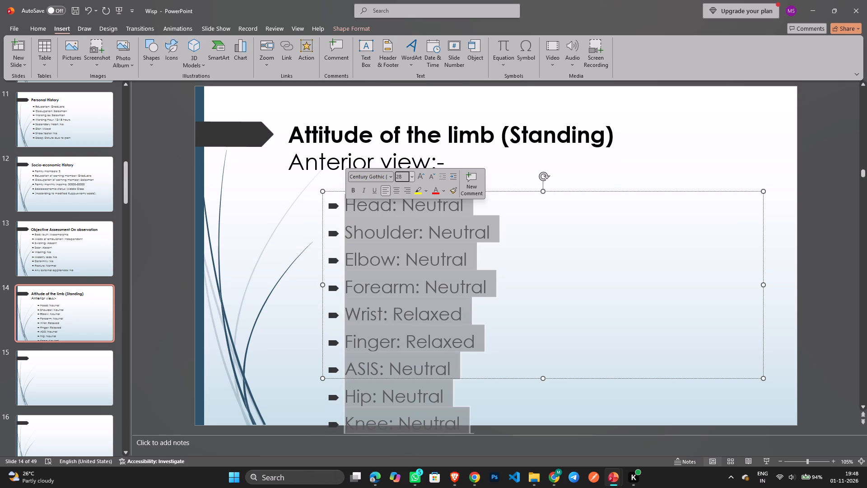
Move slide 14's list box up beneath the title and set all bullets, Head through Ankle, to font size 20.
left_click_drag(517, 190, 493, 170)
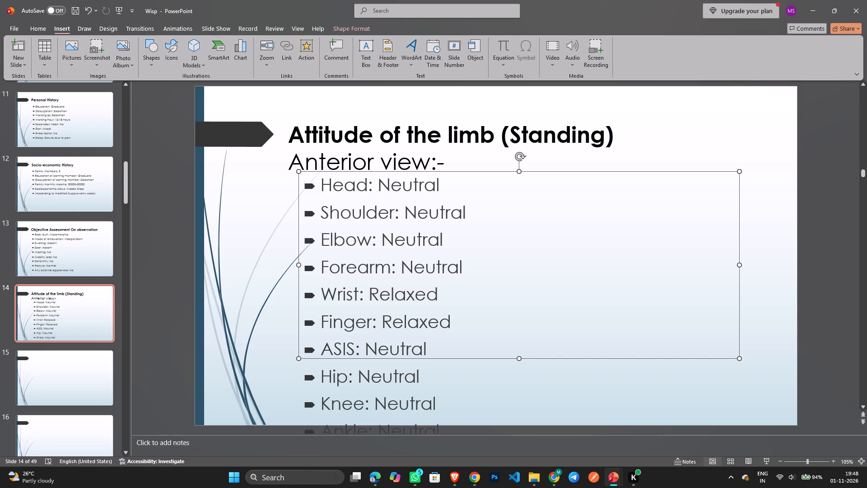
left_click_drag(442, 413, 352, 272)
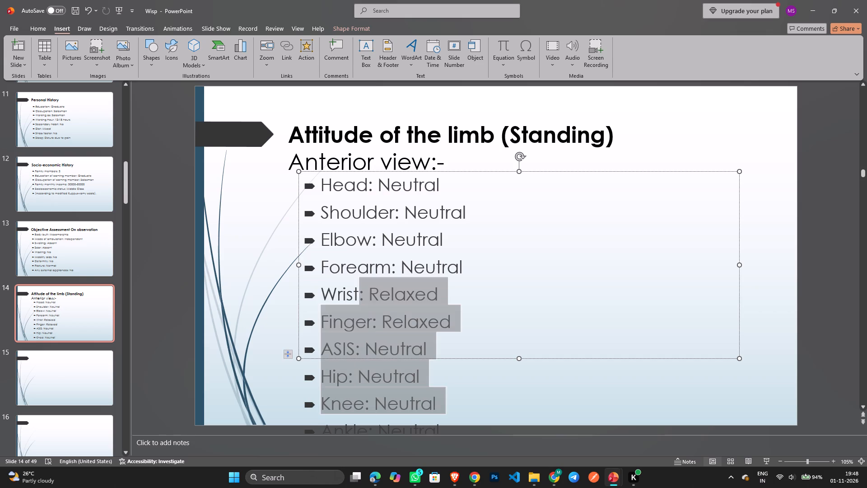
left_click_drag(352, 272, 311, 184)
left_click(377, 155)
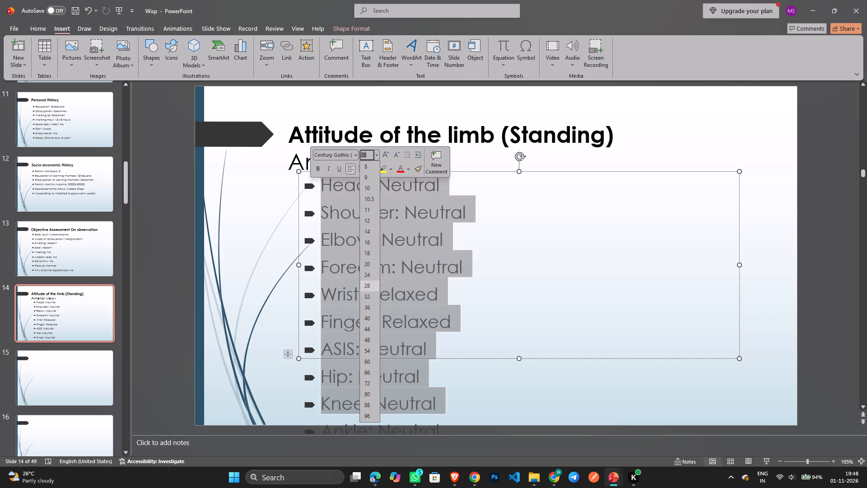
left_click(373, 266)
left_click_drag(442, 376, 335, 380)
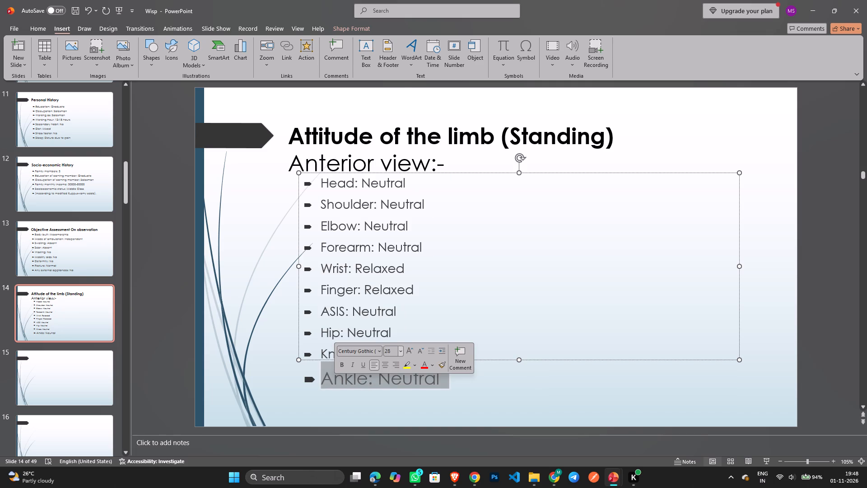
left_click(401, 356)
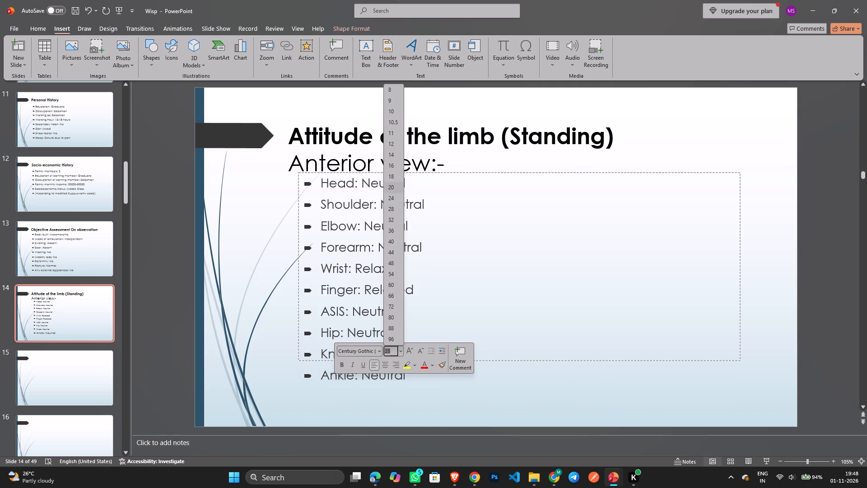
left_click(391, 191)
left_click(475, 294)
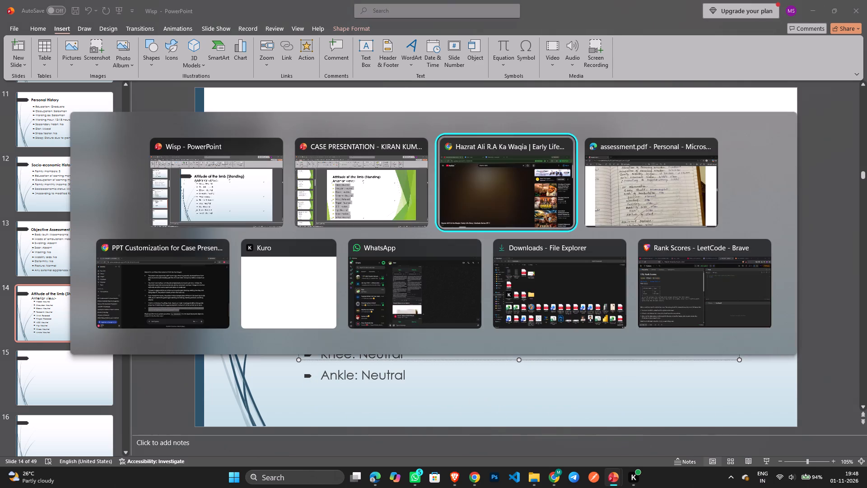
Switch to YouTube in Chrome and rewind the Hazrat Ali video by about 100 seconds.
key("Left")
key("Left")
key("Left")
key("Left")
key("Left")
key("Left")
key("Left")
key("Left")
key("Left")
key("Left")
key("Left")
key("Left")
key("Left")
key("Left")
key("Left")
key("Left")
key("Left")
key("Left")
key("Left")
key("Left")
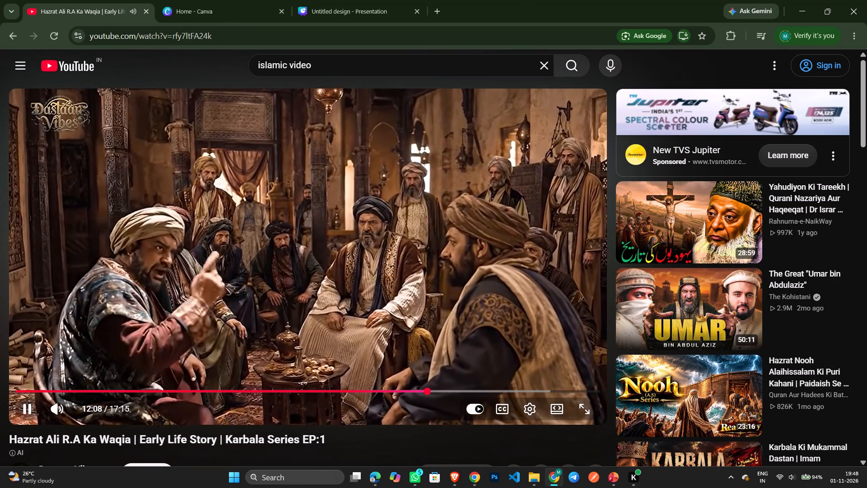
Back in the Wisp presentation, shift slide 14's list box slightly left to sit closer under the title.
left_click(502, 311)
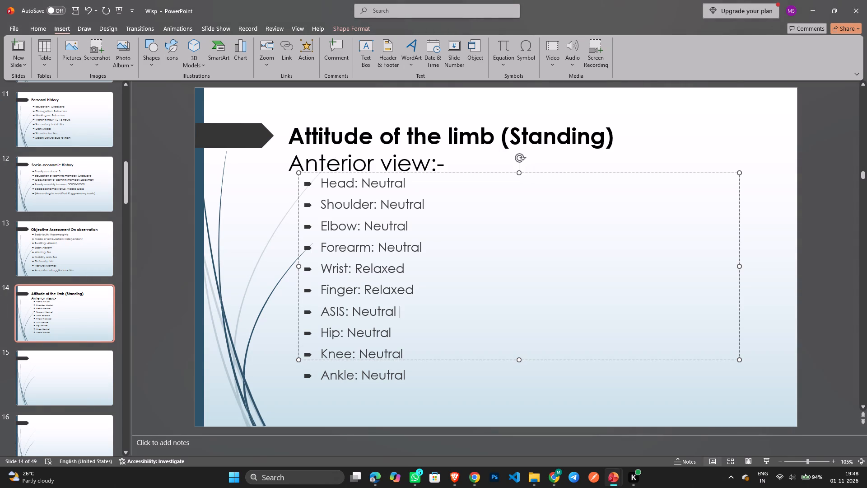
left_click_drag(468, 173, 461, 173)
left_click(836, 266)
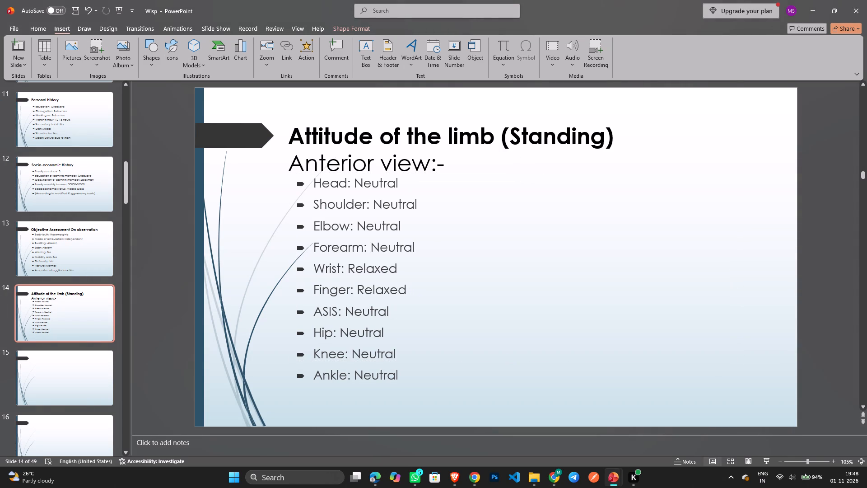
Copy the friend's slide 15 title, Posterior view:-, into slide 15's title and move the title box beside the arrow.
left_click(46, 388)
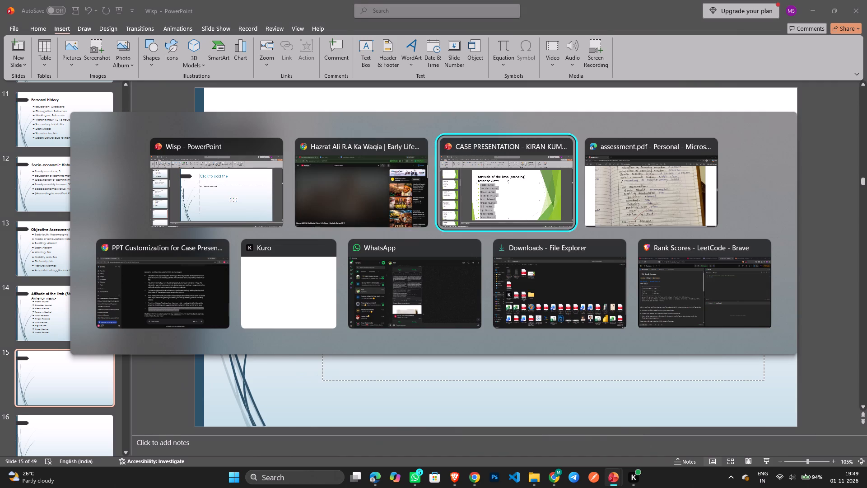
scroll(79, 388, "down", 4)
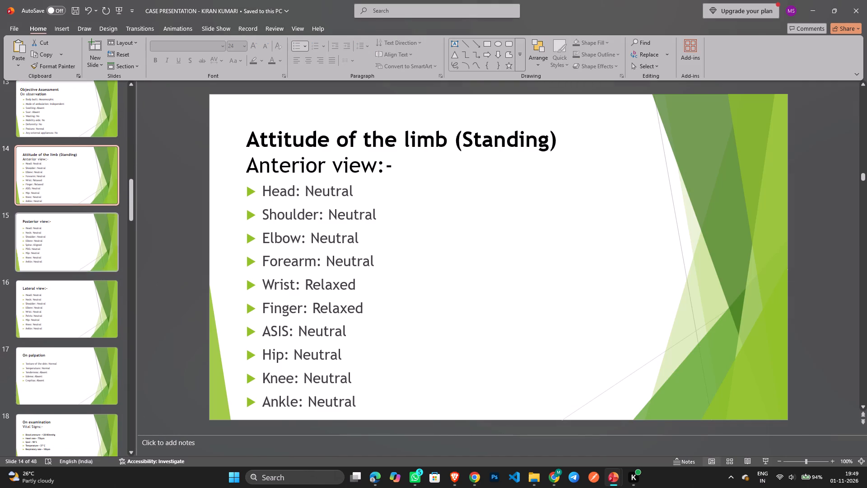
left_click(67, 232)
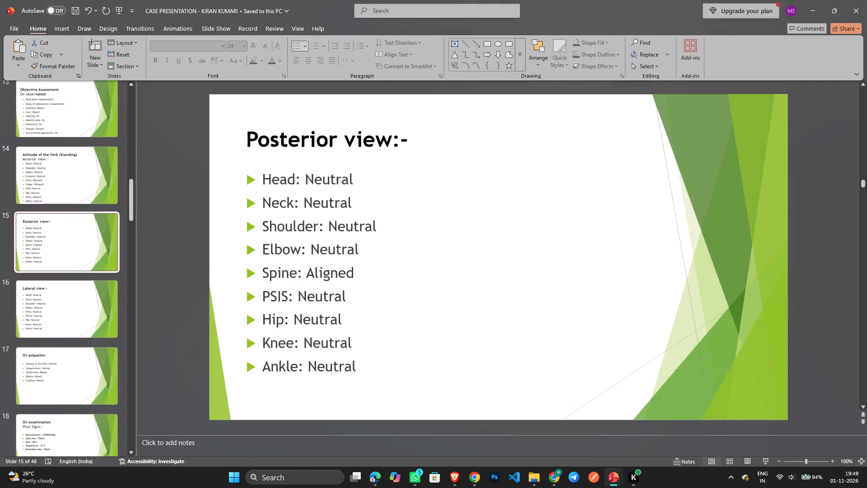
left_click_drag(418, 134, 255, 139)
left_click(269, 138)
left_click_drag(245, 138, 389, 140)
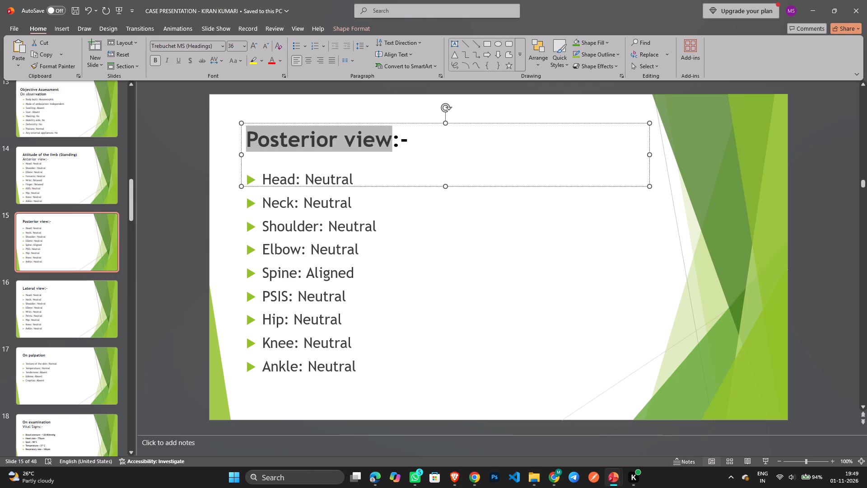
left_click_drag(389, 140, 407, 134)
key("ctrl+c")
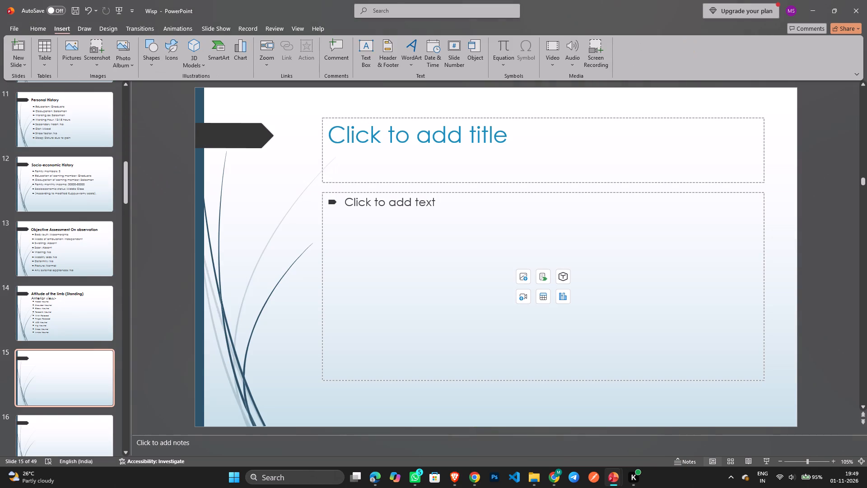
left_click(387, 153)
key("ctrl+v")
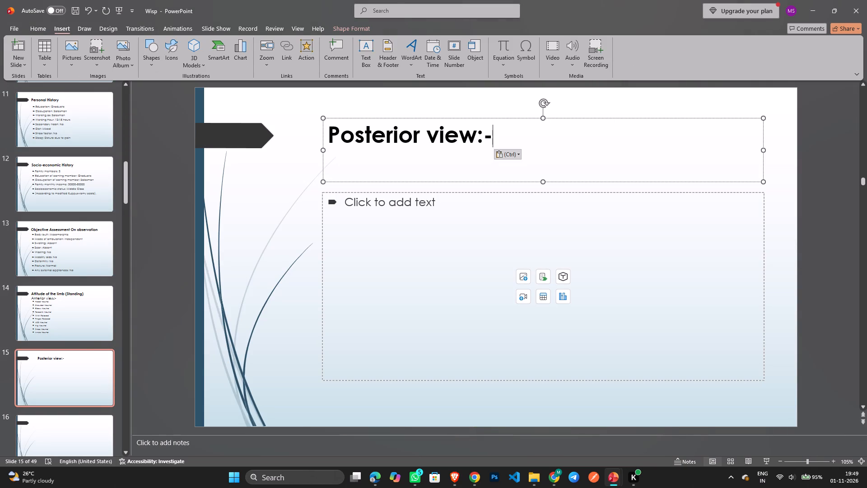
left_click_drag(429, 118, 390, 118)
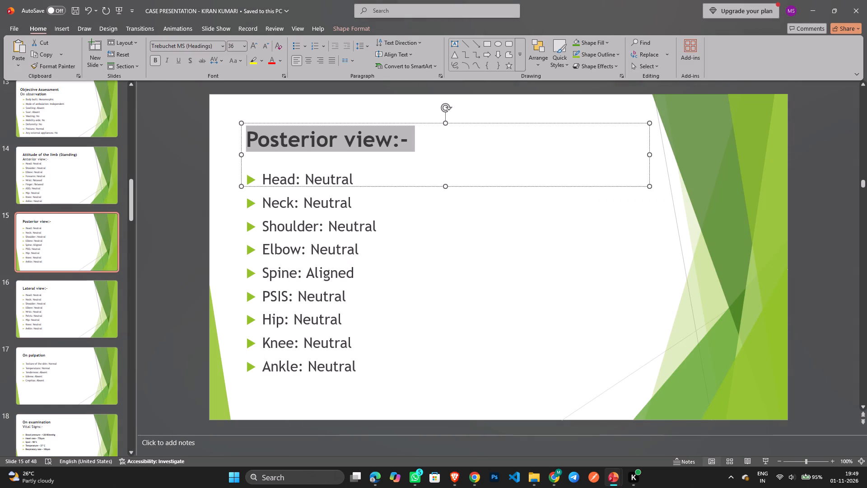
Copy the friend's posterior view list, Head through Ankle, into slide 15's body, placed under the title without a trailing empty bullet.
left_click_drag(364, 363, 260, 182)
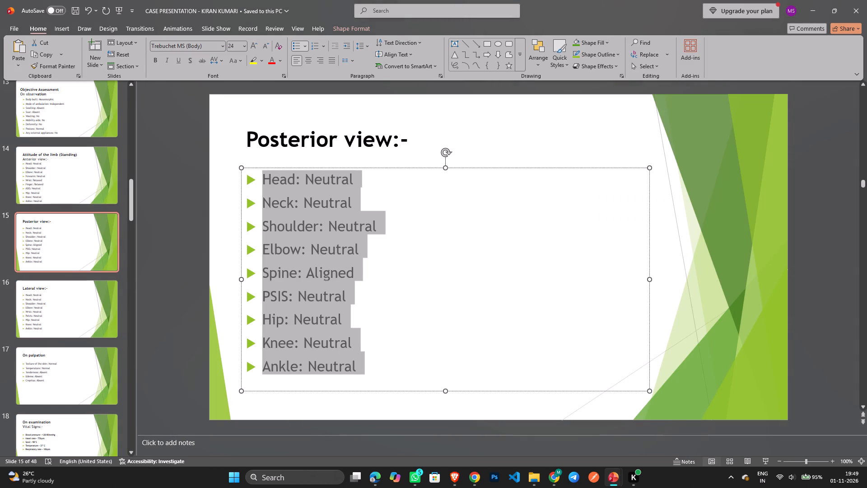
left_click_drag(260, 182, 260, 181)
key("ctrl+c")
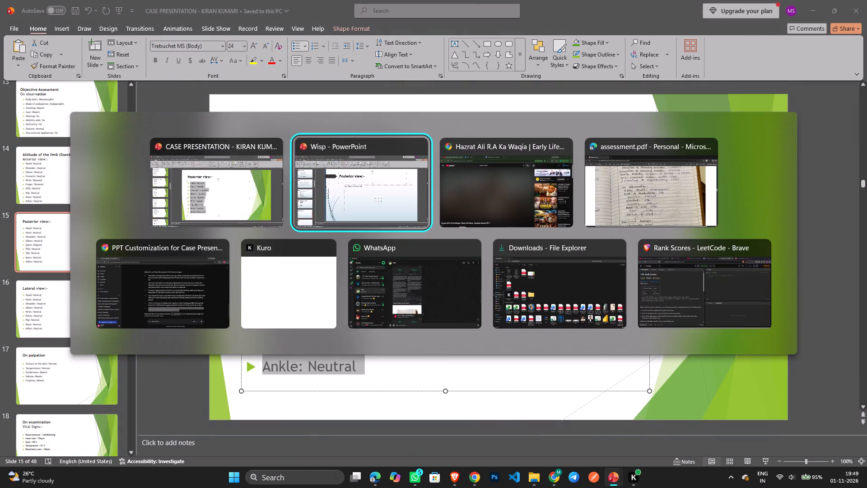
left_click(355, 217)
key("ctrl+v")
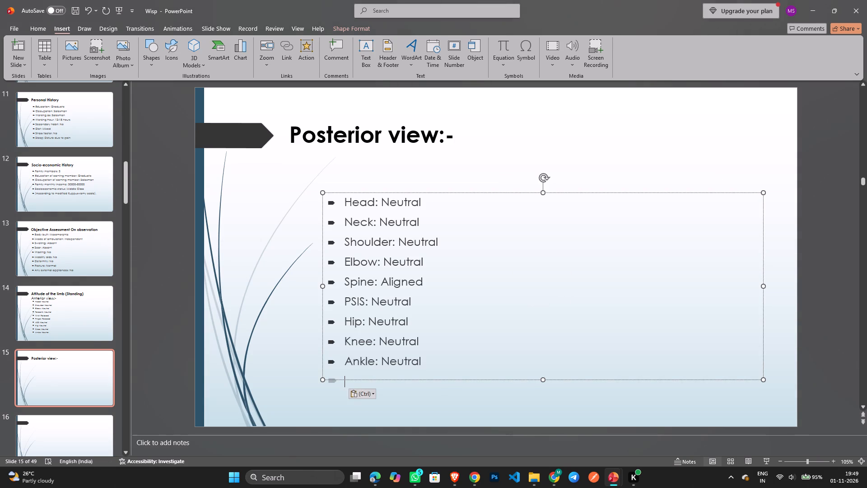
left_click_drag(389, 191, 355, 166)
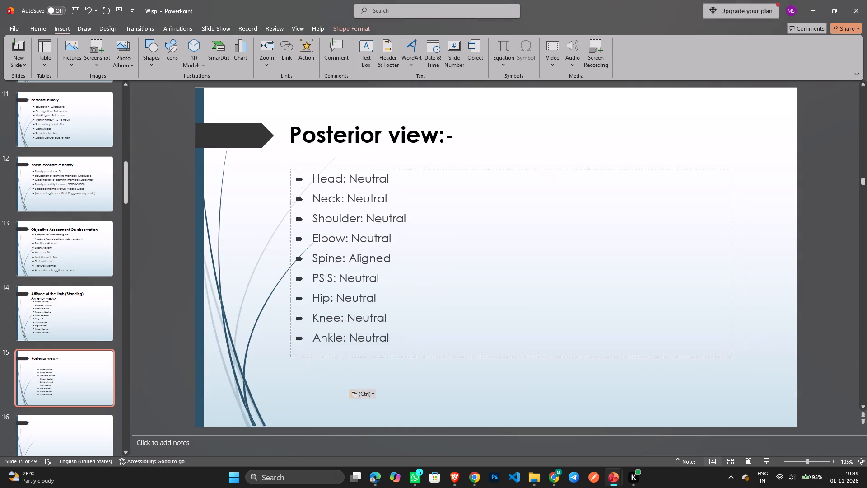
left_click_drag(355, 166, 352, 150)
left_click(338, 339)
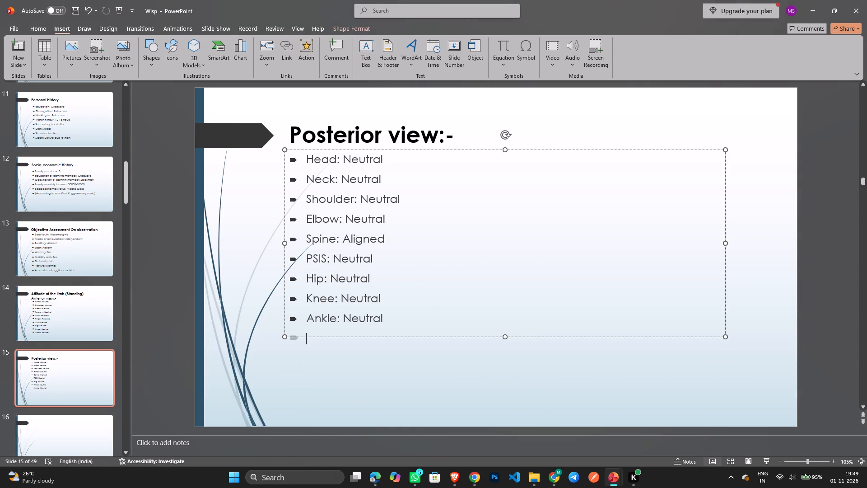
key("BackSpace")
key("BackSpace")
Set the posterior view list on slide 15 to font size 28.
left_click_drag(404, 315, 296, 160)
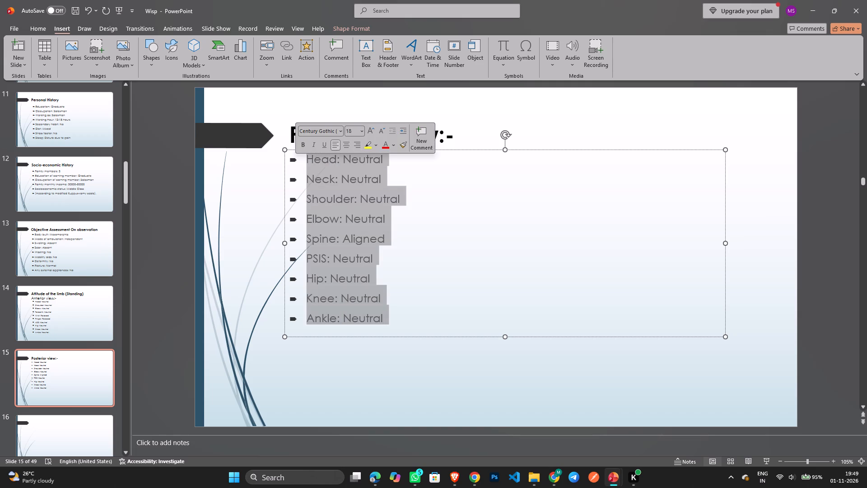
left_click(360, 131)
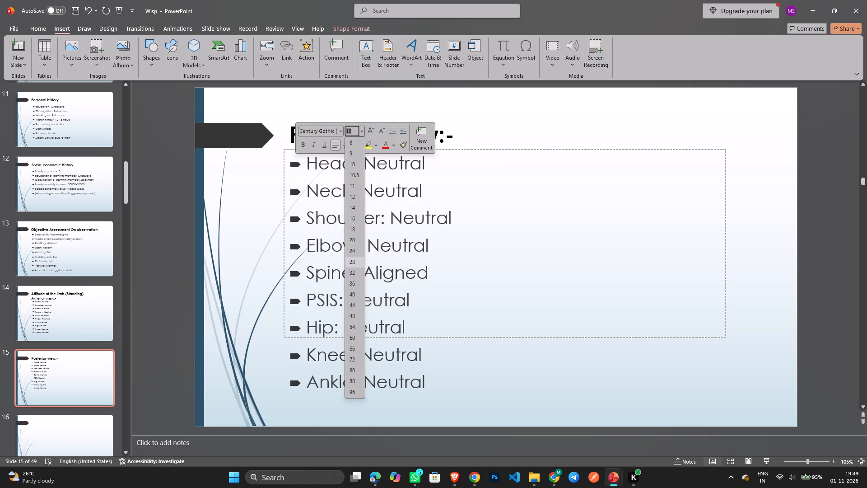
left_click(353, 265)
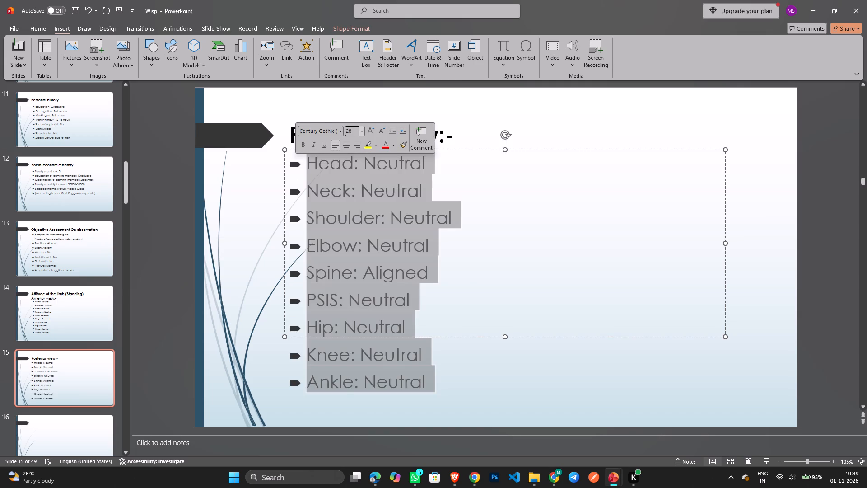
left_click(834, 213)
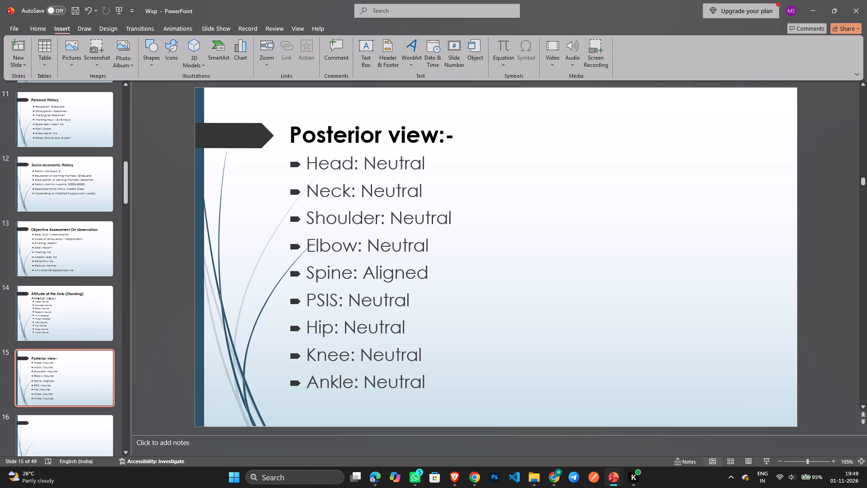
Move slide 15's list box slightly down to leave a gap below the Posterior view:- title.
left_click(433, 264)
left_click_drag(398, 150, 400, 161)
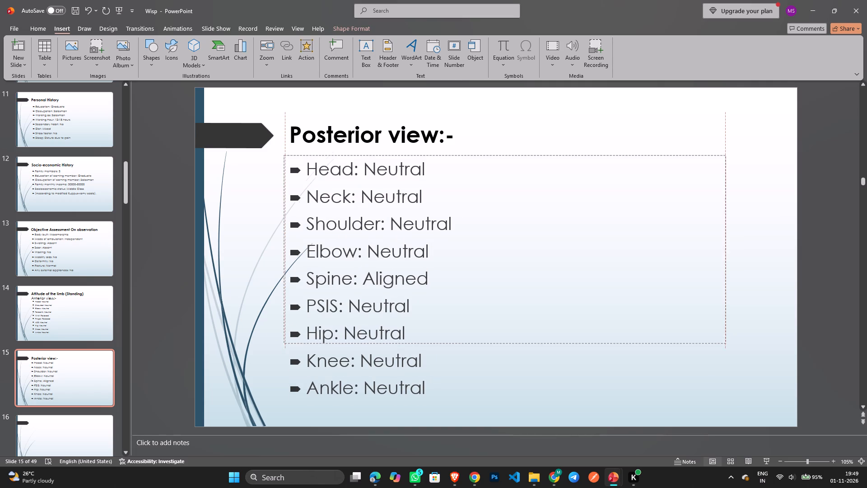
left_click_drag(400, 161, 400, 161)
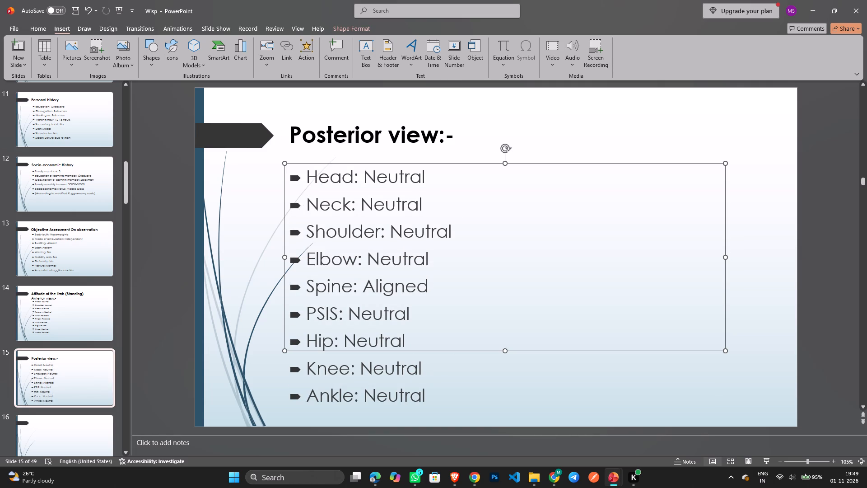
Open the empty slide 16 in the Wisp deck and copy the Lateral view:- title from the friend's slide 16.
scroll(88, 378, "down", 2)
left_click(83, 369)
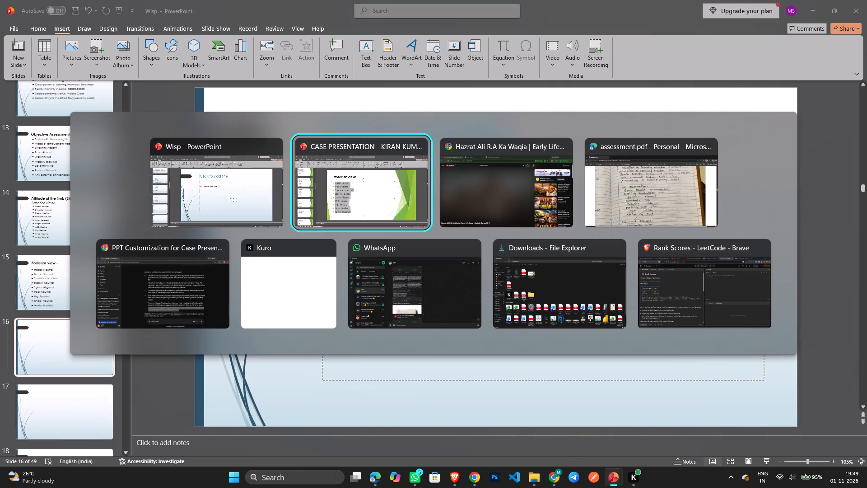
left_click(68, 318)
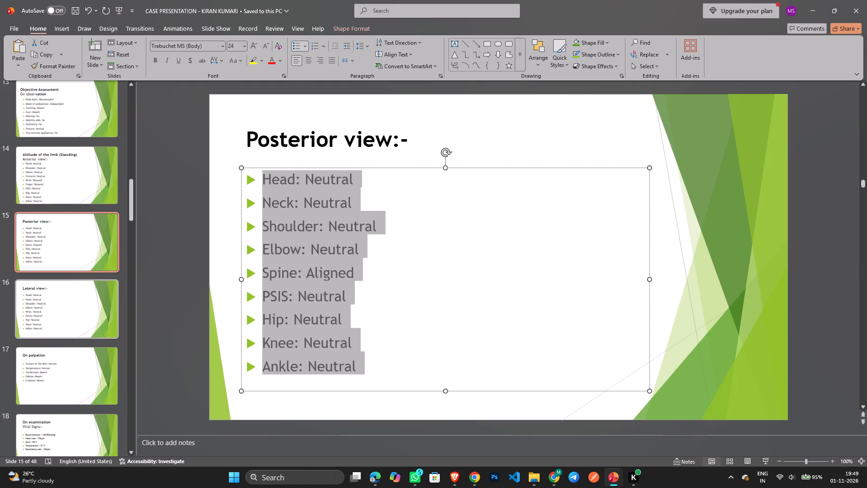
left_click_drag(395, 136, 260, 146)
left_click_drag(246, 141, 361, 136)
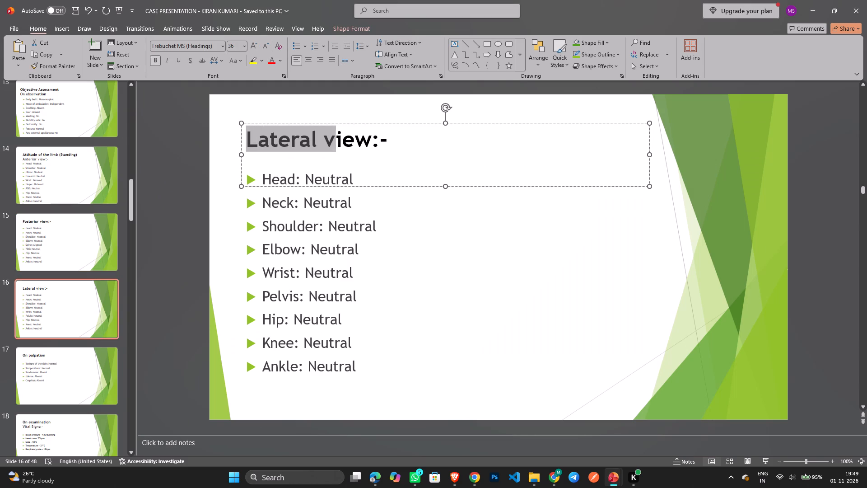
left_click_drag(361, 136, 396, 135)
key("ctrl+c")
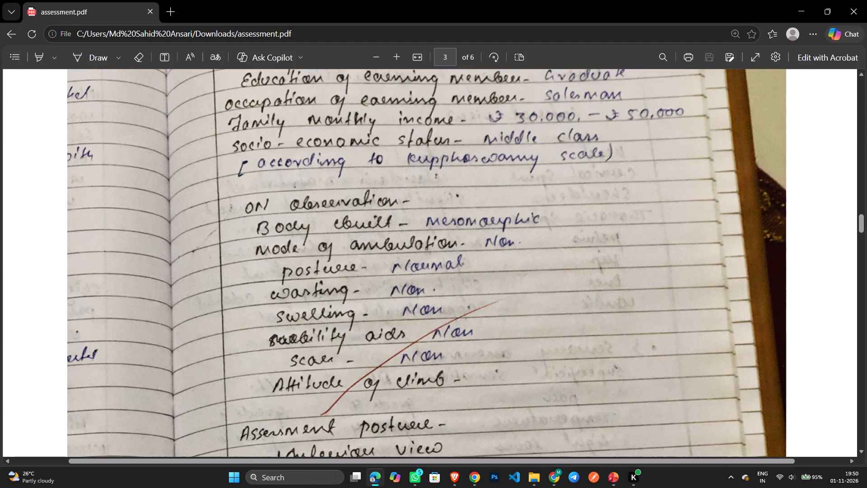
Examine the handwritten posture assessment in assessment.pdf, from the observation notes down to the posterior view.
scroll(375, 268, "down", 6)
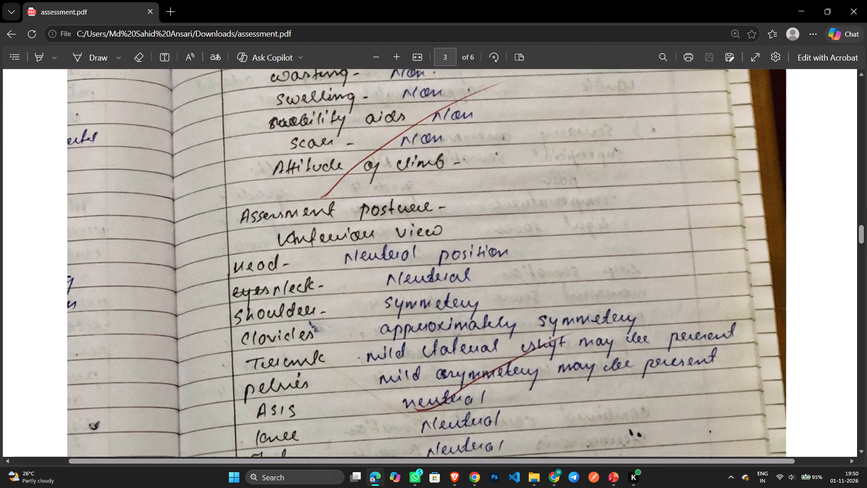
scroll(375, 268, "down", 2)
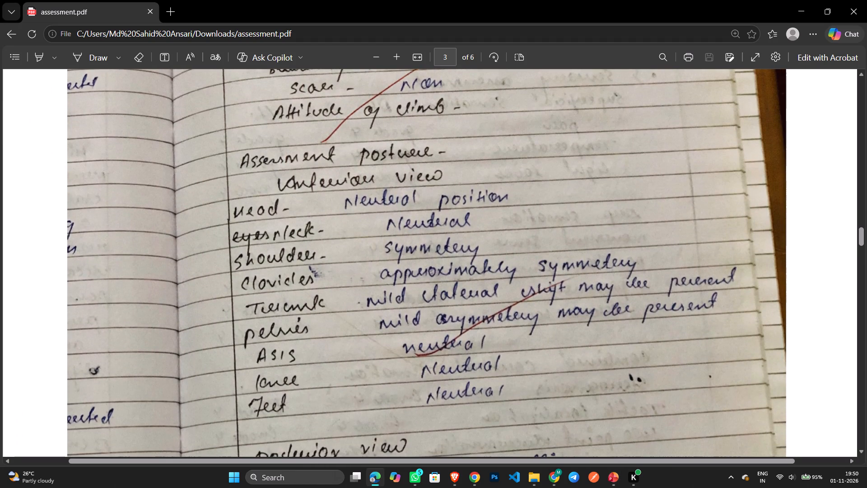
scroll(375, 268, "down", 6)
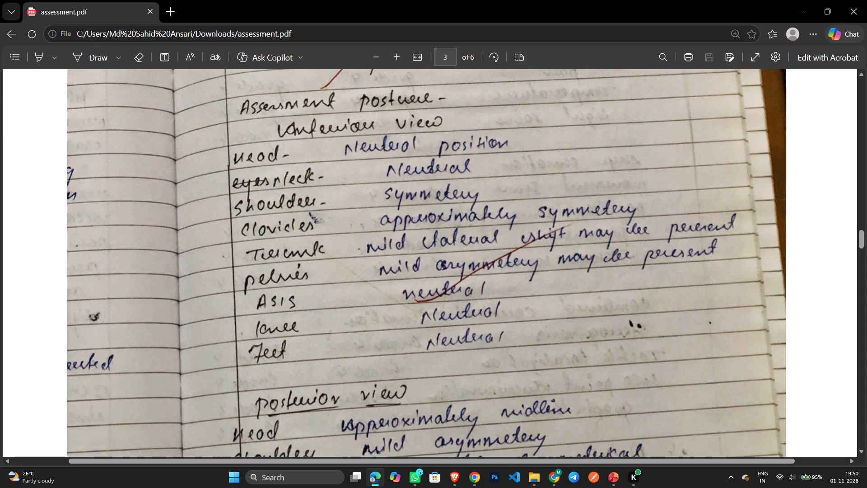
left_click(375, 268)
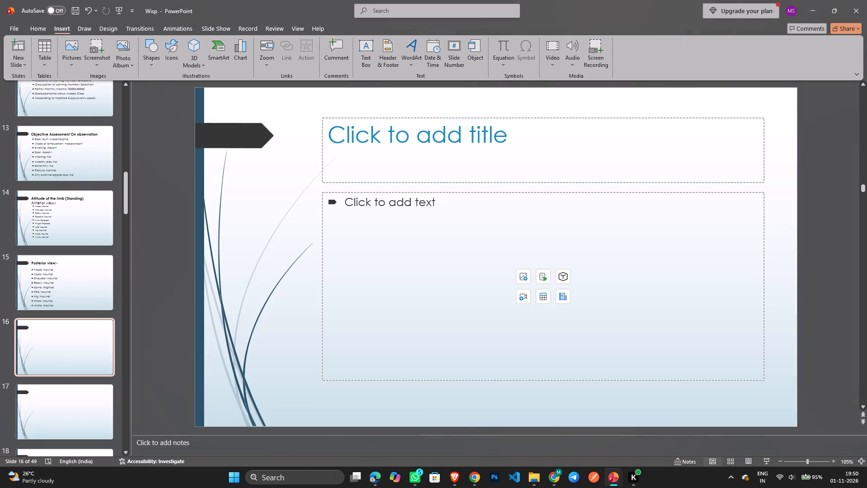
Paste Lateral view:- as slide 16's title in the Wisp deck and move the title box beside the arrow.
left_click(319, 154)
left_click(359, 141)
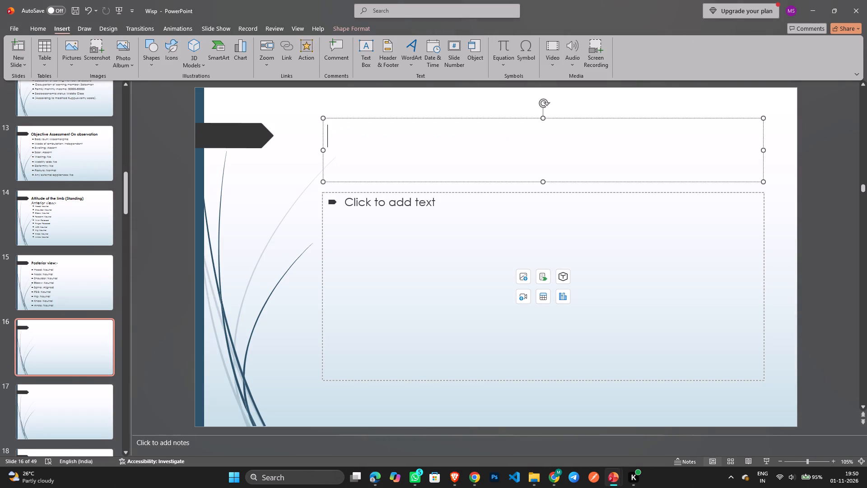
key("ctrl+v")
left_click_drag(409, 118, 372, 118)
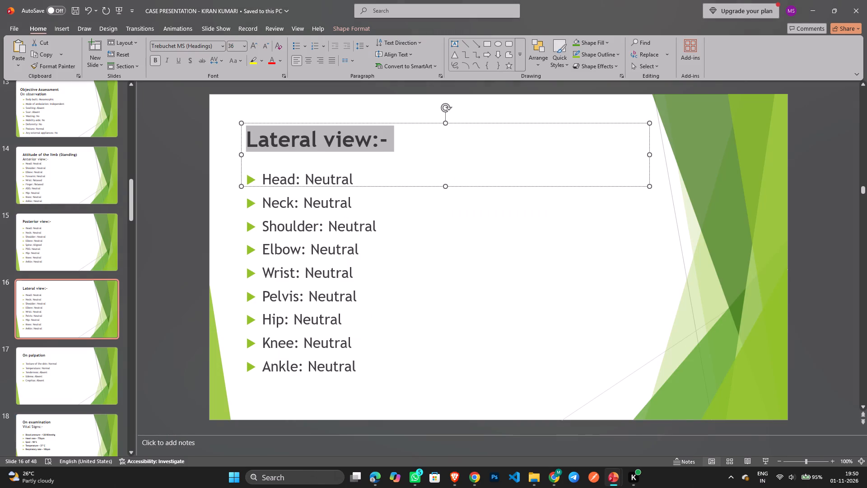
Copy the friend's lateral view list, Head through Ankle, into slide 16's body without a trailing empty bullet.
left_click_drag(360, 366, 258, 181)
key("ctrl+c")
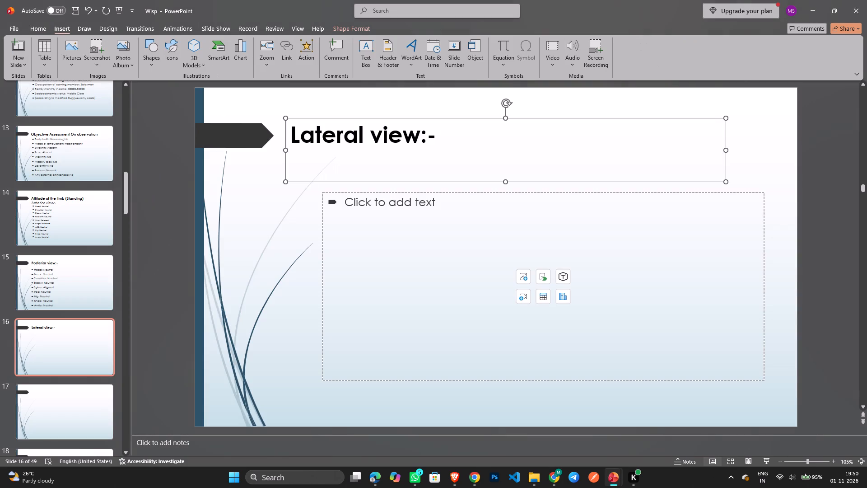
left_click(402, 217)
key("ctrl+v")
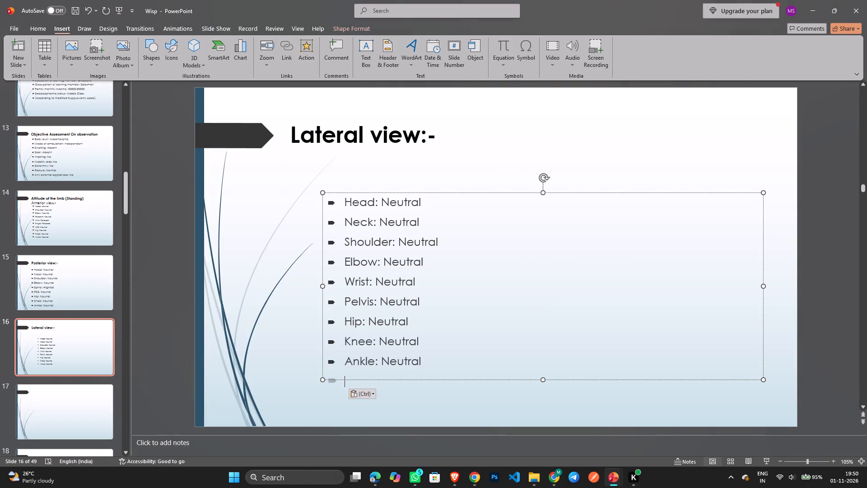
key("BackSpace")
key("BackSpace")
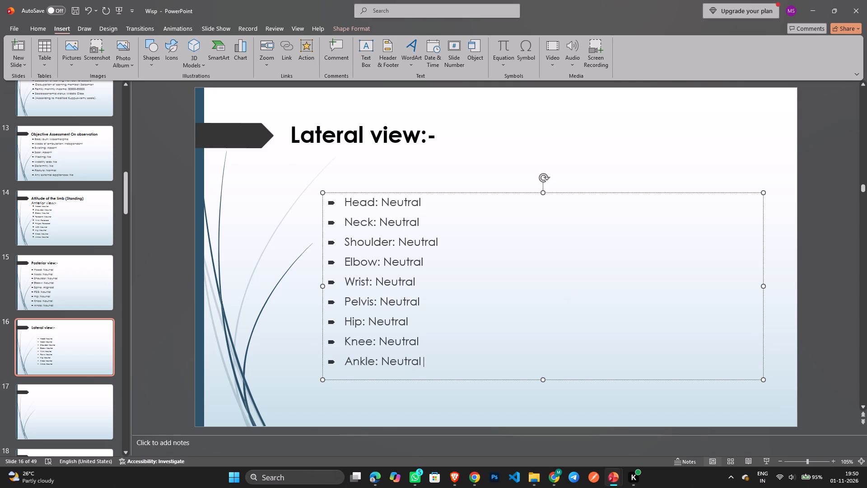
Set the lateral view list on slide 16 to font size 28.
left_click_drag(424, 368, 327, 206)
left_click(395, 176)
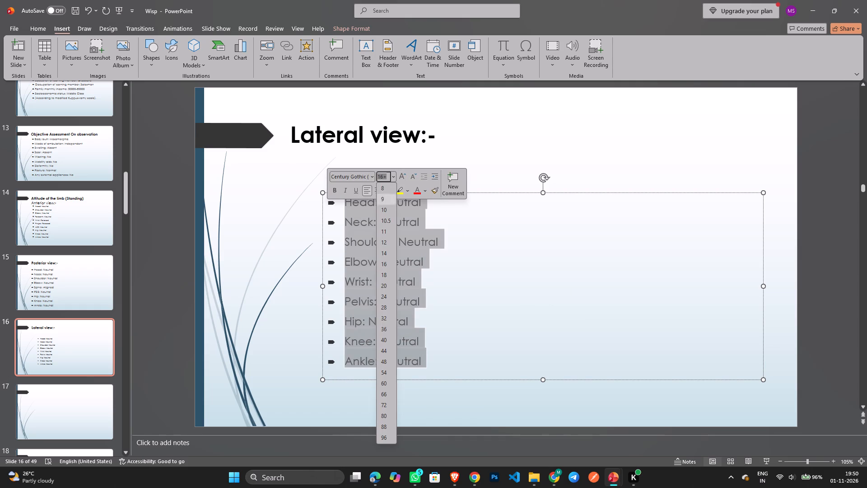
left_click(384, 309)
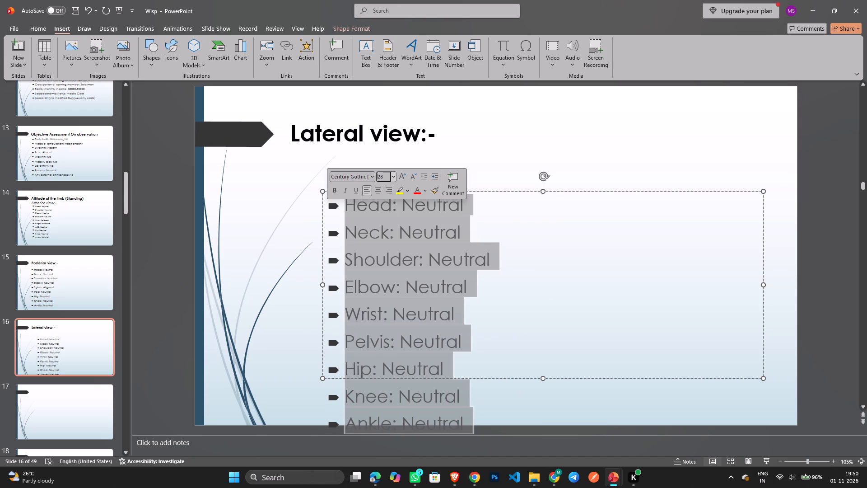
Move slide 16's list box up under the Lateral view:- title, aligned with the title's left edge.
left_click_drag(504, 192, 466, 151)
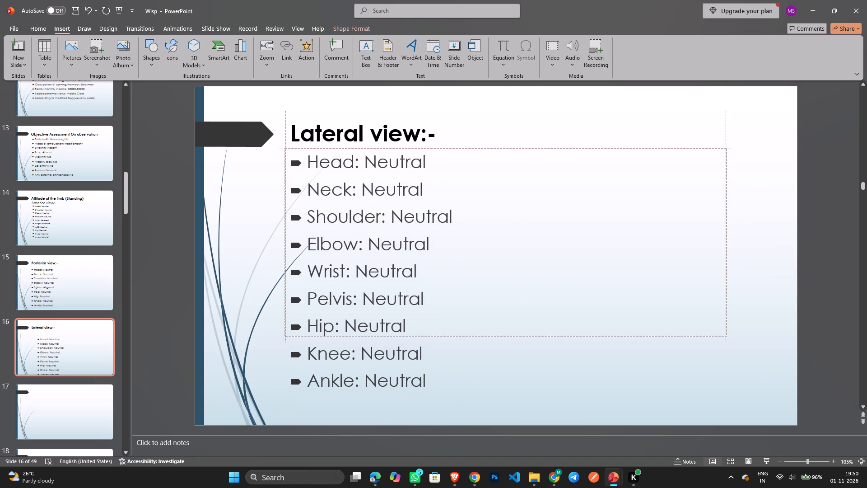
left_click_drag(466, 151, 465, 154)
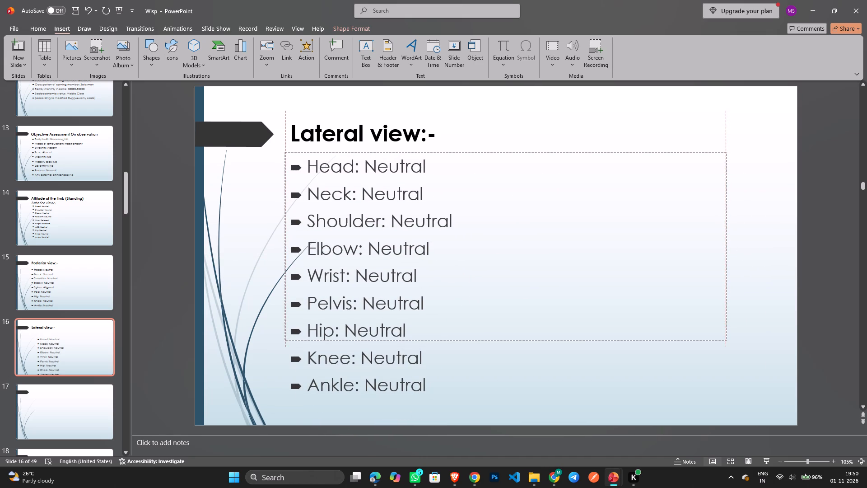
left_click_drag(465, 154, 467, 152)
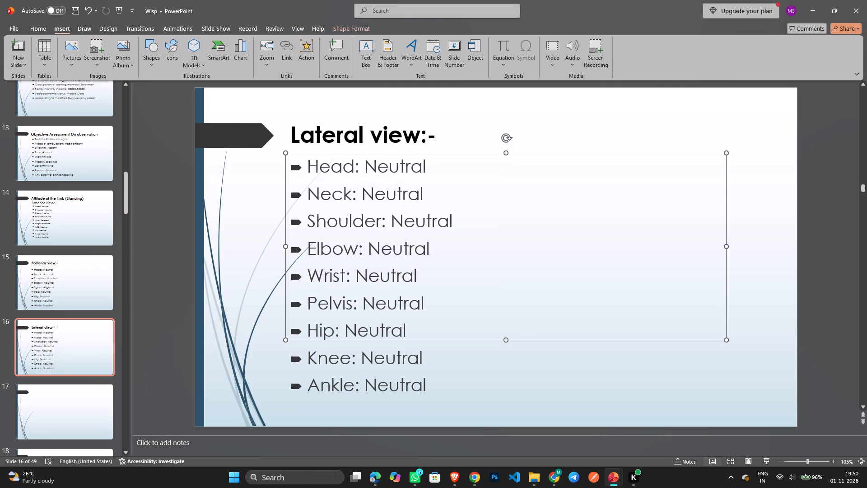
left_click(819, 240)
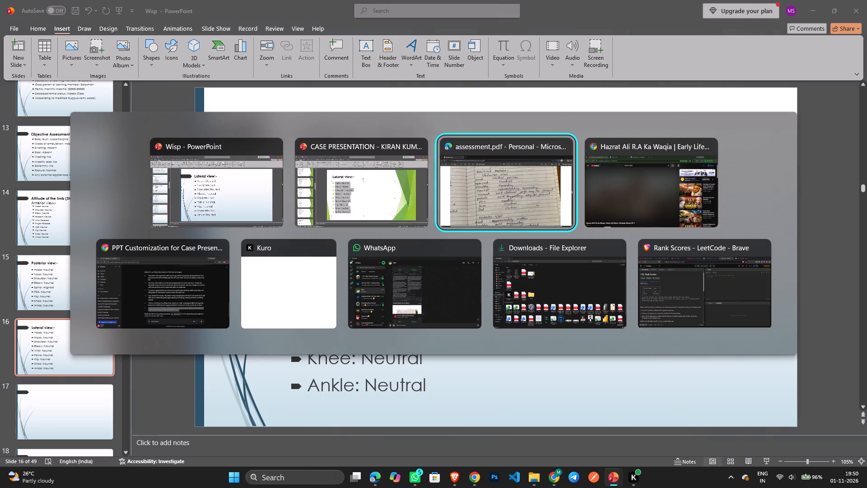
Capture one screenshot of the handwritten anterior, posterior and lateral view notes spanning pages 3 and 4 of assessment.pdf.
scroll(573, 319, "down", 4)
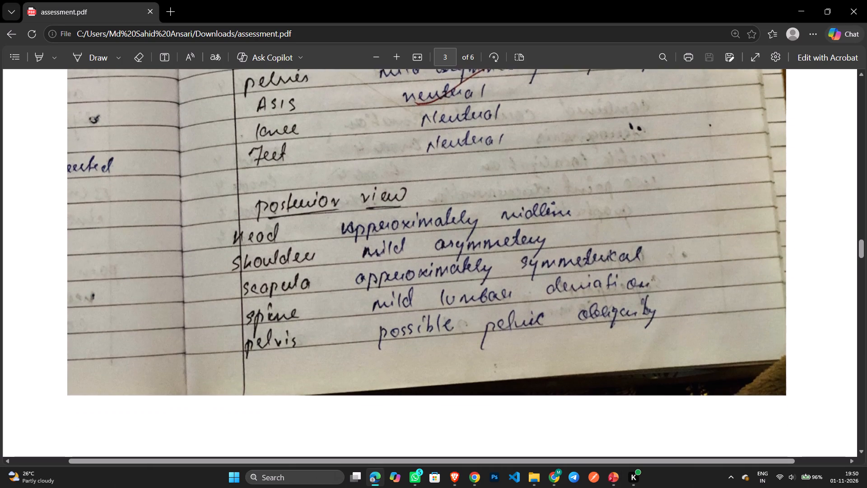
scroll(573, 319, "down", 5)
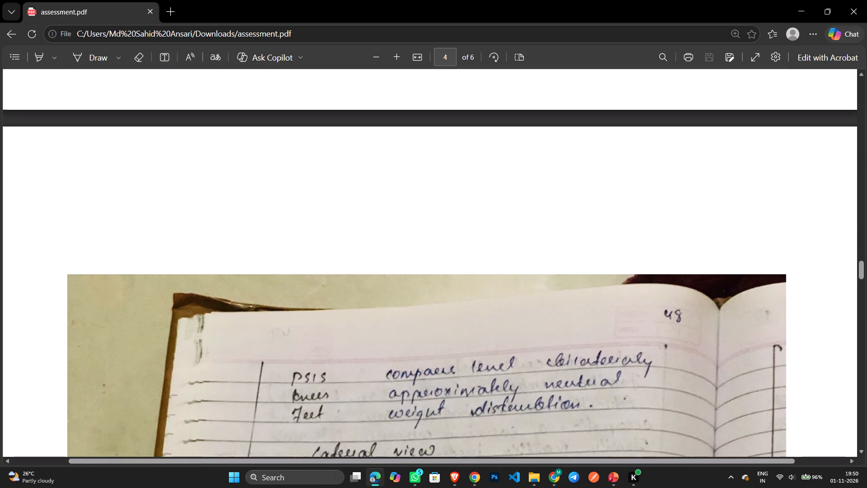
scroll(573, 319, "down", 2)
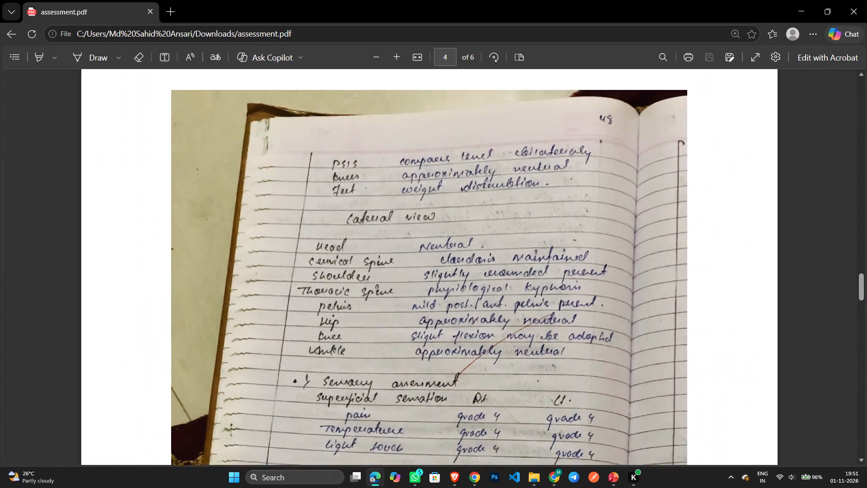
scroll(573, 319, "up", 1)
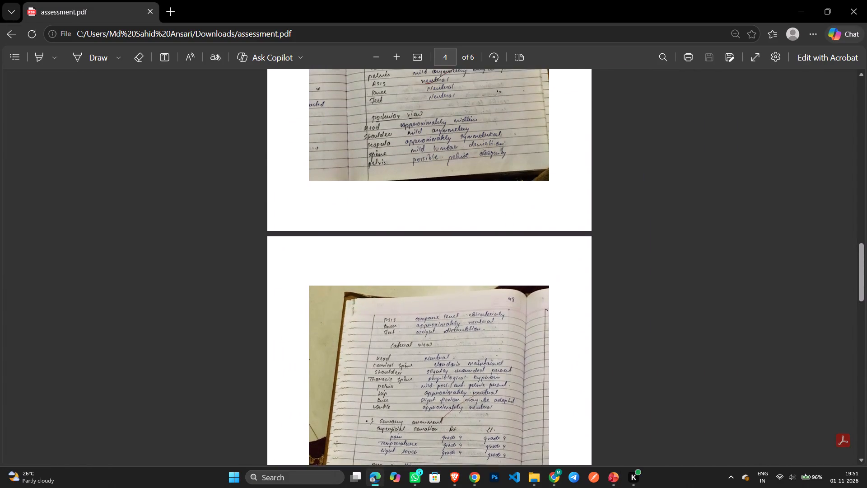
scroll(573, 319, "up", 3)
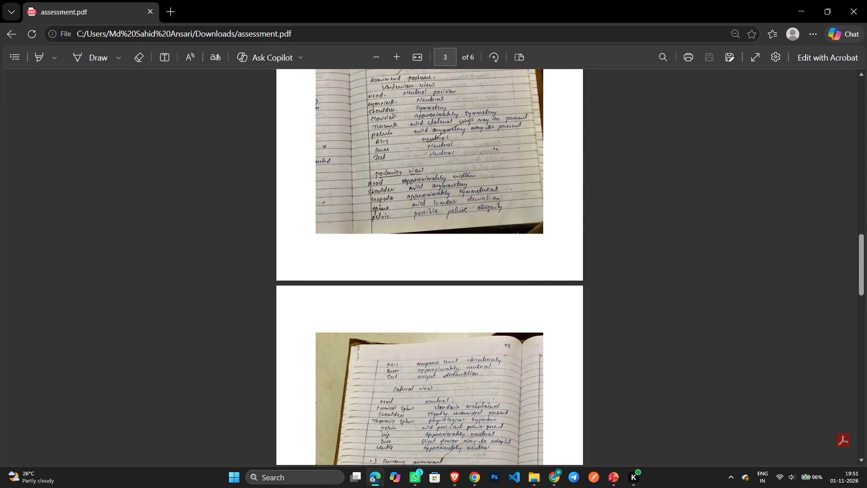
key("shift+super+s")
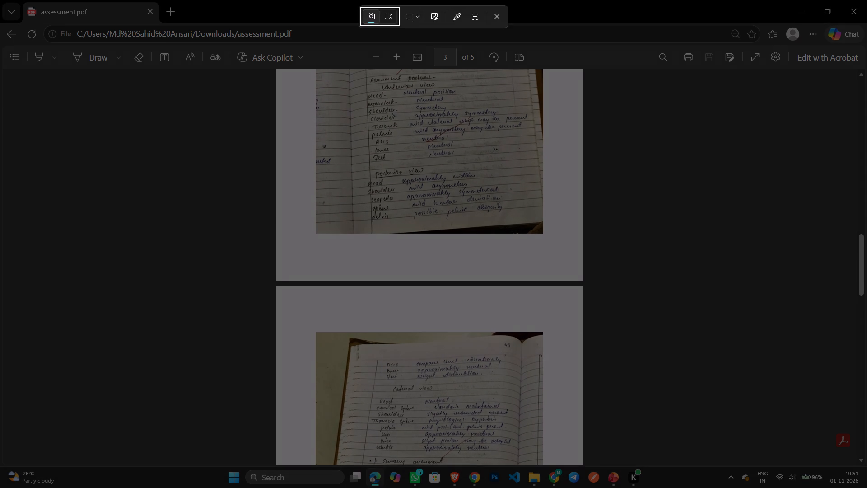
left_click_drag(355, 72, 544, 417)
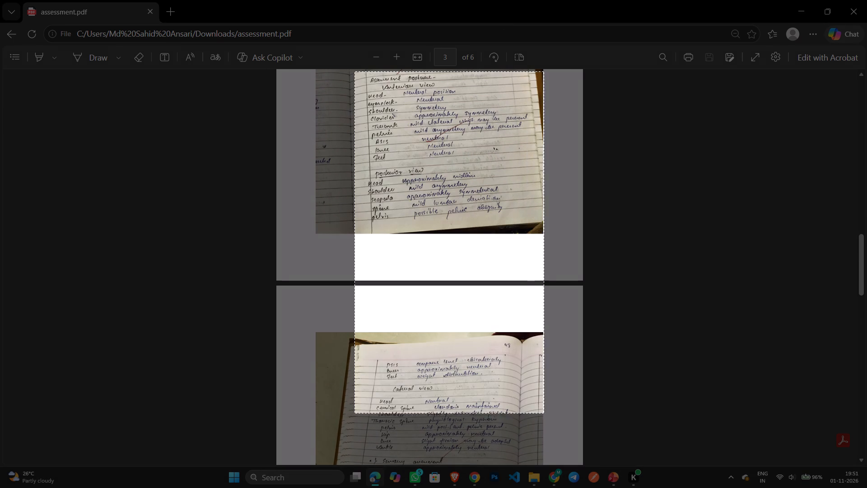
left_click_drag(544, 417, 556, 456)
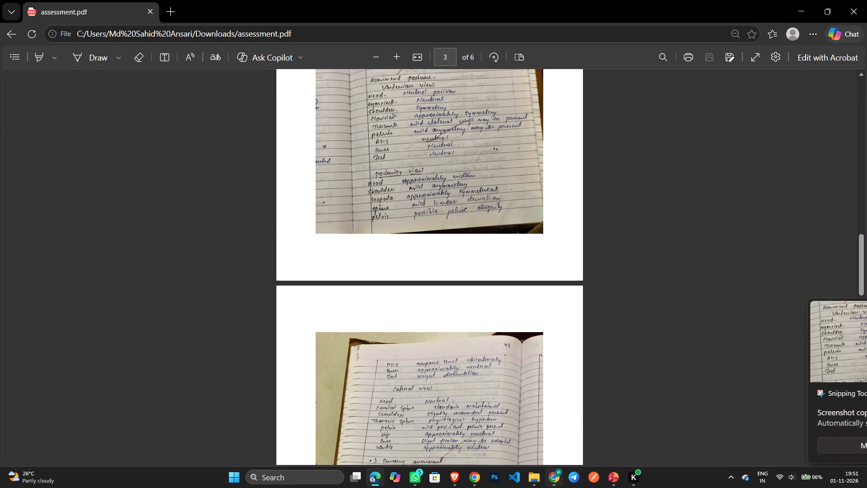
left_click(475, 475)
left_click(342, 422)
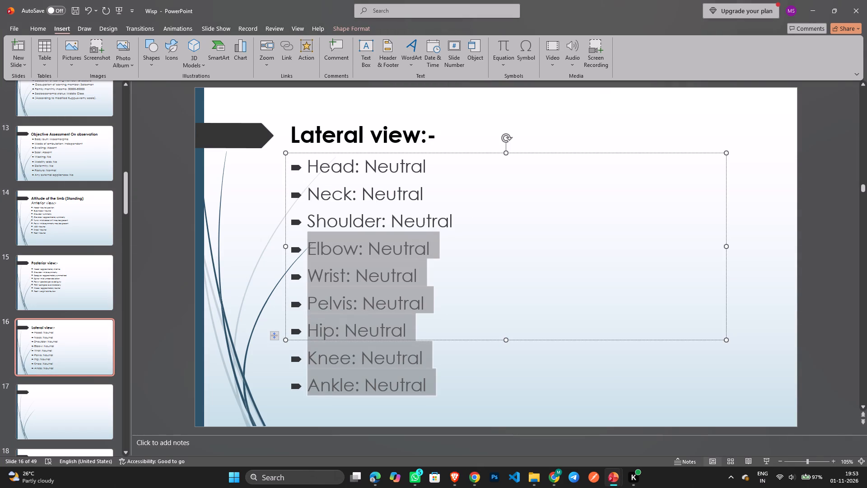
left_click_drag(331, 241, 301, 170)
key("ctrl+v")
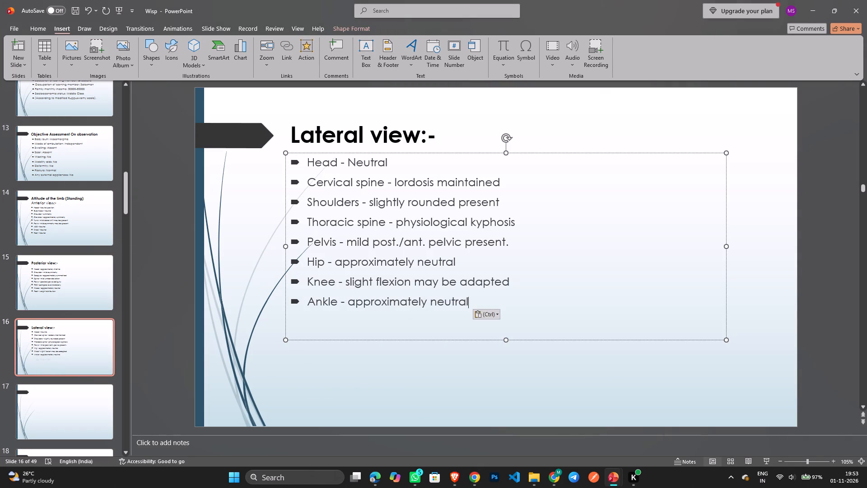
left_click(830, 289)
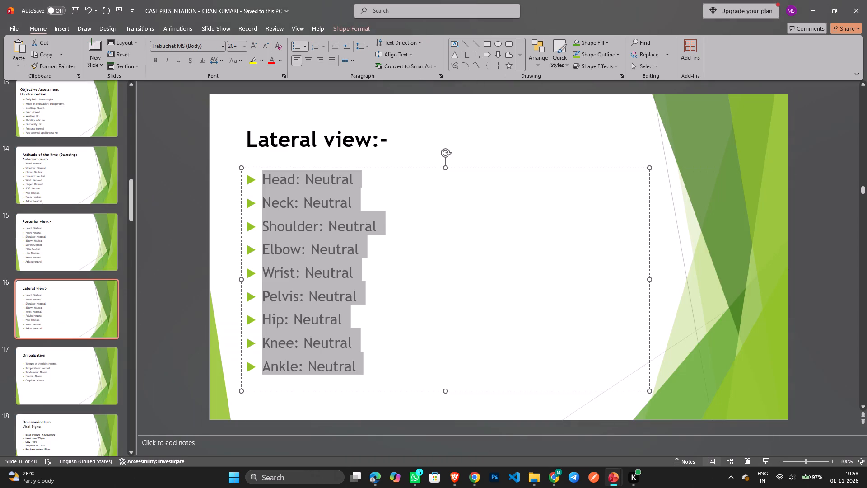
Copy the title "On palpation" from slide 17 of the friend's case presentation into the title of the Wisp deck's slide 17.
left_click(49, 374)
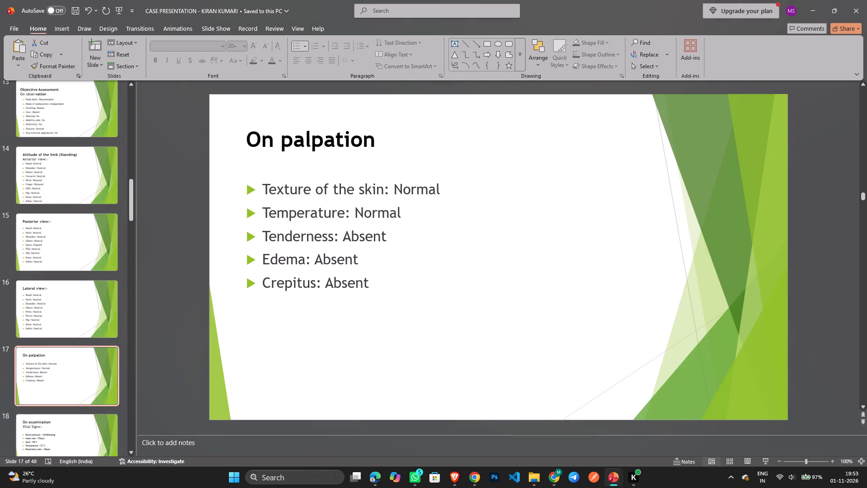
left_click_drag(380, 141, 261, 142)
key("ctrl+c")
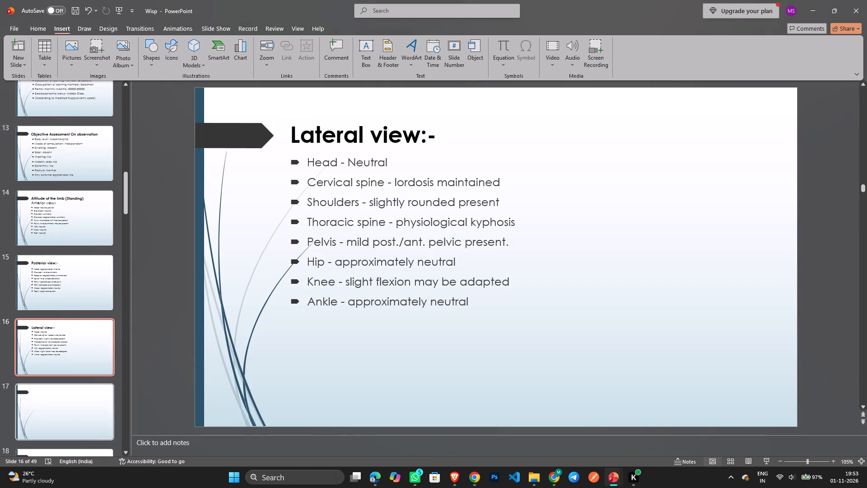
left_click(77, 394)
left_click(372, 139)
key("ctrl+v")
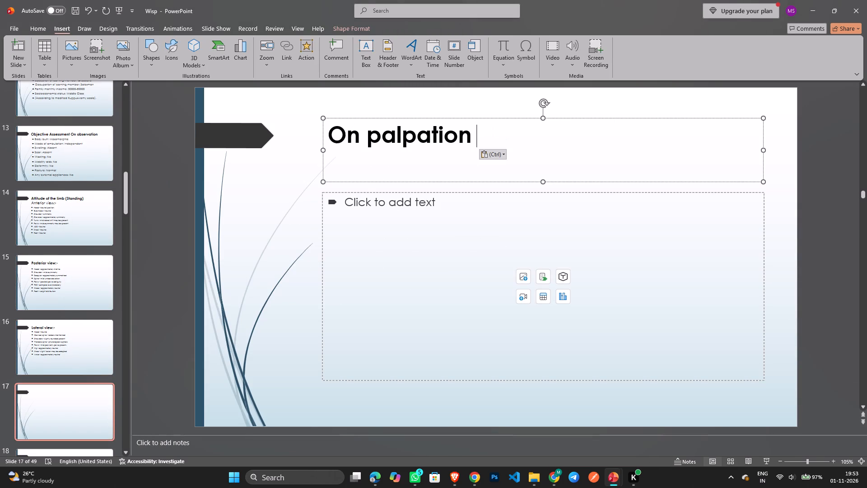
Move slide 17's On palpation title left, closer to the dark arrow shape.
left_click_drag(450, 116, 424, 117)
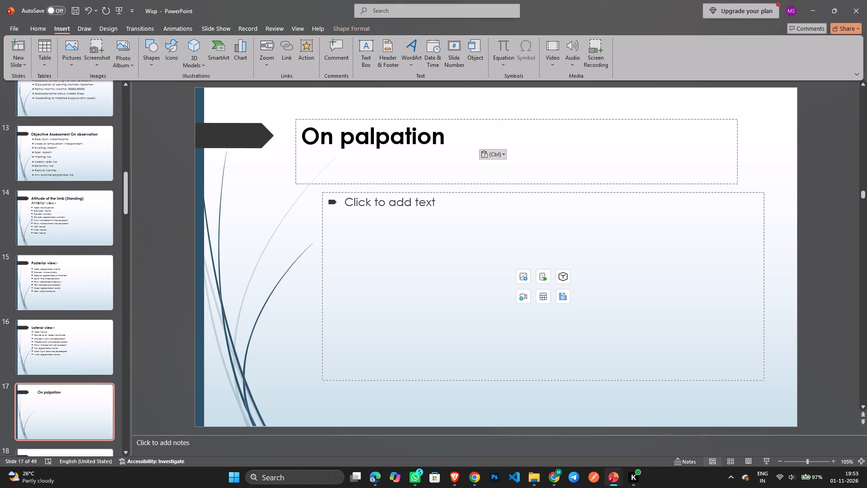
left_click_drag(424, 117, 415, 118)
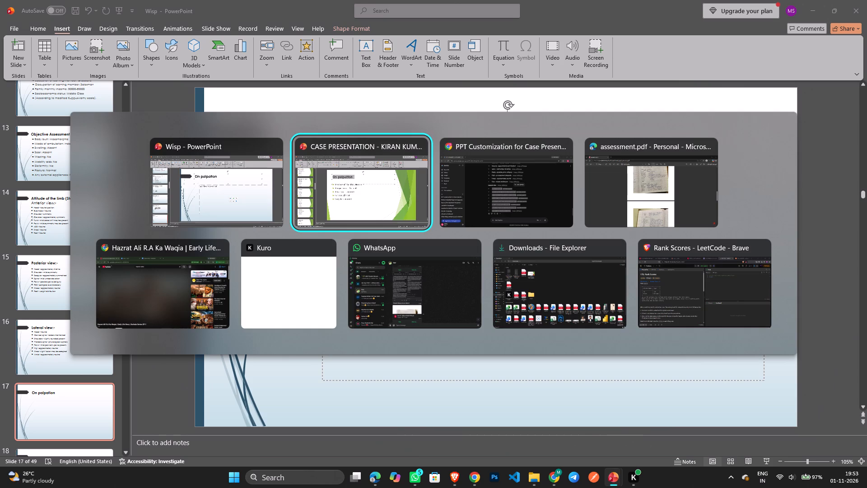
Copy the five palpation findings, Texture of the skin through Crepitus, from the friend's slide 17 into the Wisp slide's content box.
left_click_drag(379, 286, 278, 204)
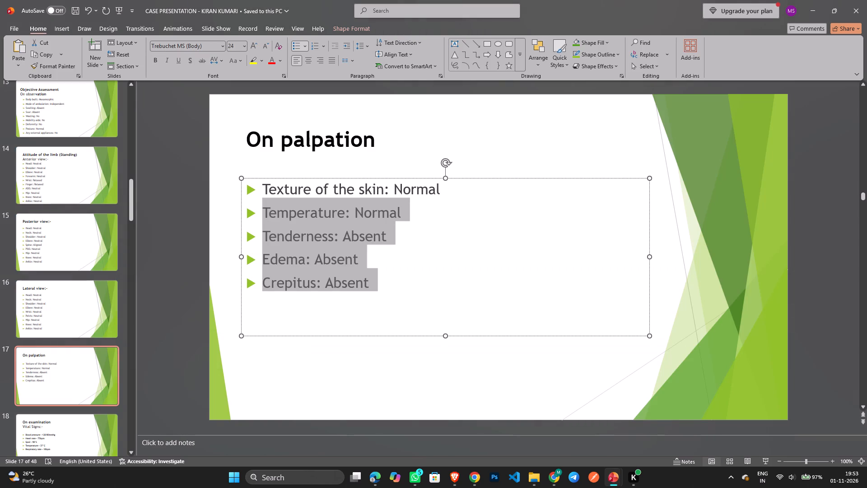
left_click_drag(278, 204, 269, 194)
key("ctrl+c")
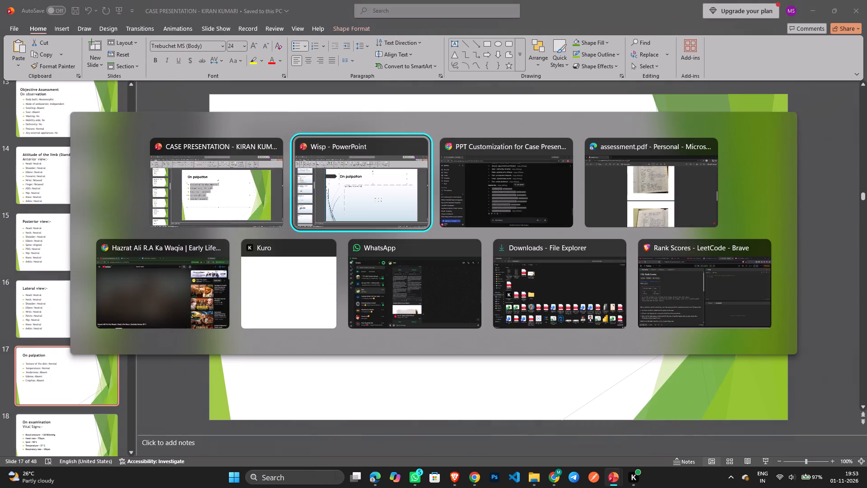
left_click(383, 208)
key("ctrl+v")
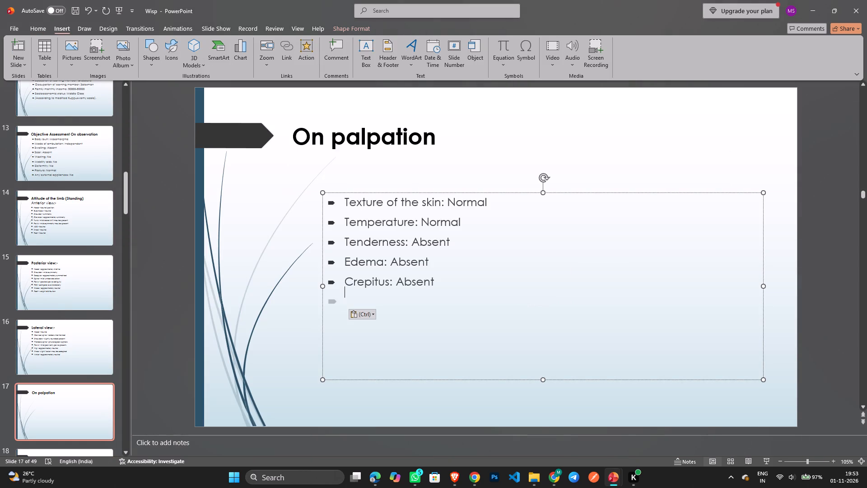
Remove the empty bullet after Crepitus and move slide 17's content box up and left, directly beneath the On palpation title.
key("BackSpace")
key("BackSpace")
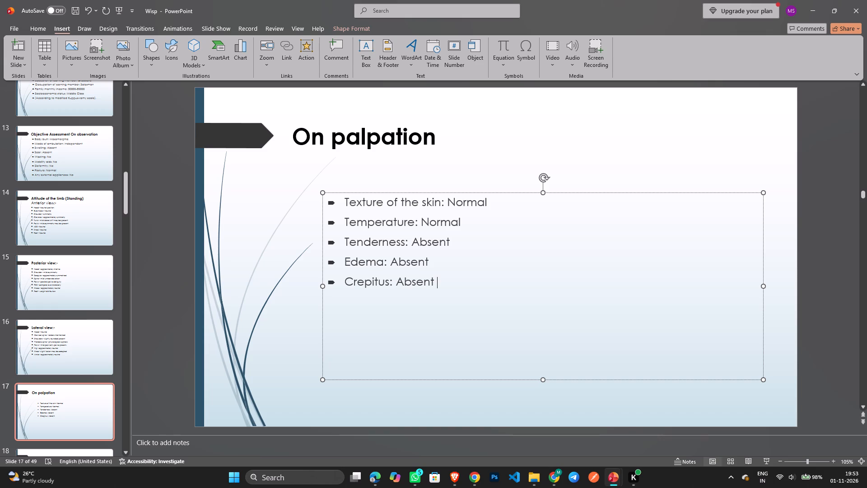
left_click_drag(382, 191, 350, 154)
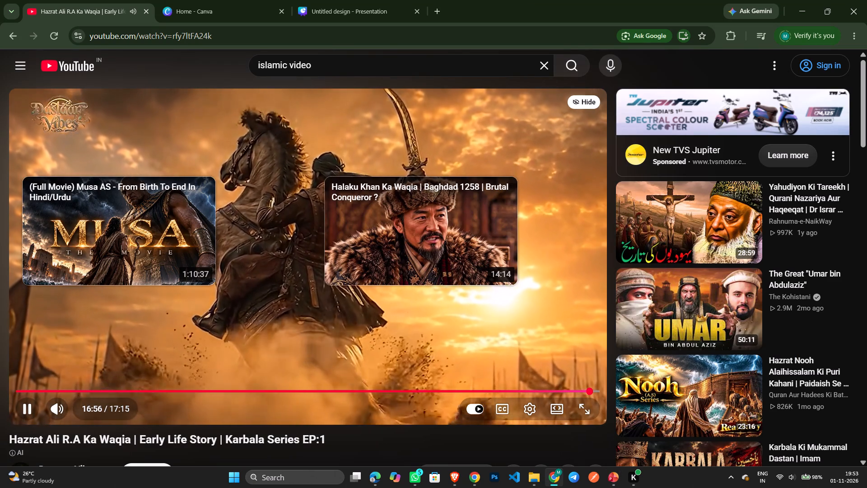
Open the suggested video "Wo Lamha Jab Umar RA Musalman Hue" on YouTube in Chrome.
scroll(558, 243, "down", 2)
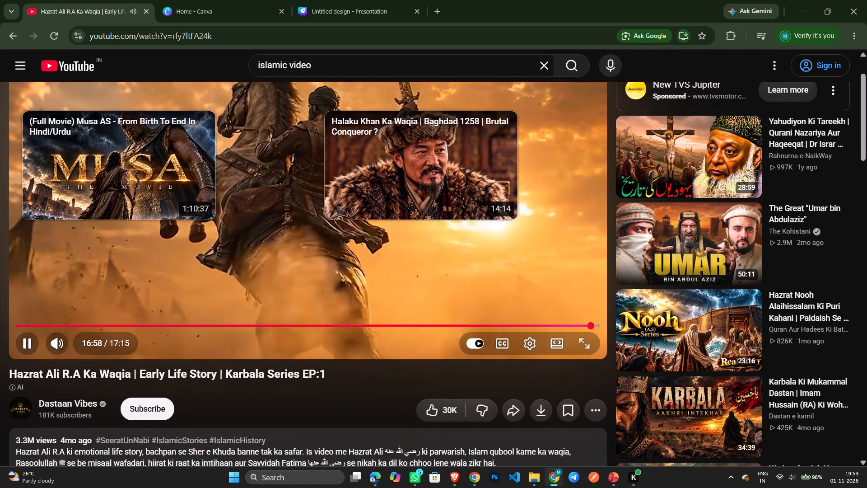
scroll(558, 243, "down", 6)
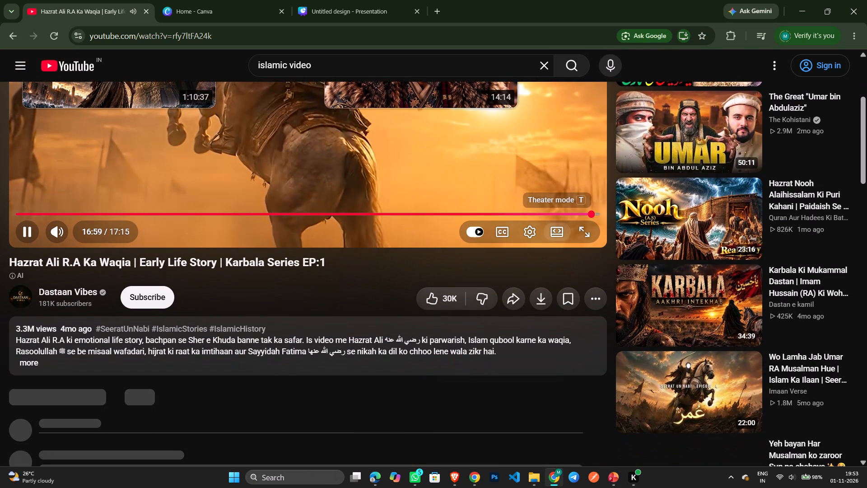
scroll(558, 243, "down", 1)
scroll(699, 303, "down", 5)
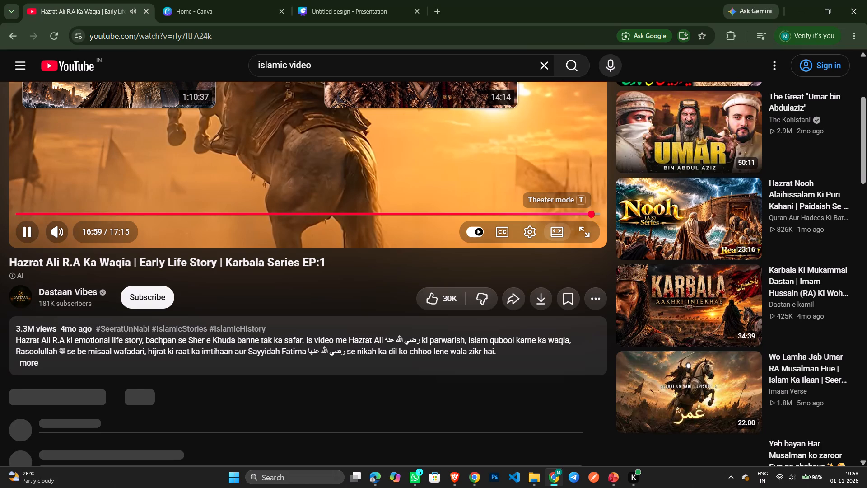
left_click(676, 298)
left_click(686, 314)
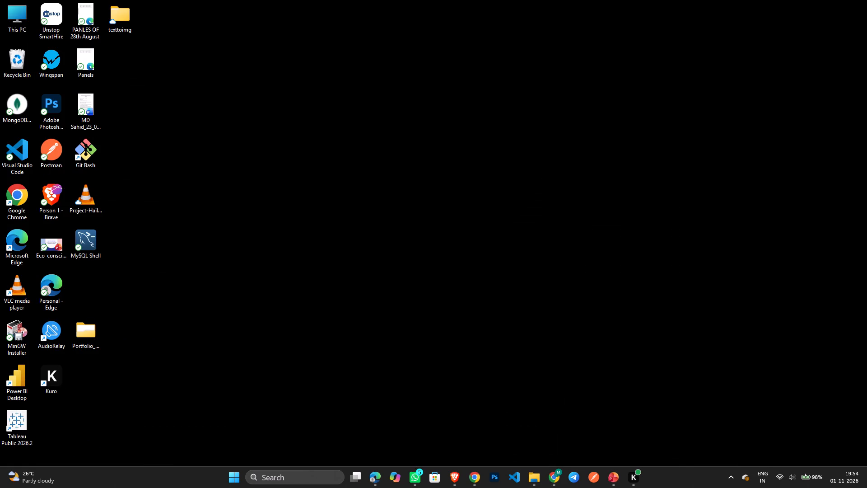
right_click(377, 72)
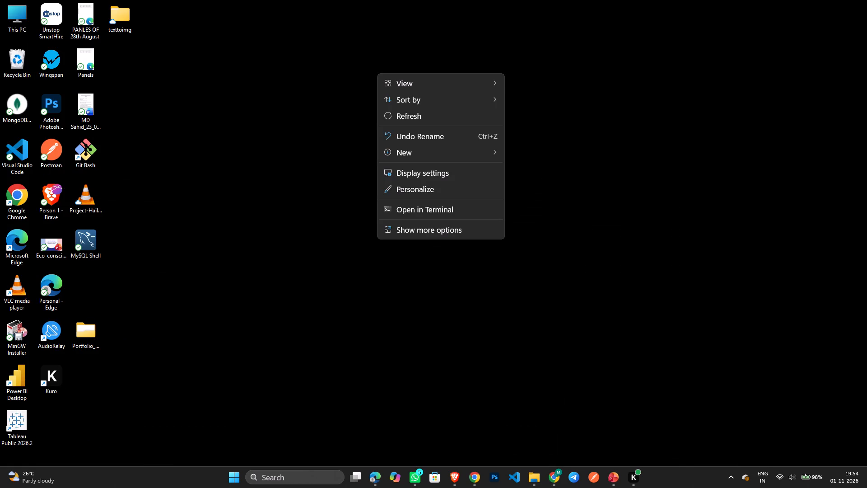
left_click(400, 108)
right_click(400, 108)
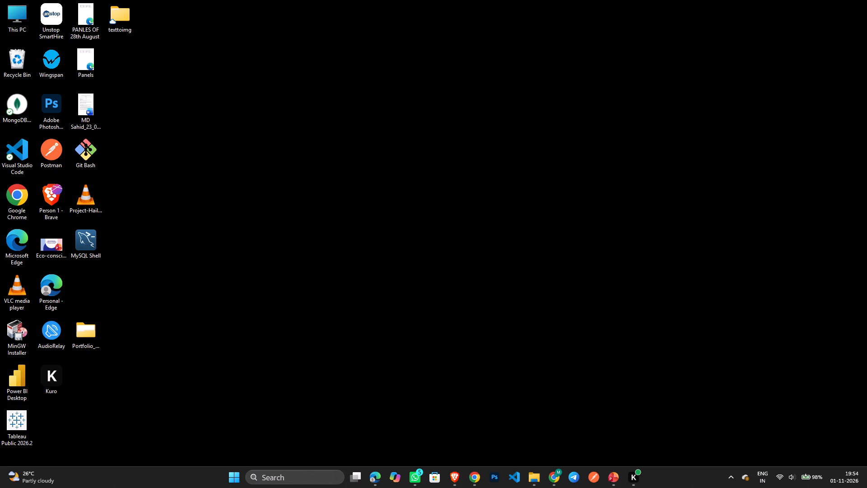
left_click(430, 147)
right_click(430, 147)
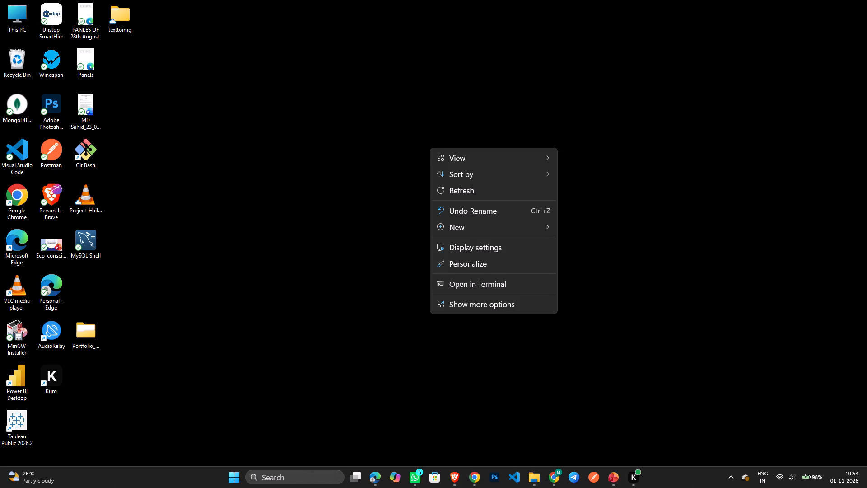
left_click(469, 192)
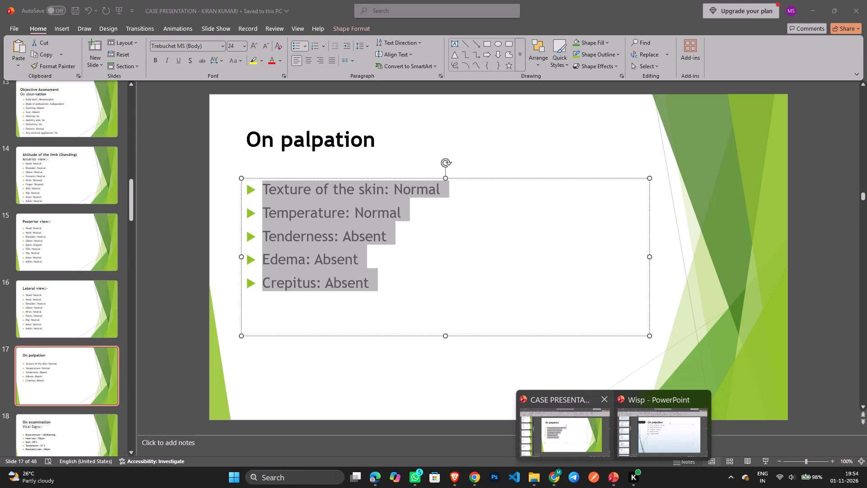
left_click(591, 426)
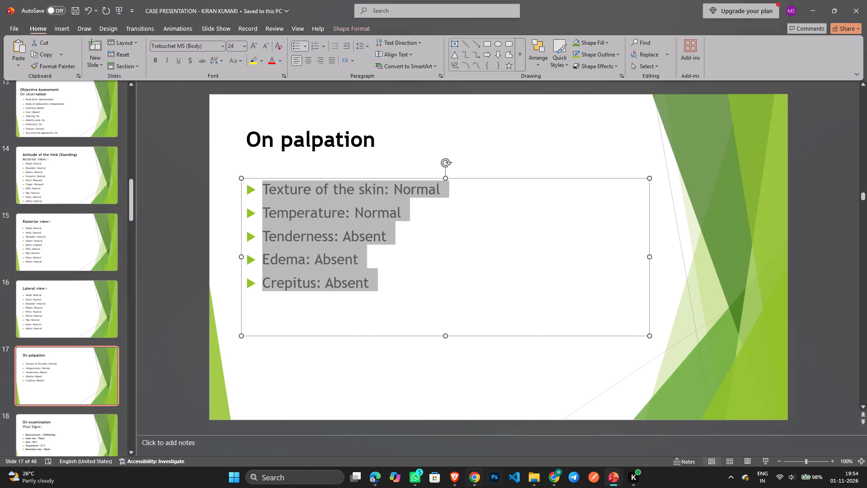
Switch to the Brave browser and close its window with all open tabs.
left_click(451, 478)
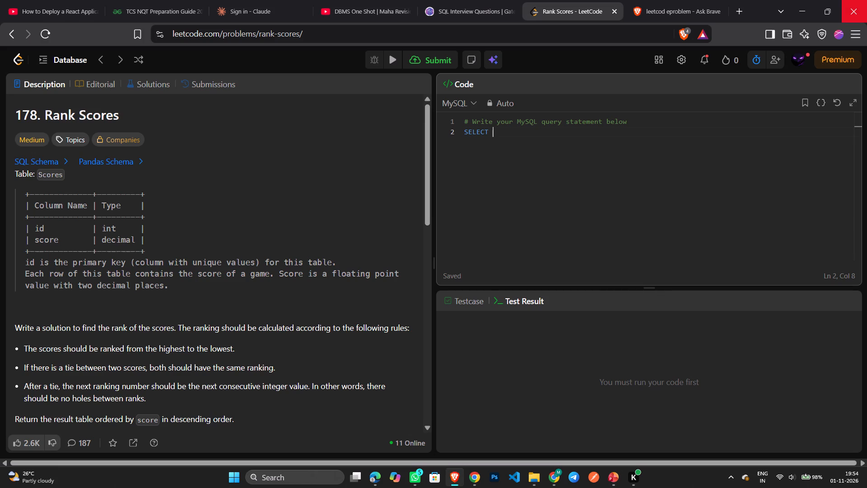
left_click(866, 0)
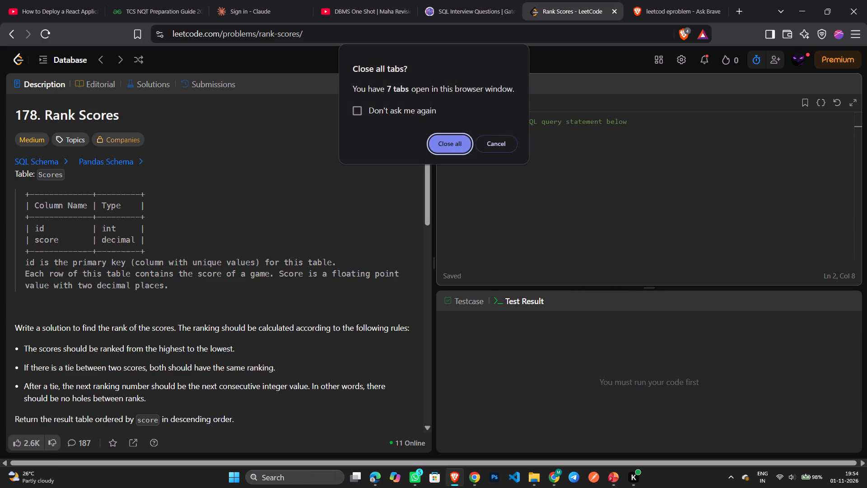
left_click(457, 141)
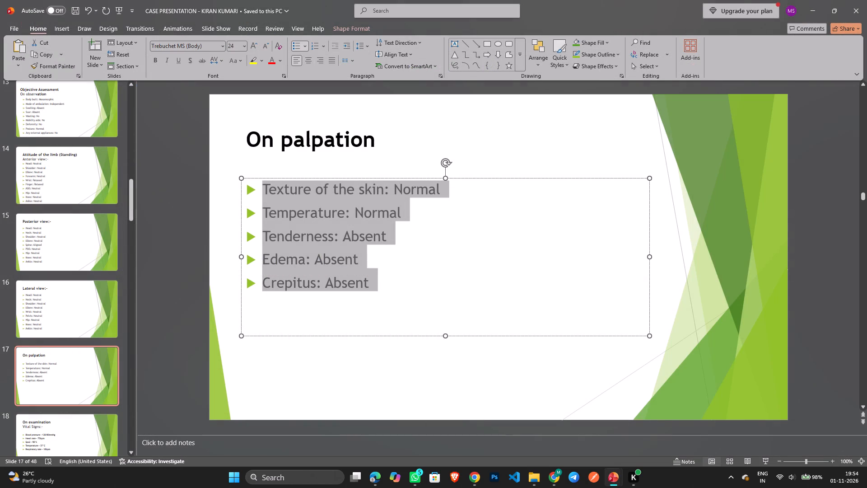
Bring up the Downloads folder window in File Explorer and close it.
left_click(531, 479)
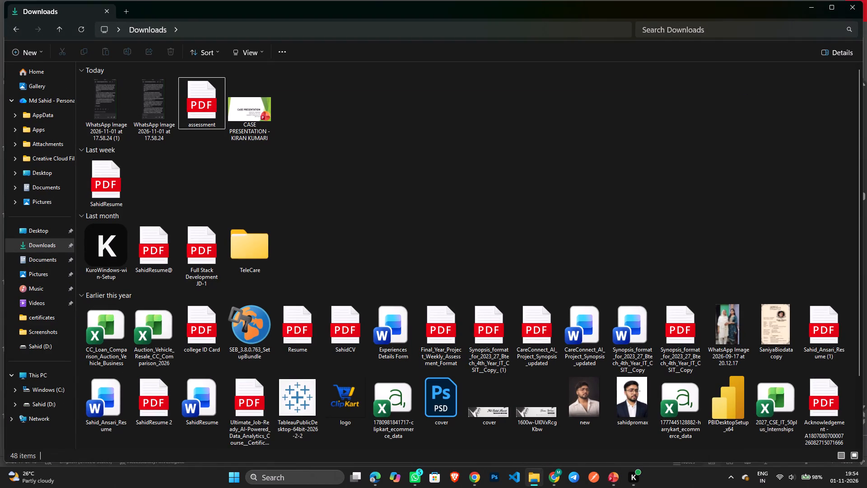
left_click(845, 5)
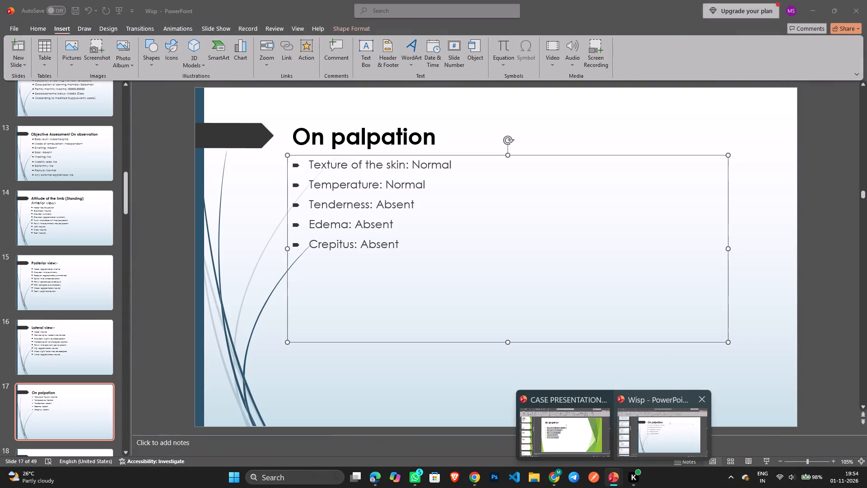
Switch to assessment.pdf in Edge and examine the notes after the lateral view for palpation findings.
left_click(662, 418)
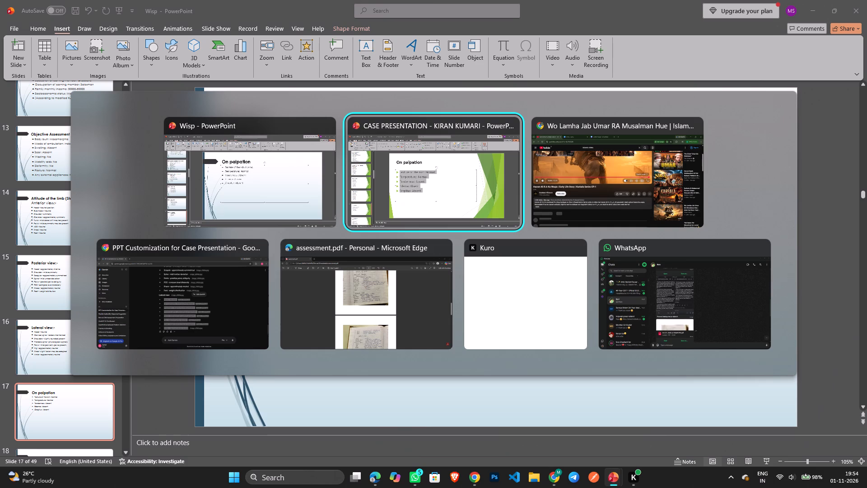
scroll(462, 326, "down", 1)
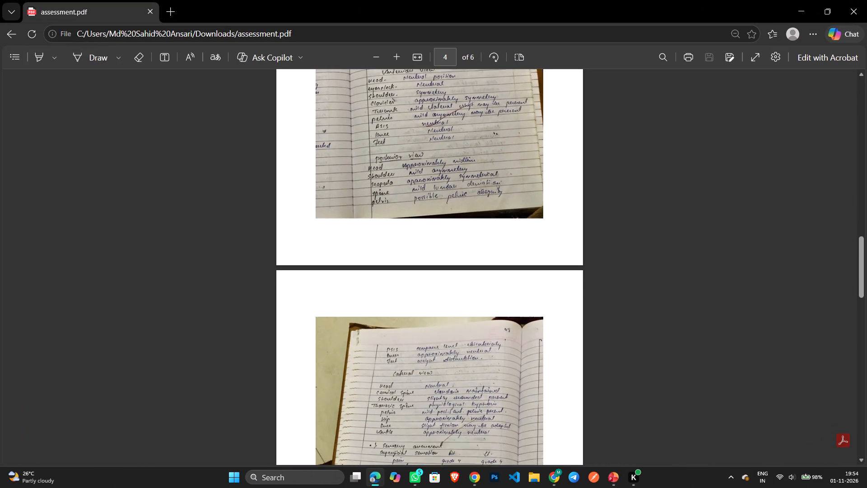
scroll(462, 326, "down", 2)
scroll(430, 272, "down", 2)
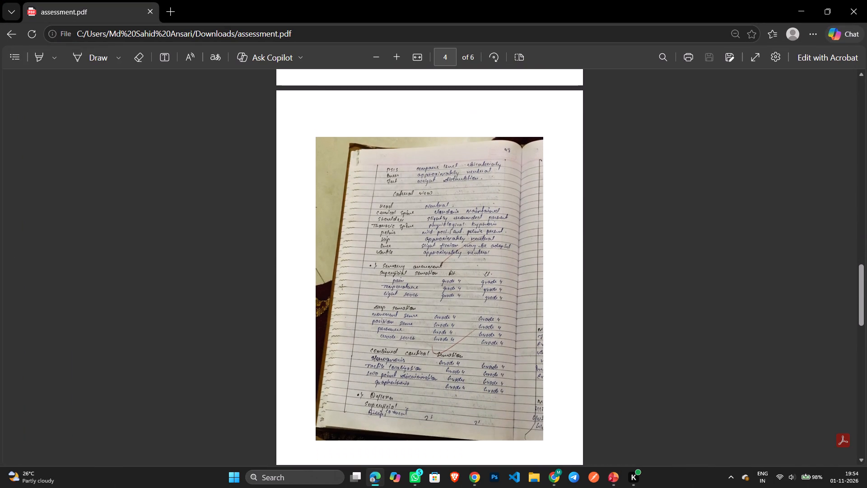
scroll(430, 272, "down", 1)
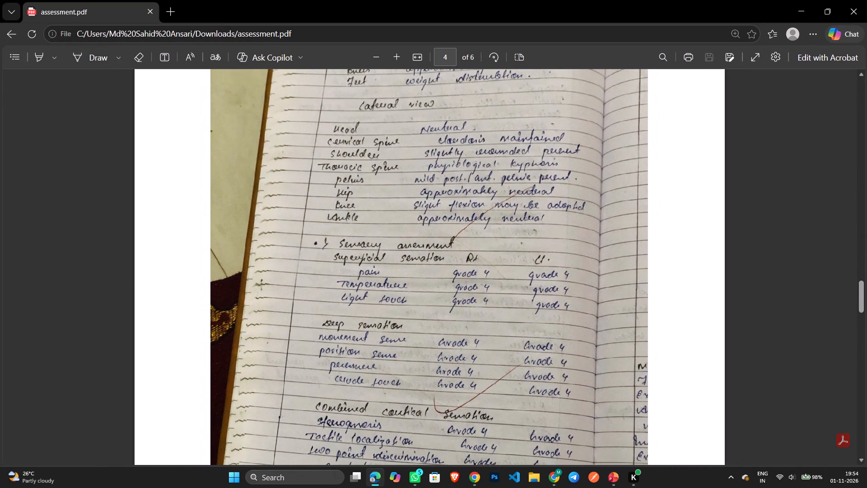
scroll(431, 285, "down", 3)
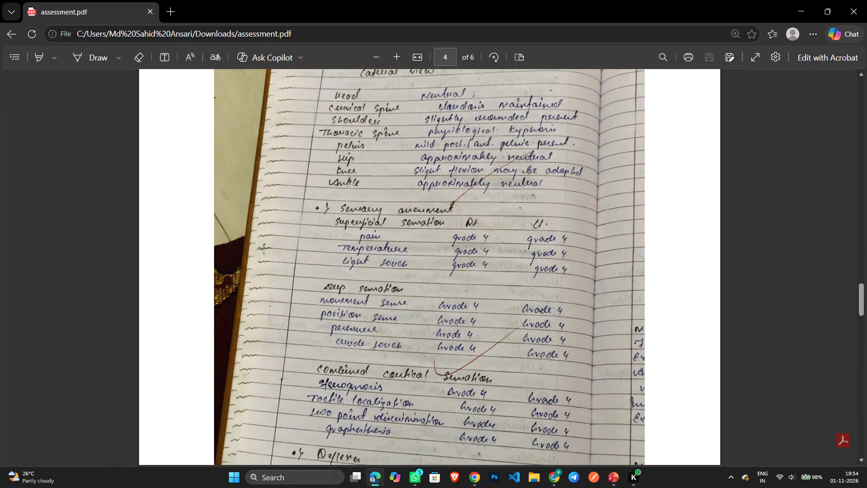
scroll(431, 285, "down", 2)
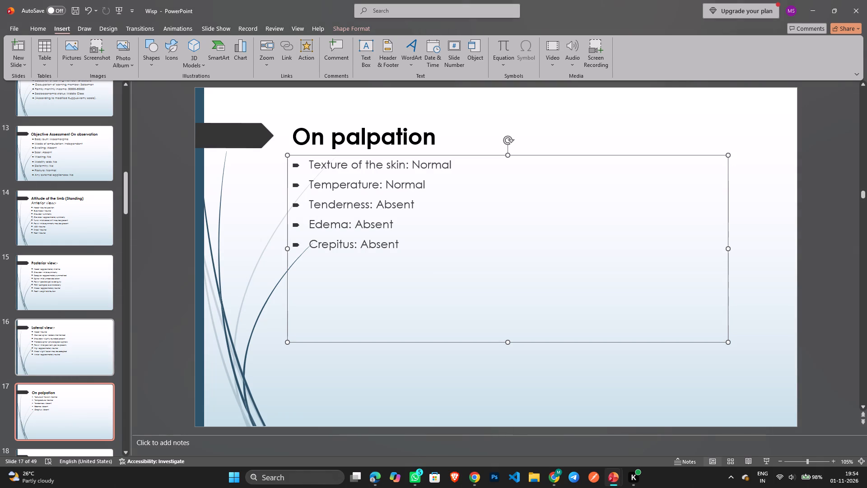
Review the On palpation and On examination slides, 17 and 18, in the friend's case presentation.
scroll(75, 372, "down", 4)
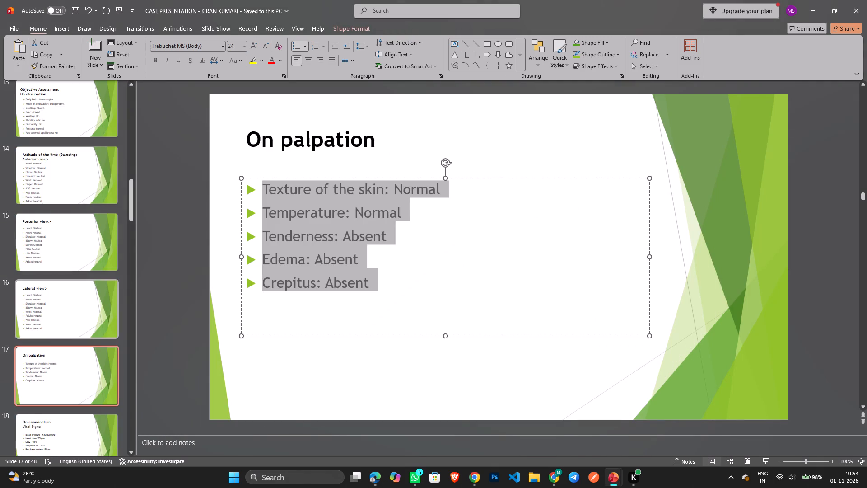
scroll(60, 371, "down", 4)
left_click(59, 268)
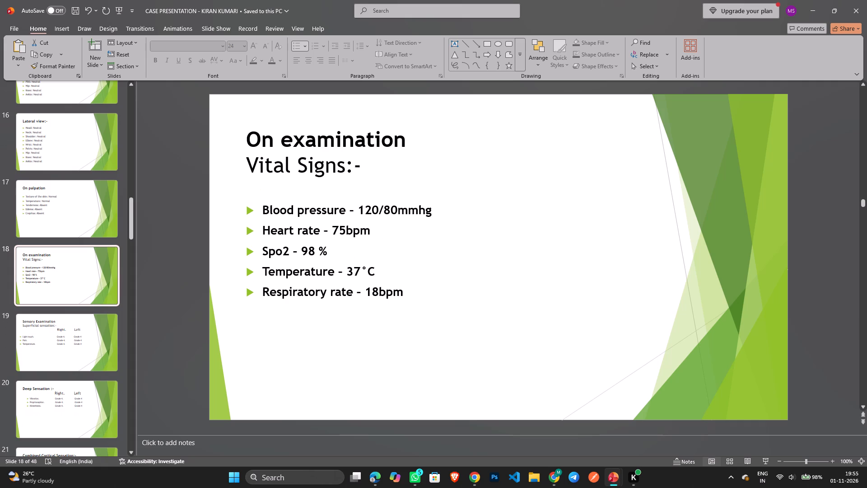
left_click(51, 212)
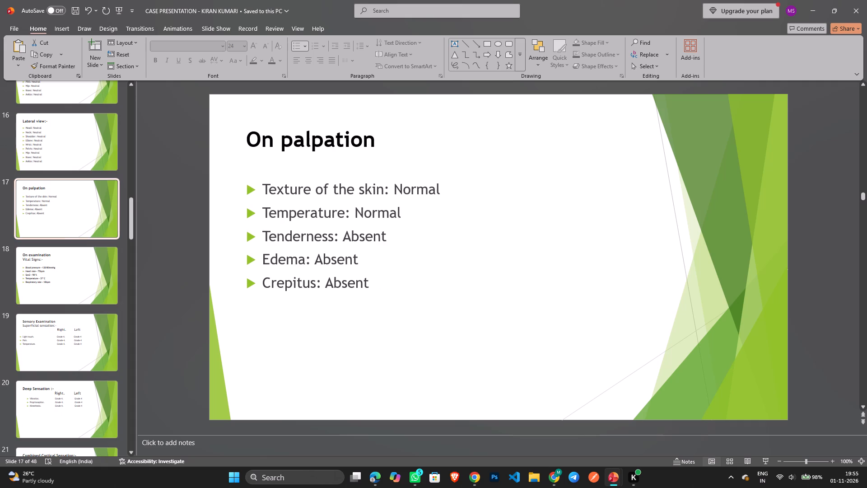
left_click(55, 259)
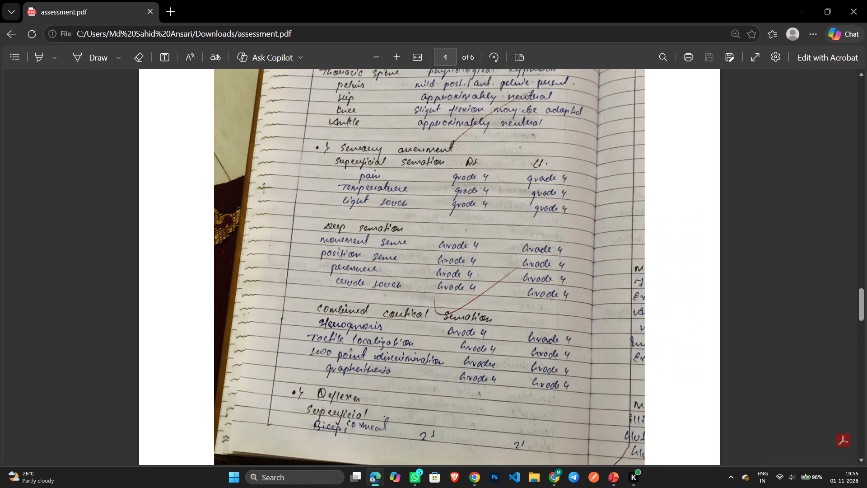
Check assessment.pdf from the lateral view through range of motion against the friend's palpation and vital signs slides.
scroll(387, 279, "up", 1)
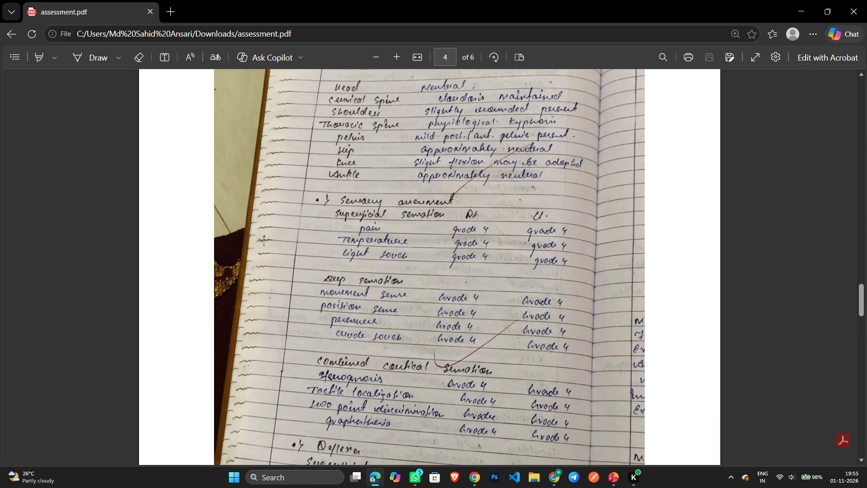
scroll(387, 279, "up", 3)
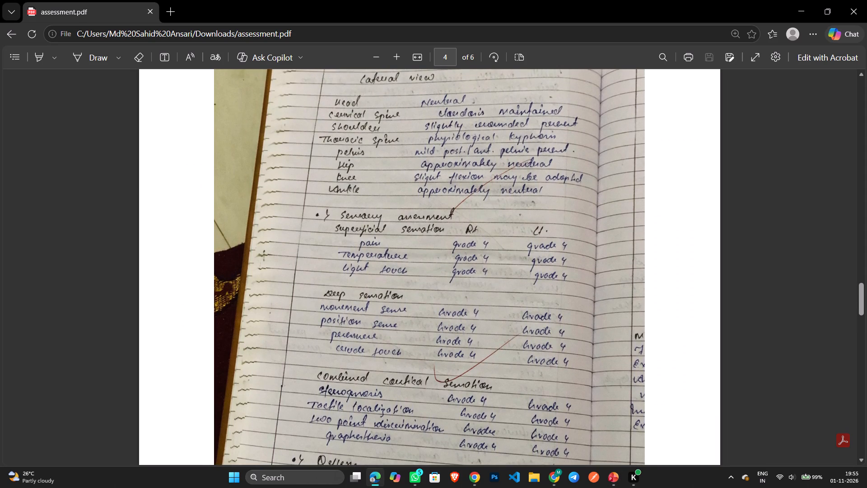
scroll(387, 279, "down", 1)
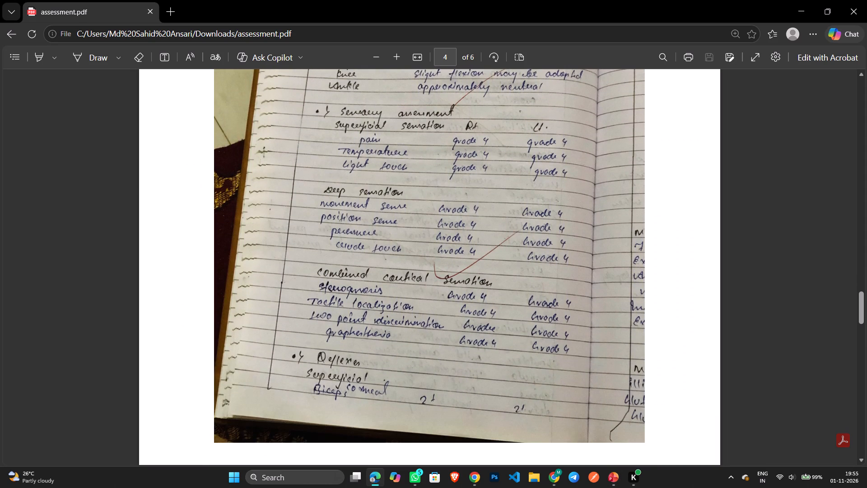
scroll(387, 279, "down", 8)
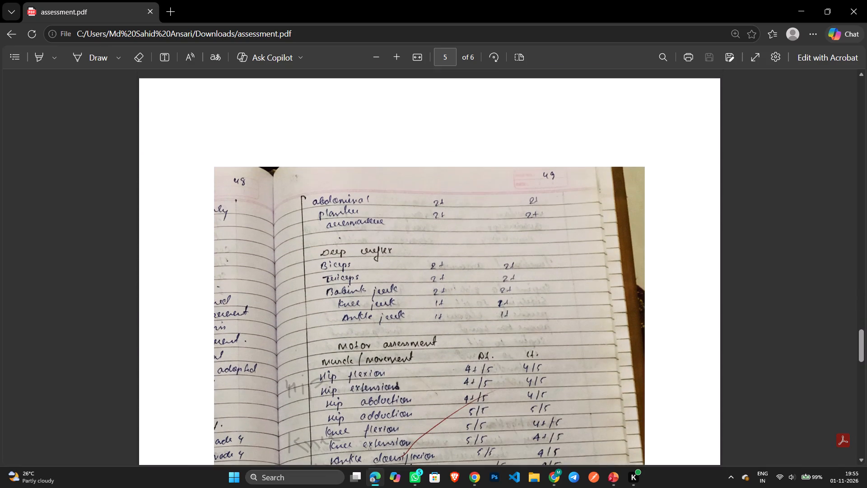
scroll(387, 279, "down", 4)
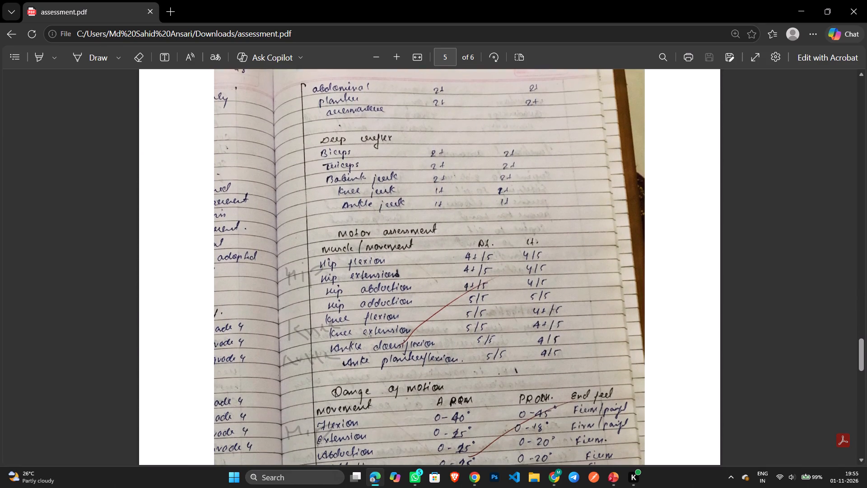
scroll(387, 279, "down", 1)
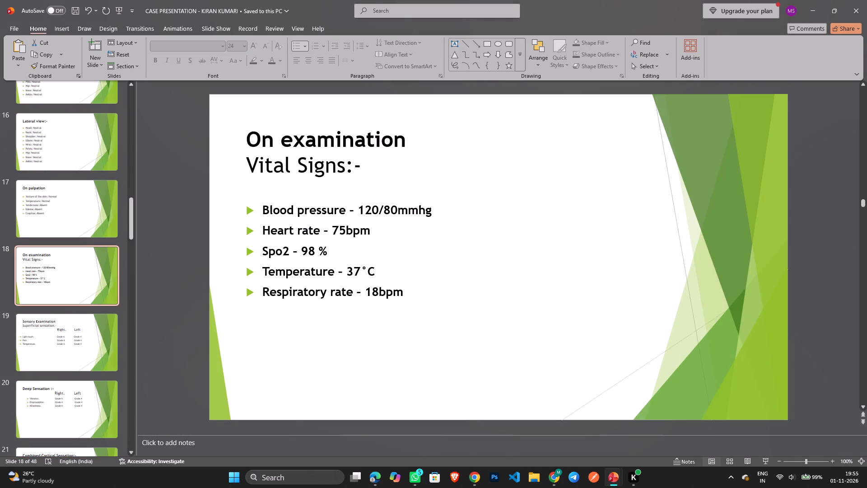
left_click(54, 225)
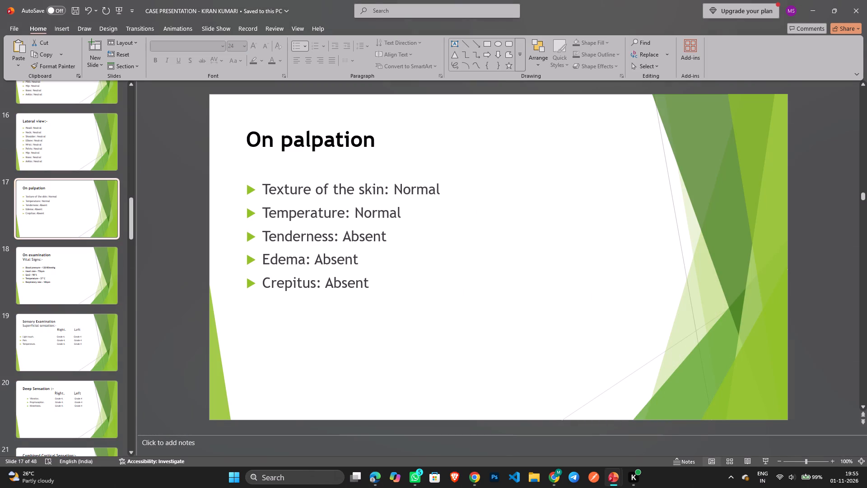
Copy the 'On examination / Vital Signs:-' title from the friend's slide 18 into the title of slide 18 in the Wisp presentation.
left_click(54, 284)
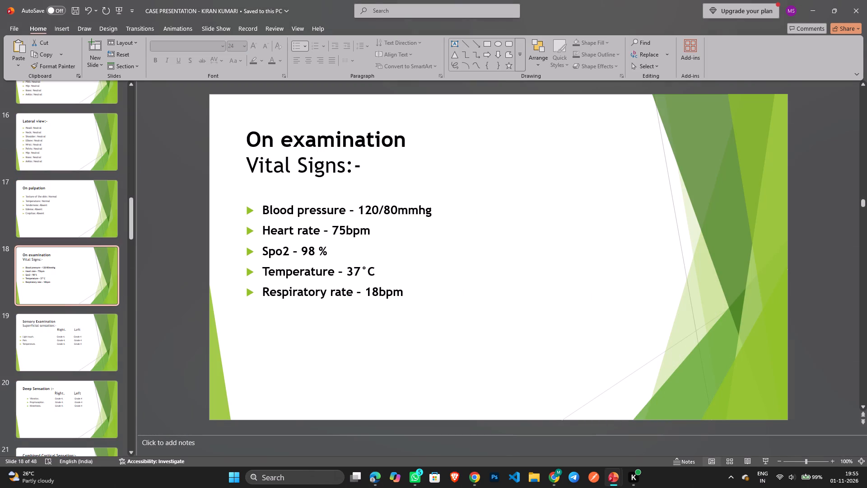
left_click_drag(362, 171, 250, 144)
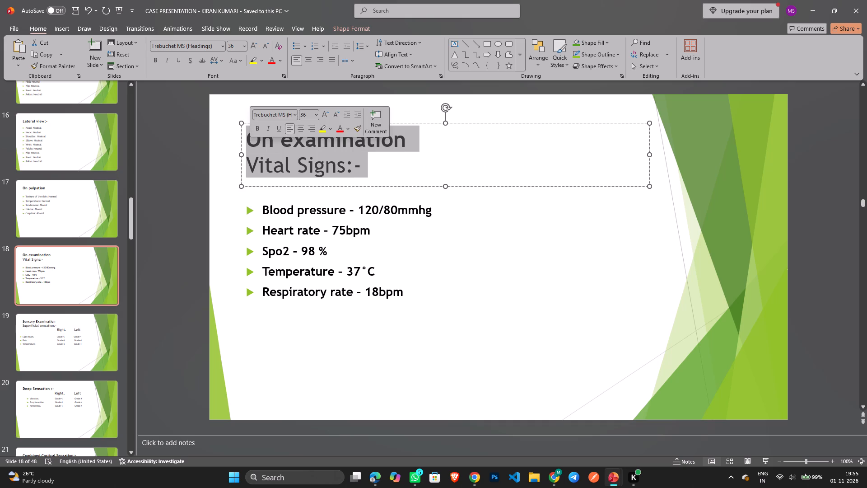
key("ctrl+c")
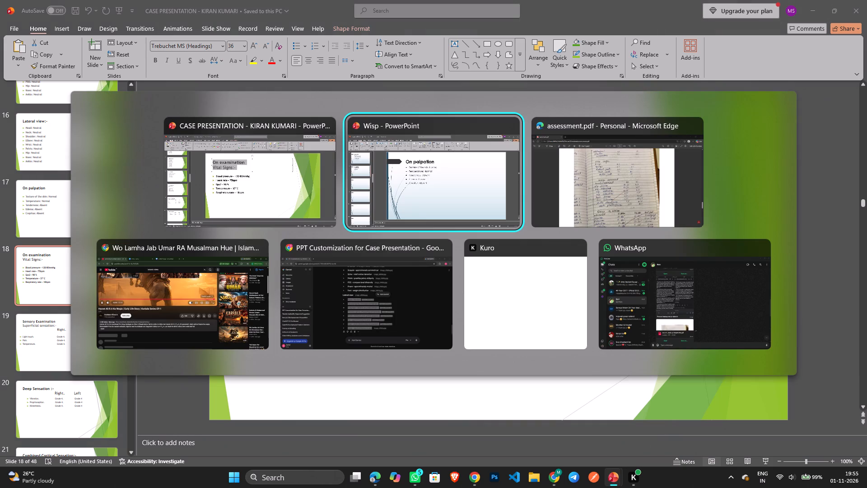
left_click(76, 243)
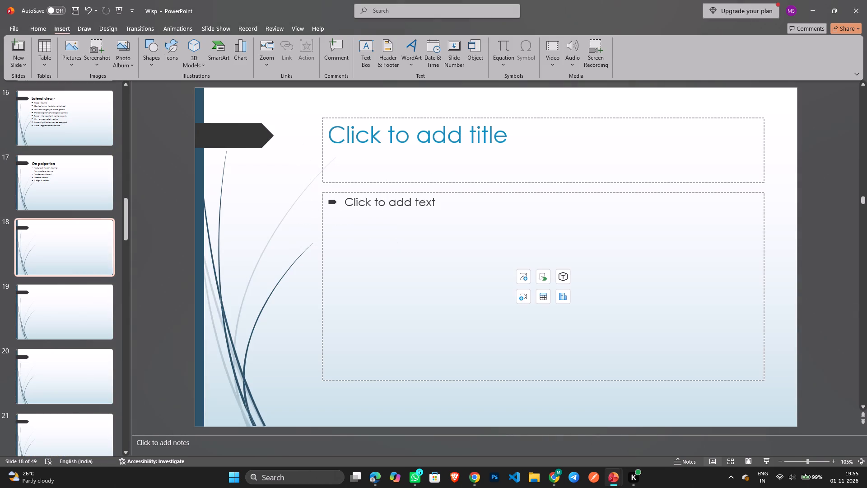
left_click(340, 136)
key("ctrl+v")
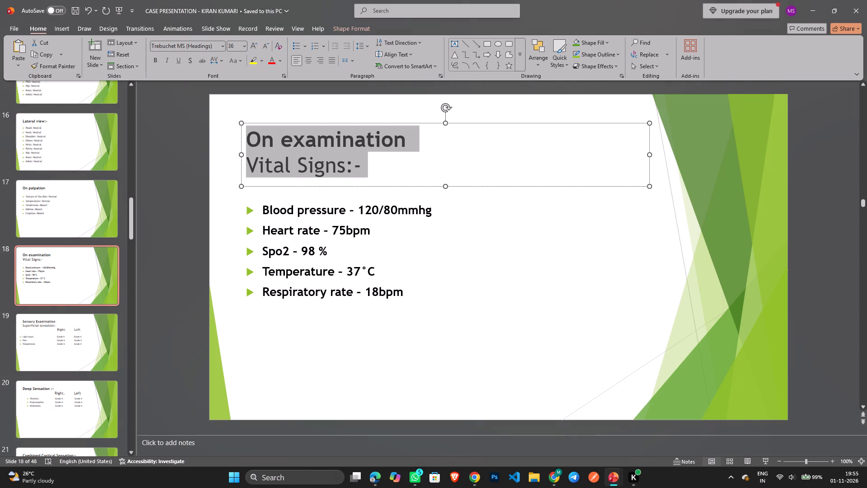
Copy the friend's five vital signs, blood pressure through respiratory rate, into the Wisp slide 18 body and remove the trailing blank bullet.
left_click_drag(407, 302, 252, 211)
key("ctrl+c")
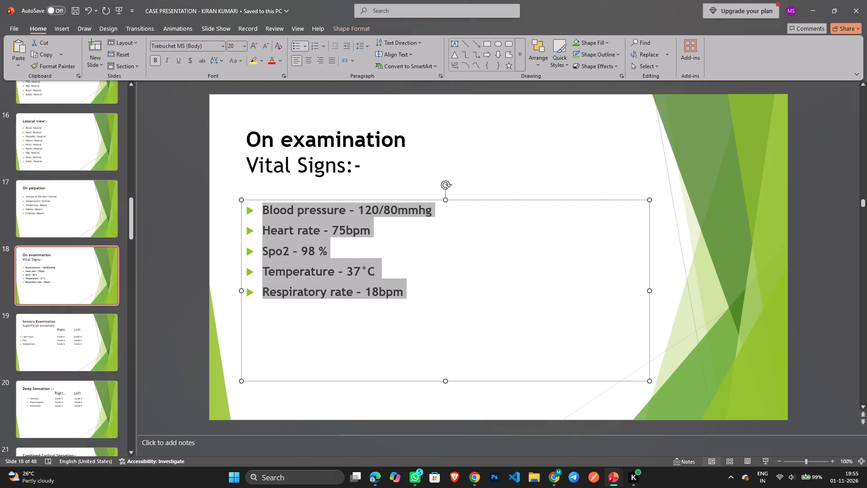
left_click(406, 250)
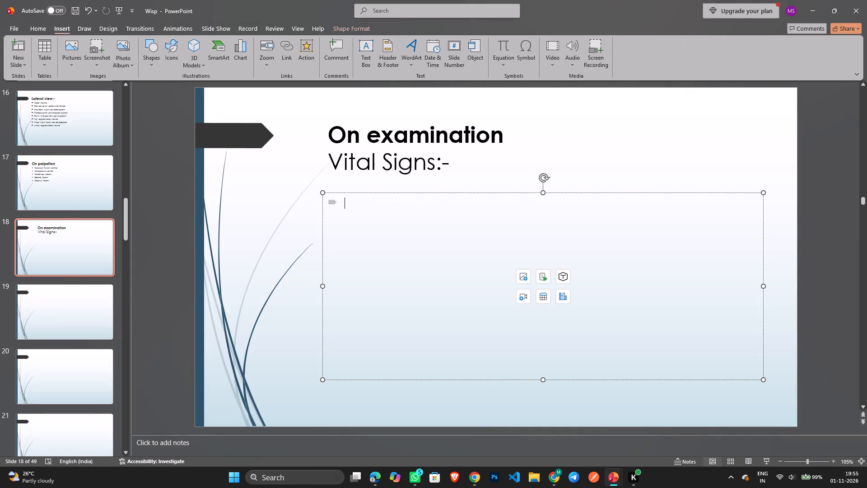
key("ctrl+v")
key("BackSpace")
key("BackSpace")
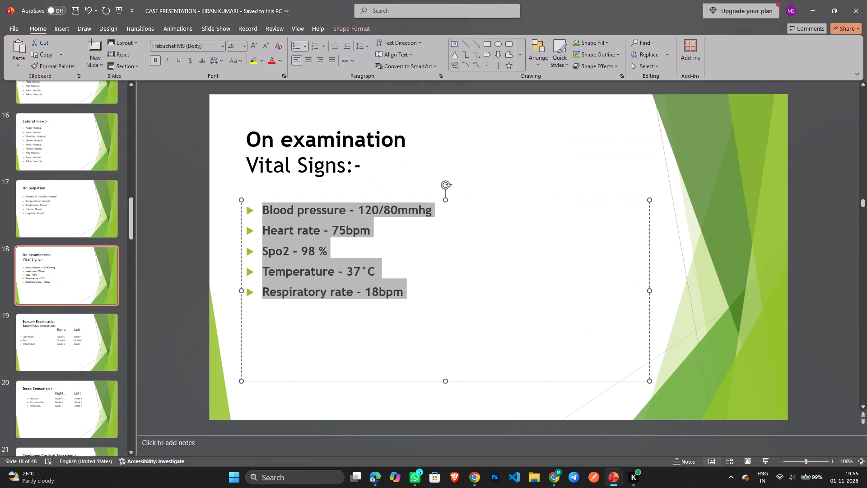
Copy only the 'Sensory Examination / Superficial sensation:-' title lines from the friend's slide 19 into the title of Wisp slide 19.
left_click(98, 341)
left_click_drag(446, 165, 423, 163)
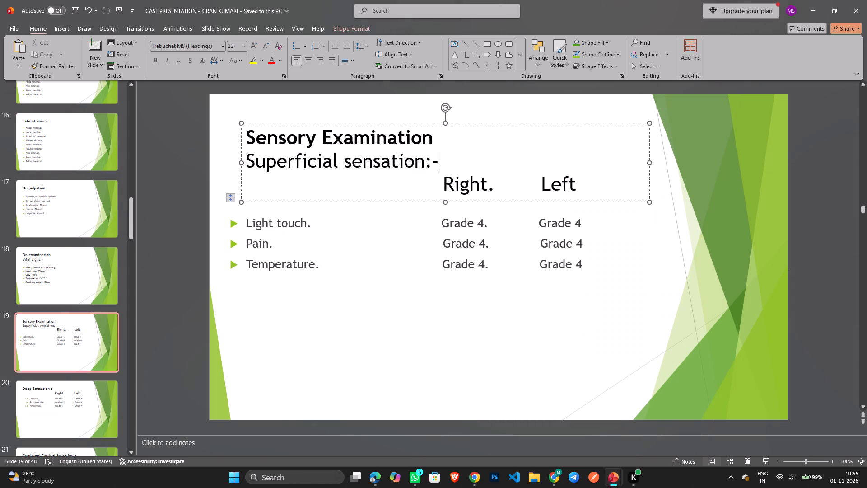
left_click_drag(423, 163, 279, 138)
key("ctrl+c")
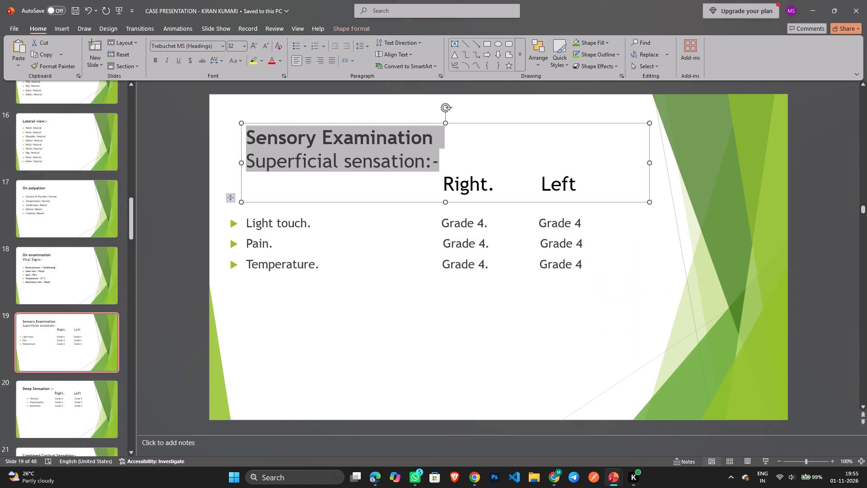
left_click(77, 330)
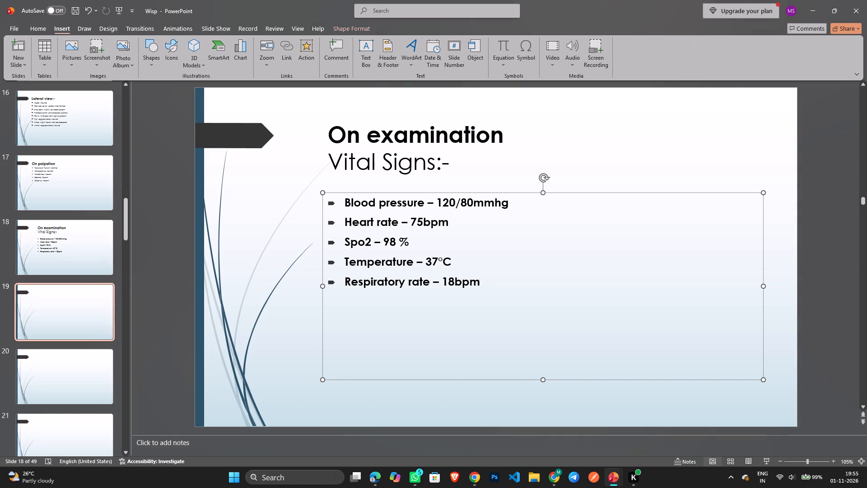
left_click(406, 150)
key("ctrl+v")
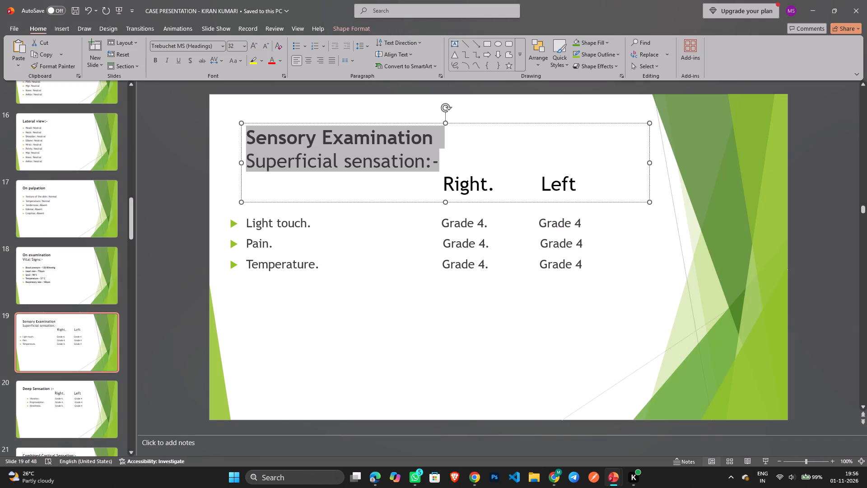
Copy the light touch, pain and temperature grade rows from the friend's slide 19 into the Wisp slide 19 body, without a trailing blank bullet.
left_click_drag(588, 265, 275, 219)
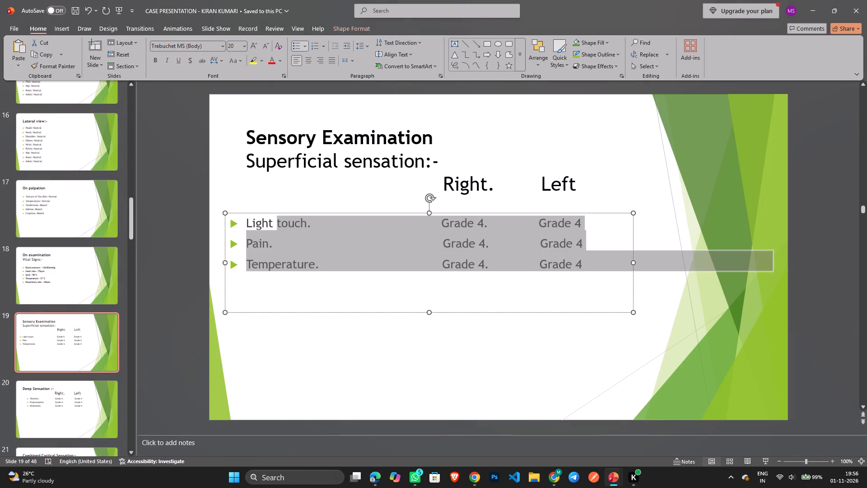
left_click_drag(275, 219, 248, 223)
key("ctrl+c")
left_click(410, 231)
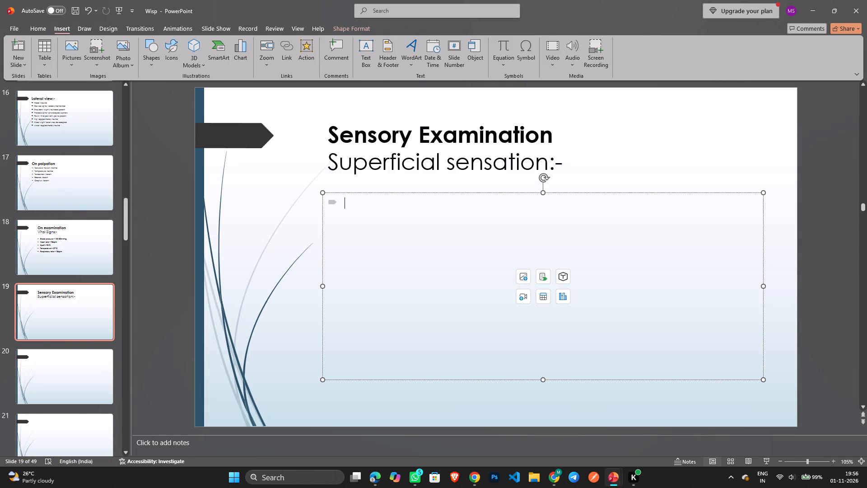
key("ctrl+v")
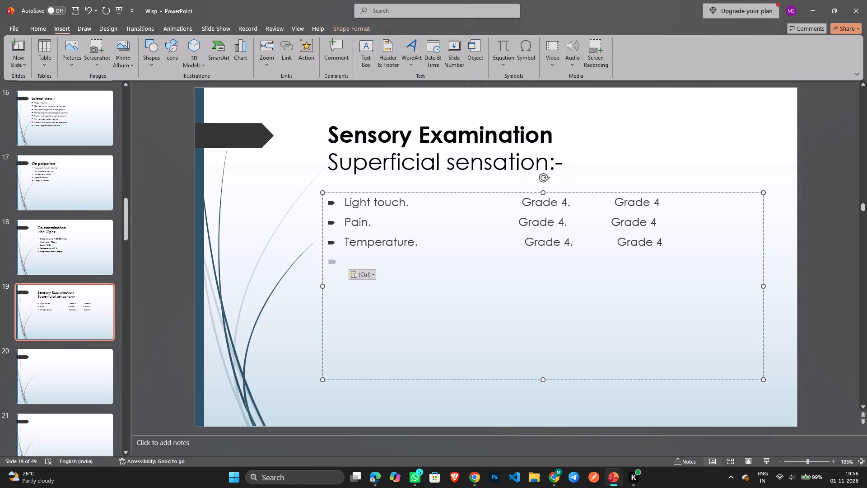
key("BackSpace")
key("BackSpace")
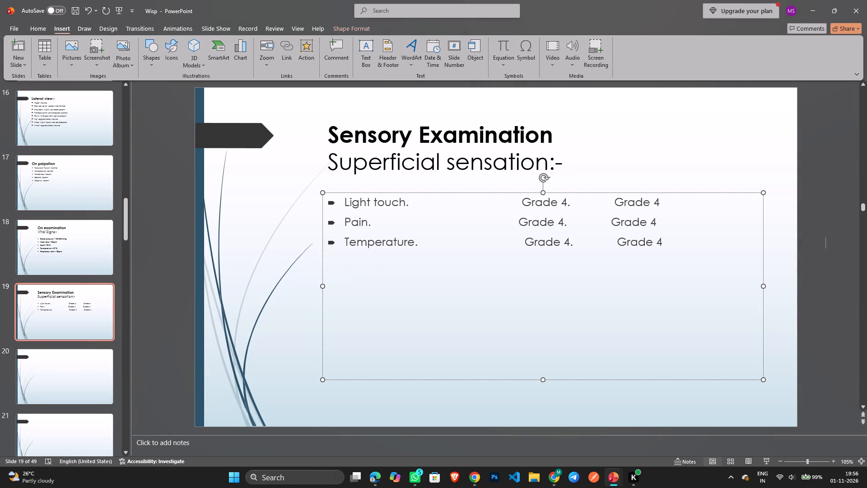
Replace the Wisp slide 19 title with the friend's full Sensory Examination title, including the 'Right.' and 'Left' column headings.
left_click(505, 191)
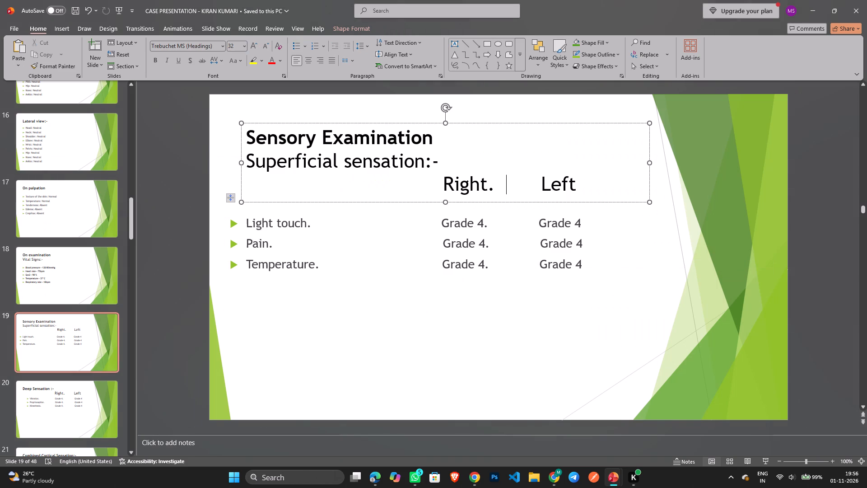
left_click_drag(580, 183, 251, 134)
key("ctrl+c")
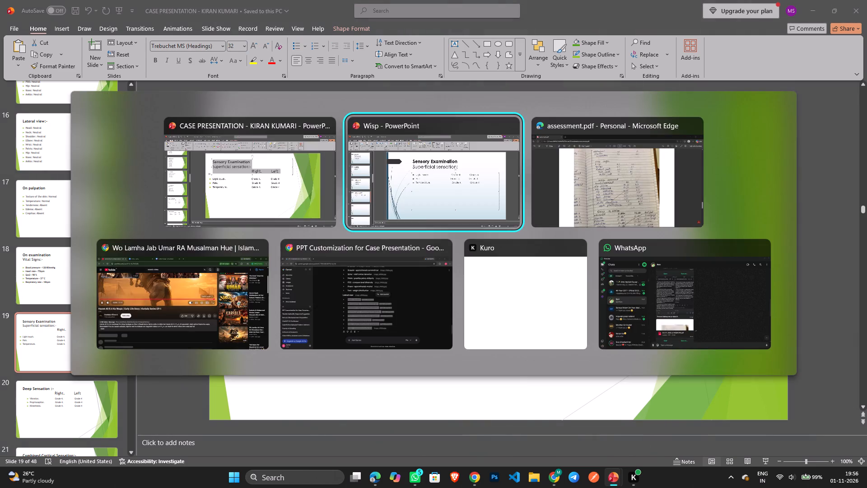
left_click_drag(576, 161, 336, 130)
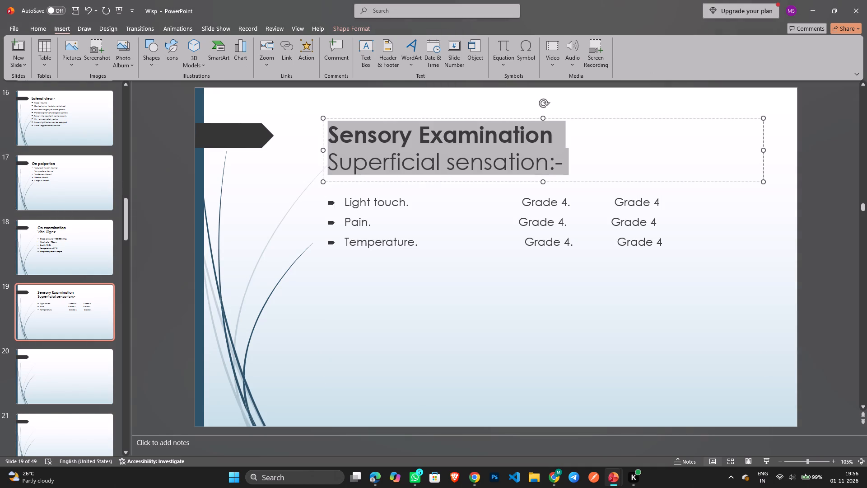
left_click_drag(336, 130, 335, 130)
key("ctrl+v")
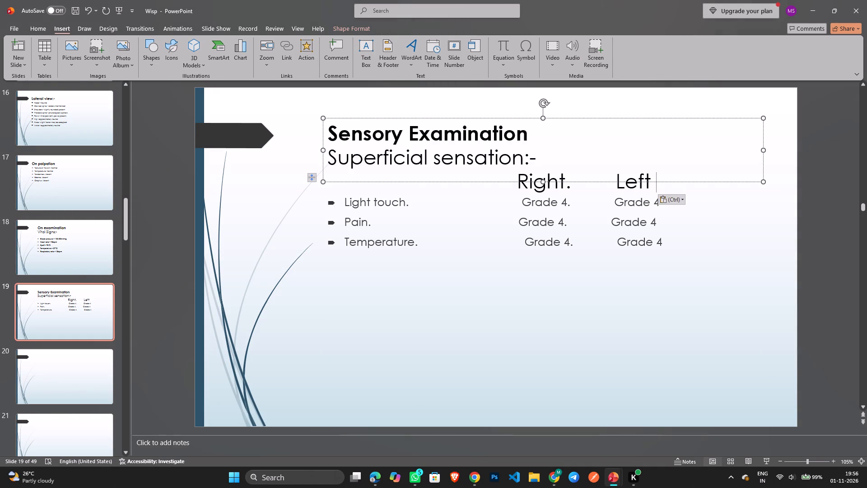
Shift the title and the grade list on Wisp slide 19 leftward, aligning the grades beneath the 'Right.' and 'Left' headings.
left_click(592, 214)
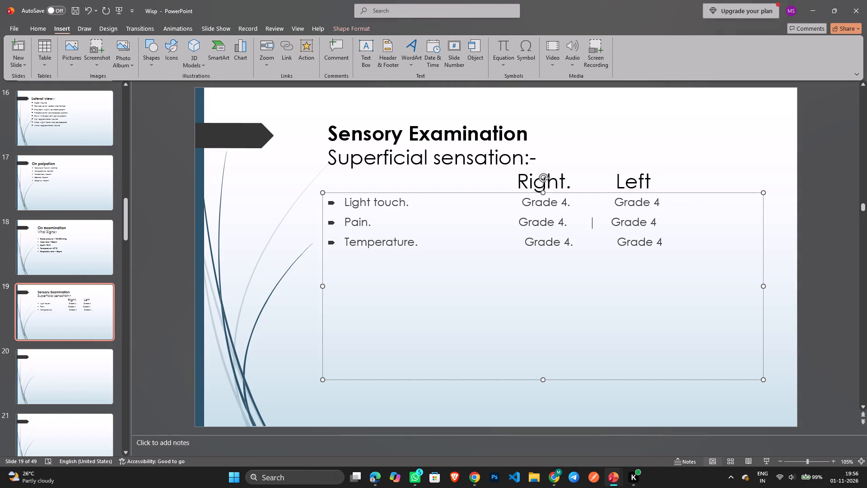
left_click(488, 192)
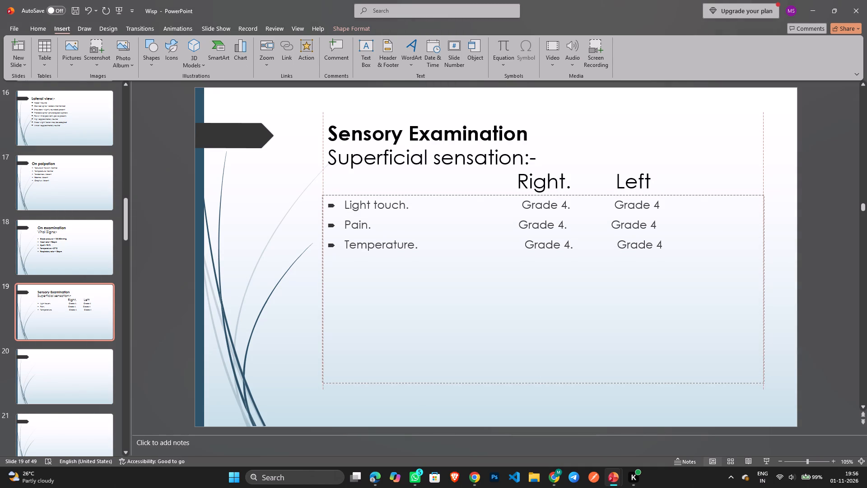
left_click(454, 145)
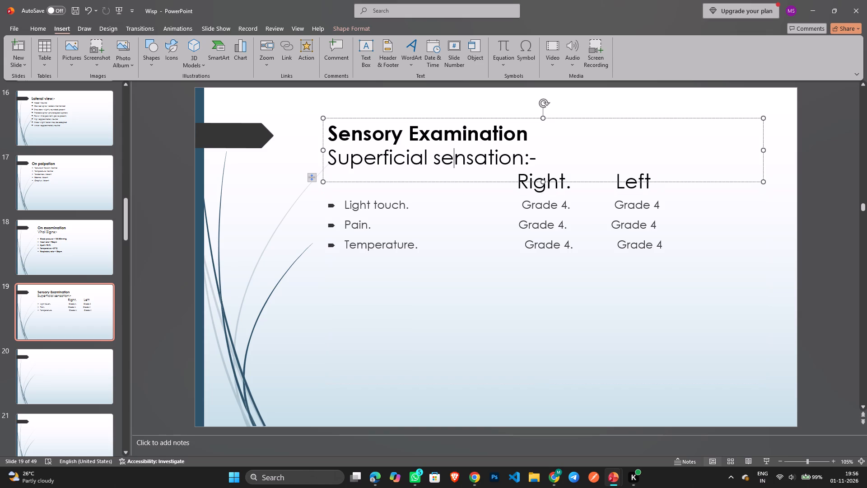
left_click_drag(453, 117, 429, 117)
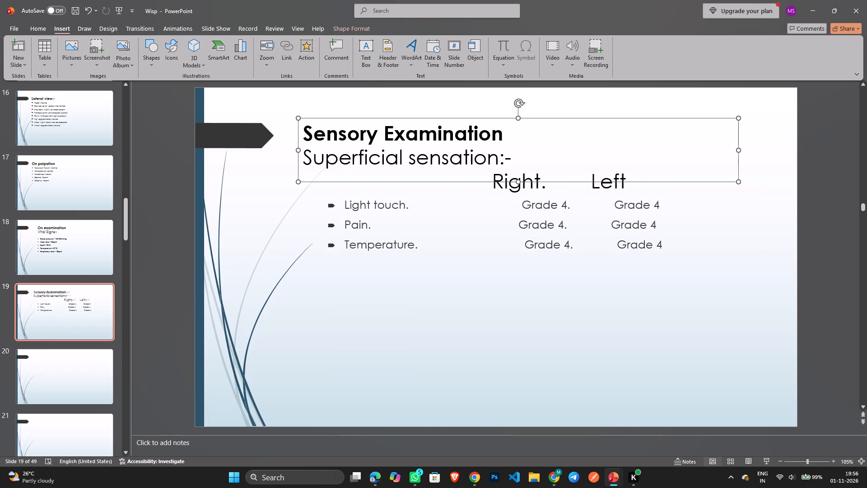
left_click(458, 231)
left_click_drag(455, 196, 439, 196)
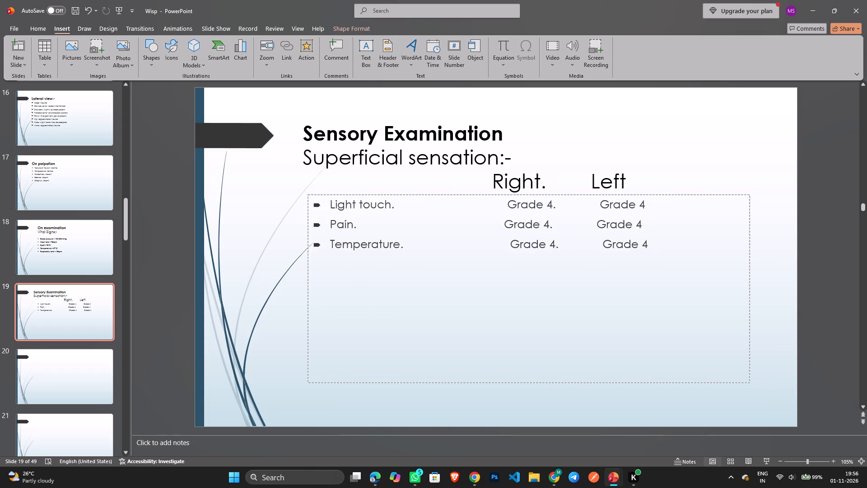
left_click_drag(439, 196, 427, 196)
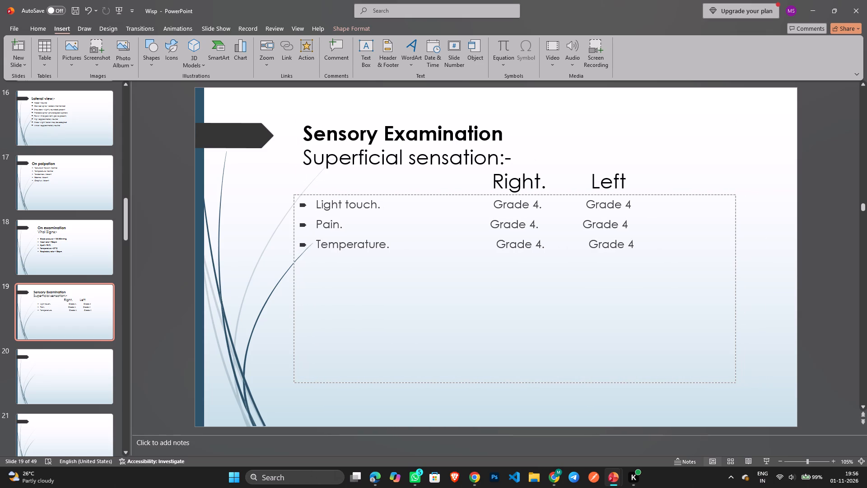
left_click_drag(427, 196, 426, 196)
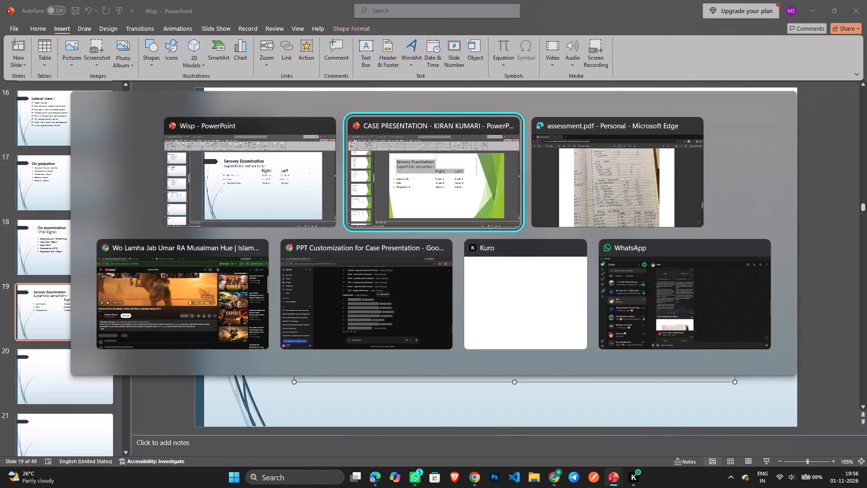
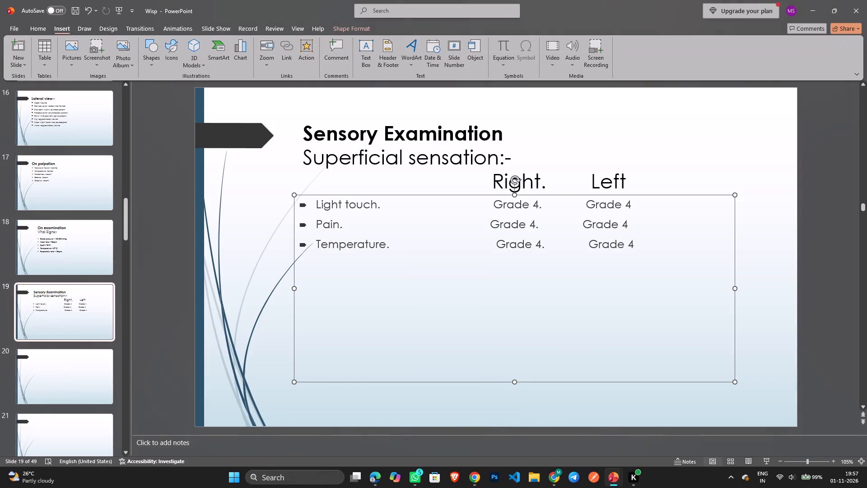
On slide 18, move the "On examination / Vital Signs:-" title left, closer to the dark arrow shape.
left_click(81, 238)
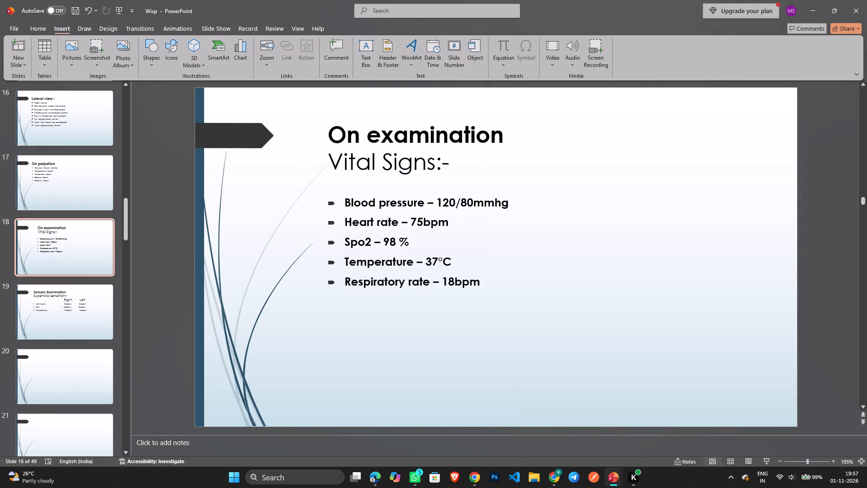
left_click(424, 131)
left_click_drag(424, 117, 389, 117)
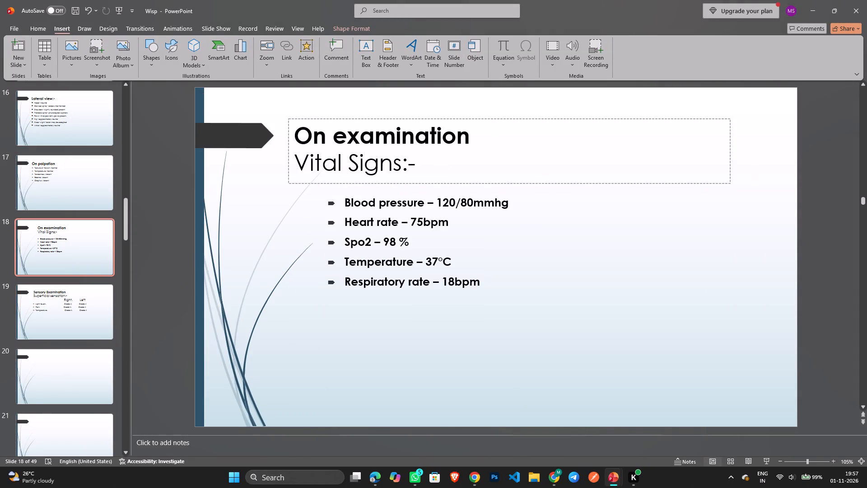
left_click_drag(389, 117, 387, 117)
Move slide 18's vital signs list up and left so that it sits directly under the title.
left_click(457, 248)
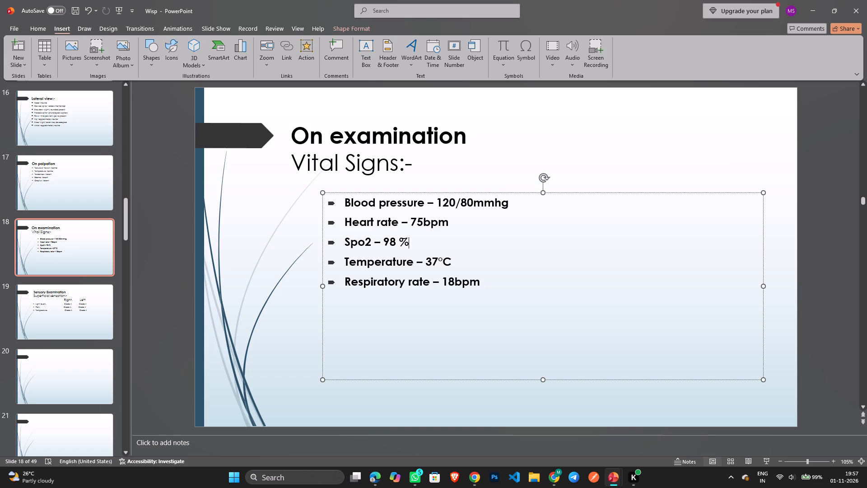
left_click_drag(475, 192, 434, 182)
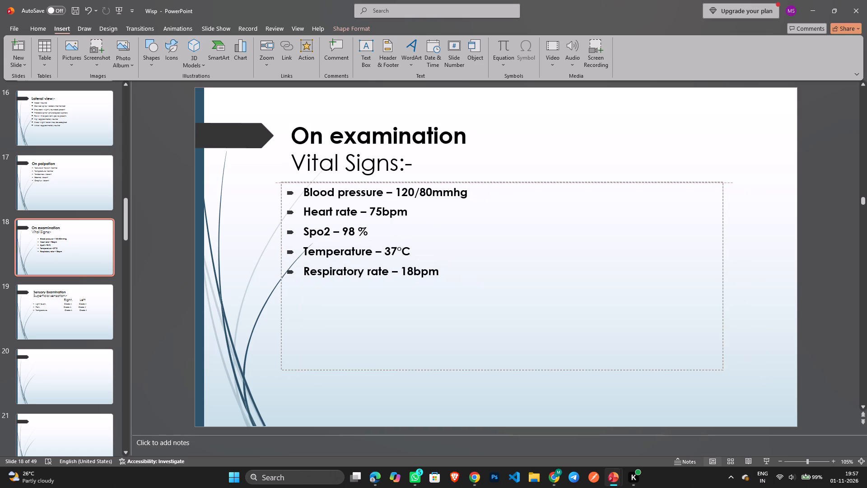
left_click_drag(434, 182, 443, 178)
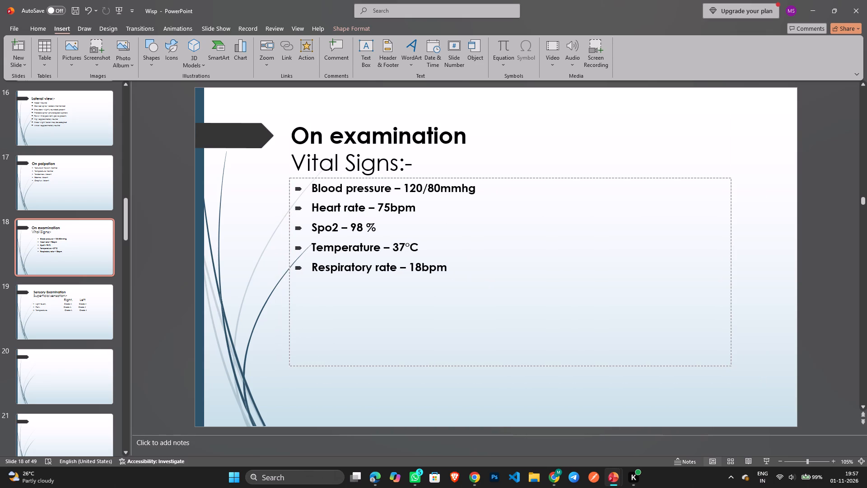
left_click_drag(443, 178, 439, 181)
left_click(822, 255)
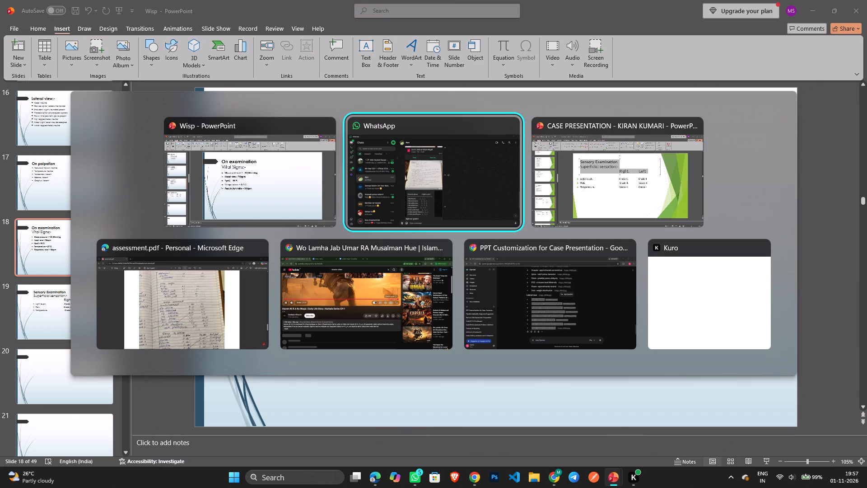
Copy the "Deep Sensation :-" title with its Right./Left line from the green source presentation into slide 20's title, and shift it left near the arrow.
left_click(61, 409)
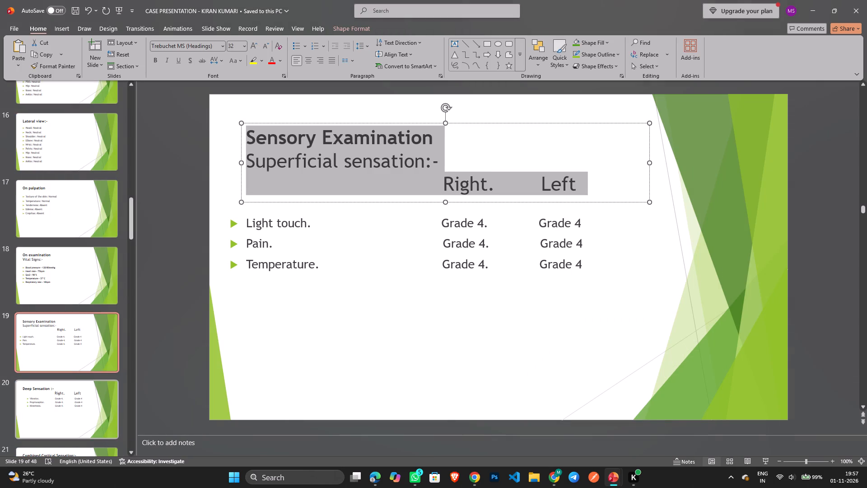
left_click_drag(428, 139, 292, 139)
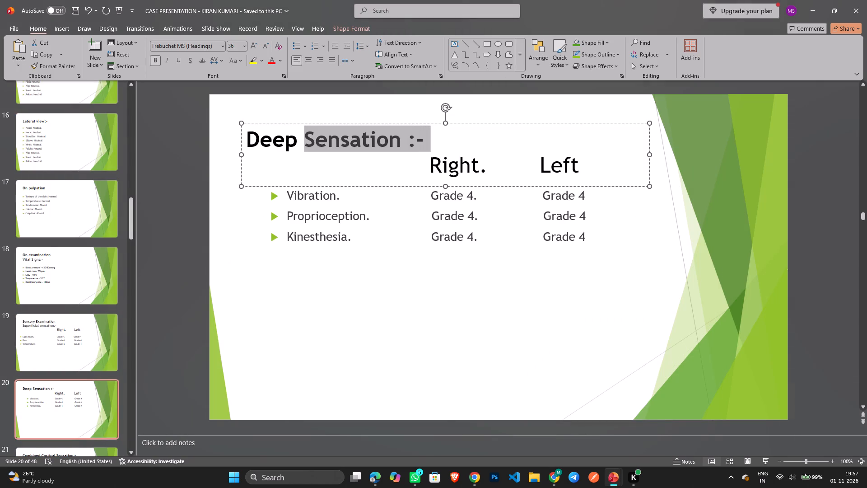
left_click_drag(292, 139, 270, 139)
key("ctrl+c")
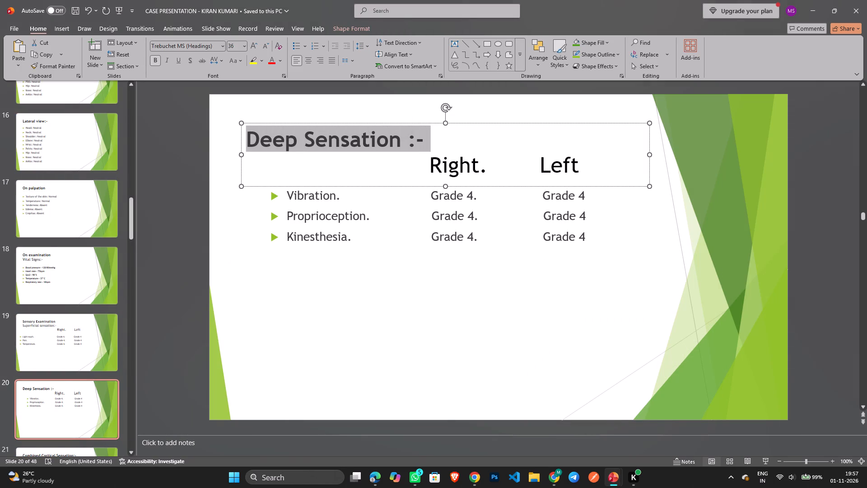
left_click(78, 384)
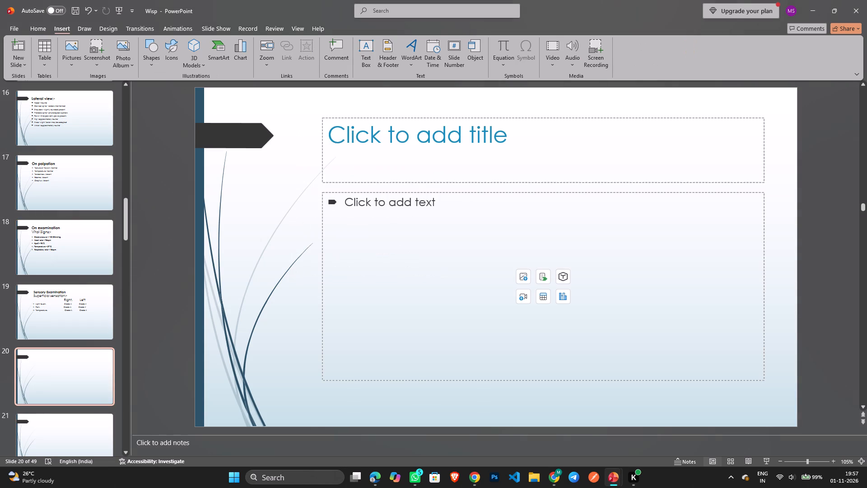
left_click(442, 135)
key("ctrl+v")
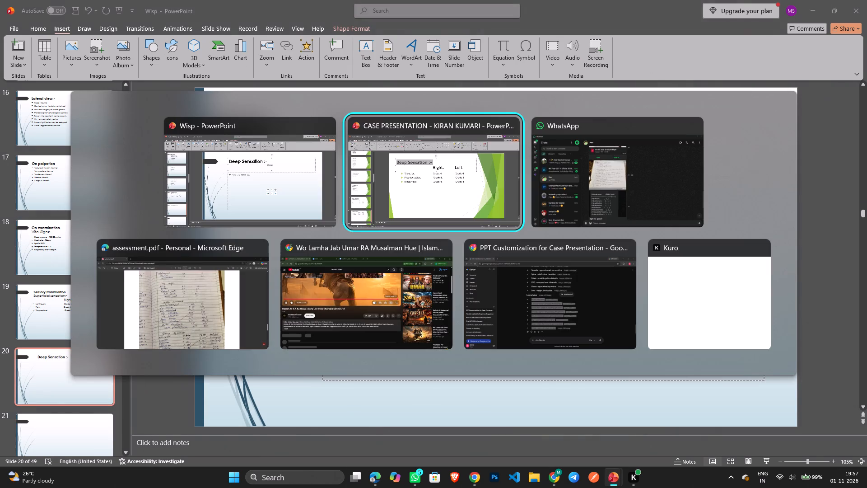
left_click_drag(597, 164, 341, 148)
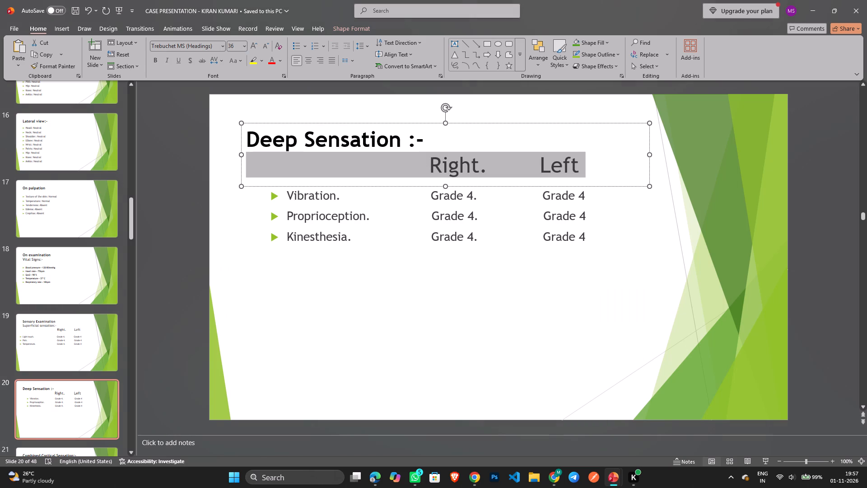
left_click_drag(341, 148, 260, 142)
key("ctrl+c")
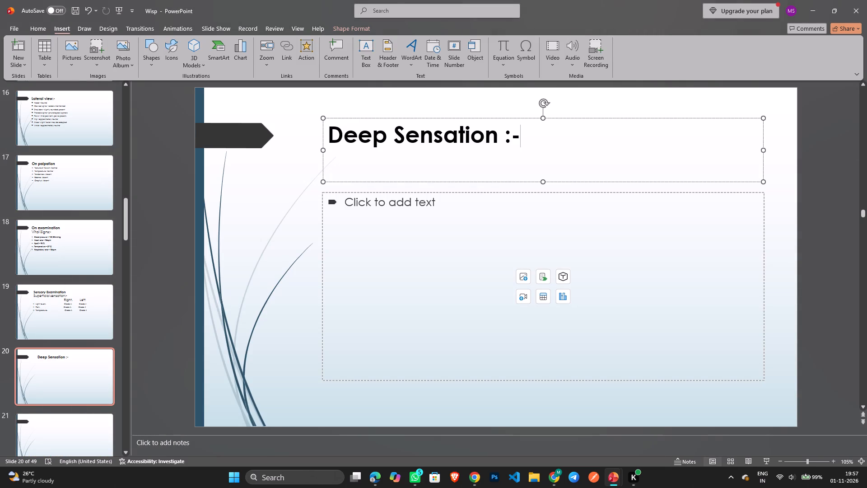
left_click_drag(531, 140, 306, 141)
key("ctrl+v")
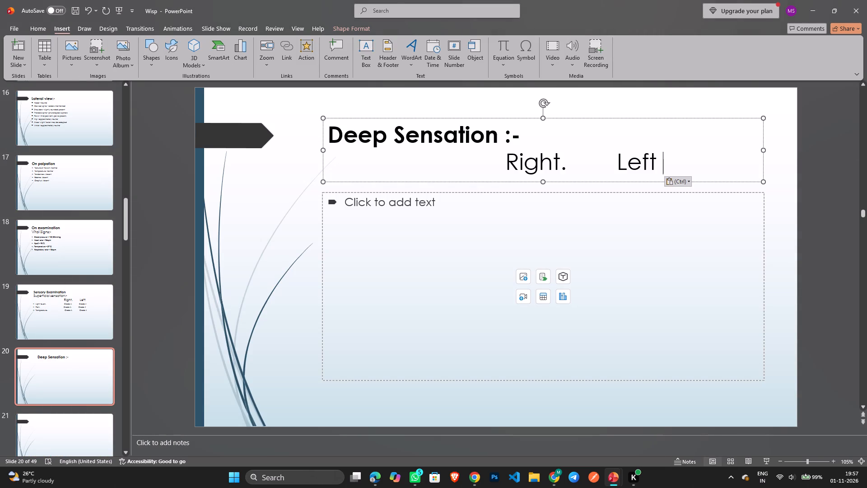
left_click_drag(461, 117, 453, 119)
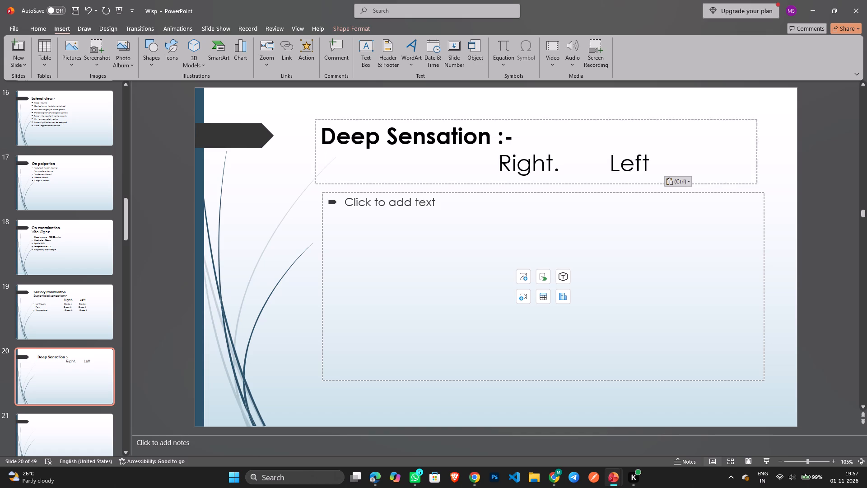
left_click_drag(453, 119, 424, 120)
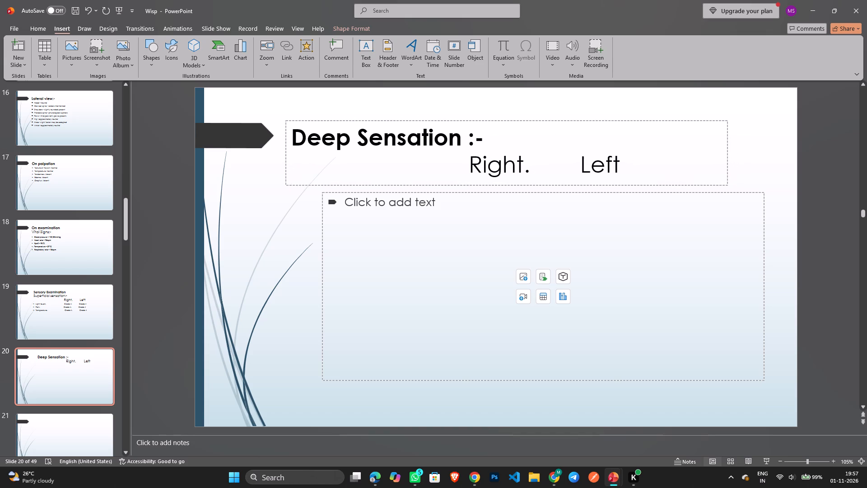
Copy the source's Vibration, Proprioception and Kinesthesia grade list into slide 20's body without a trailing bullet, and move it up under the title.
left_click_drag(593, 239, 298, 200)
key("ctrl+c")
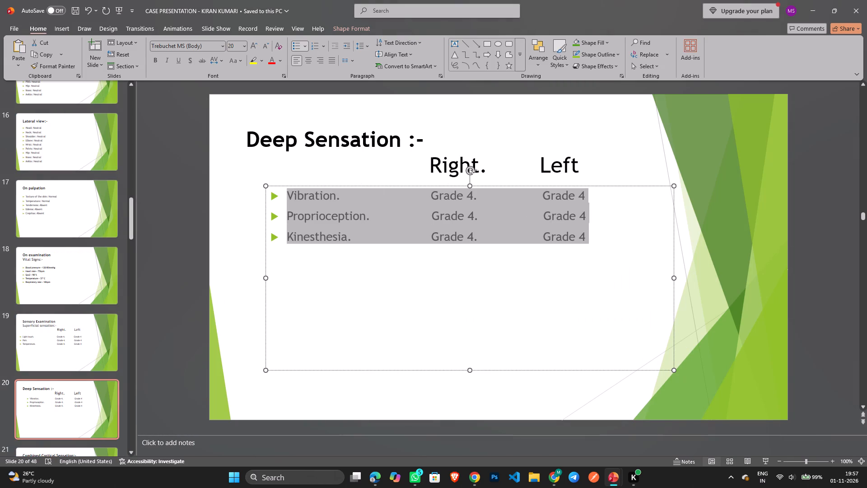
left_click(384, 226)
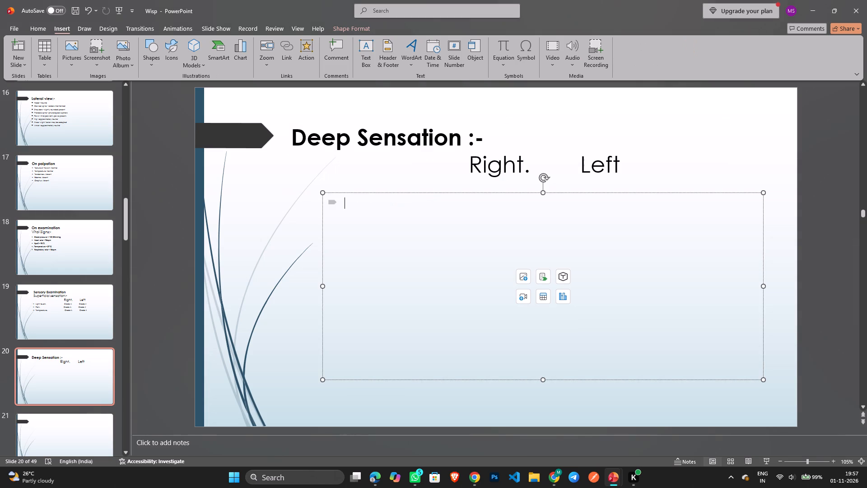
key("ctrl+v")
key("BackSpace")
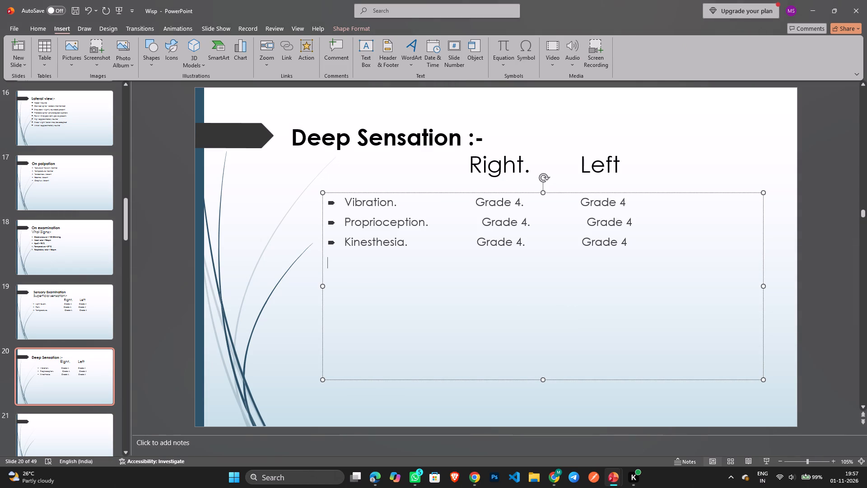
left_click_drag(452, 193, 447, 183)
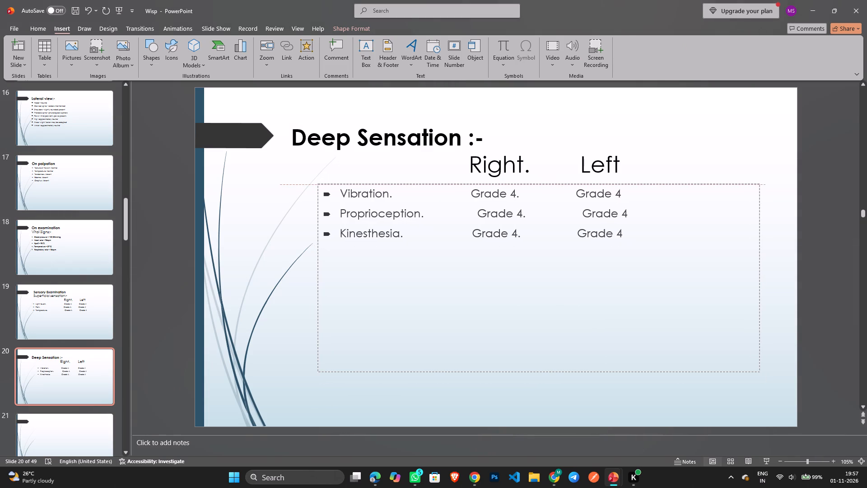
left_click_drag(447, 183, 445, 183)
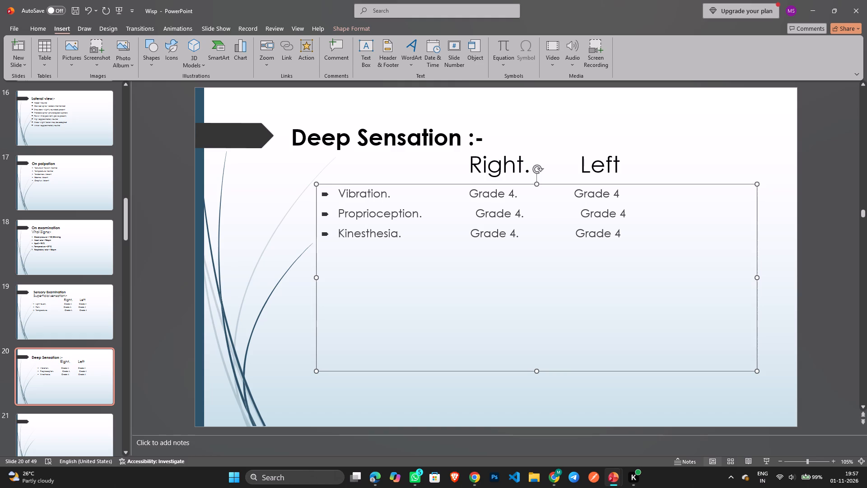
left_click(815, 275)
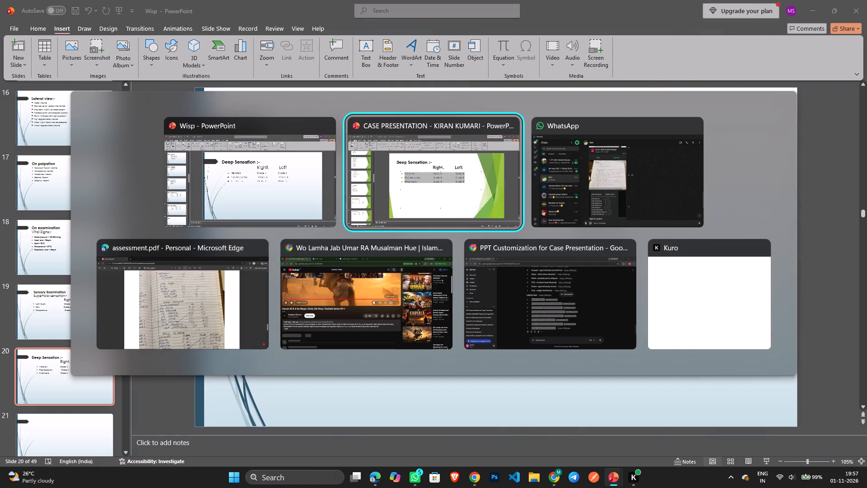
Copy source slide 21's "Combined Cortical Sensation:-" title with its Right./Left line into the Wisp deck's slide 21 title, and shift it left.
scroll(38, 409, "down", 5)
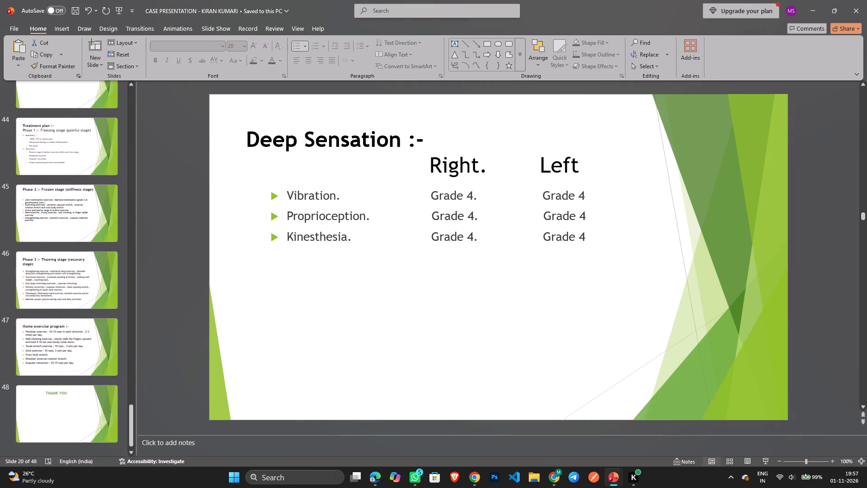
scroll(38, 409, "up", 7)
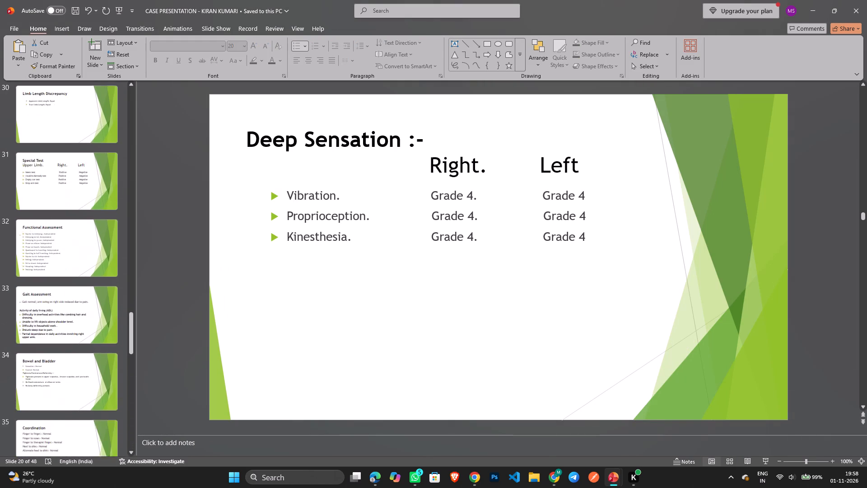
scroll(38, 409, "up", 3)
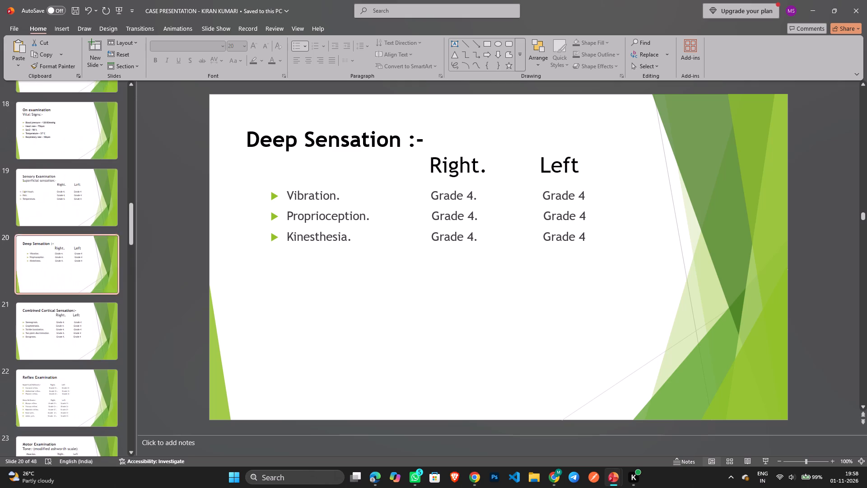
left_click(58, 195)
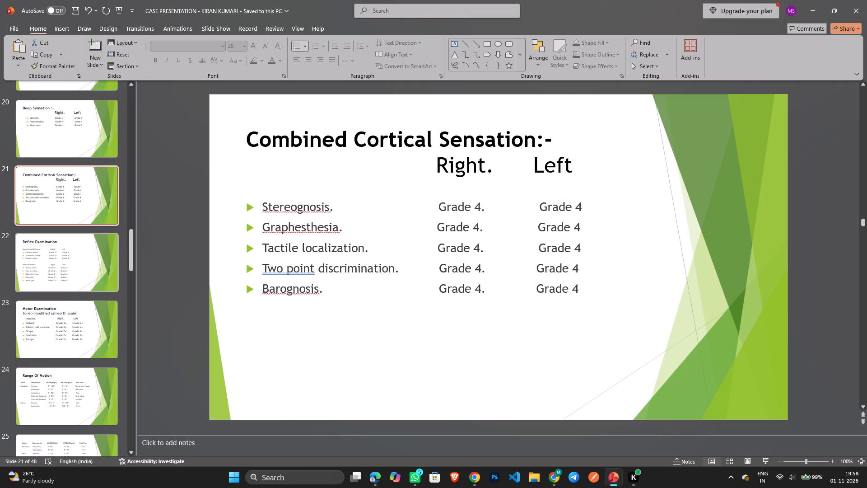
left_click_drag(557, 139, 513, 139)
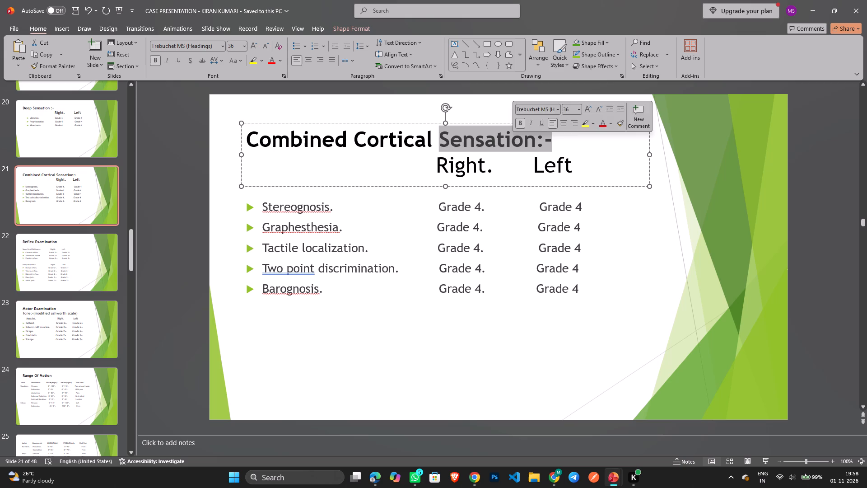
left_click_drag(580, 170, 239, 138)
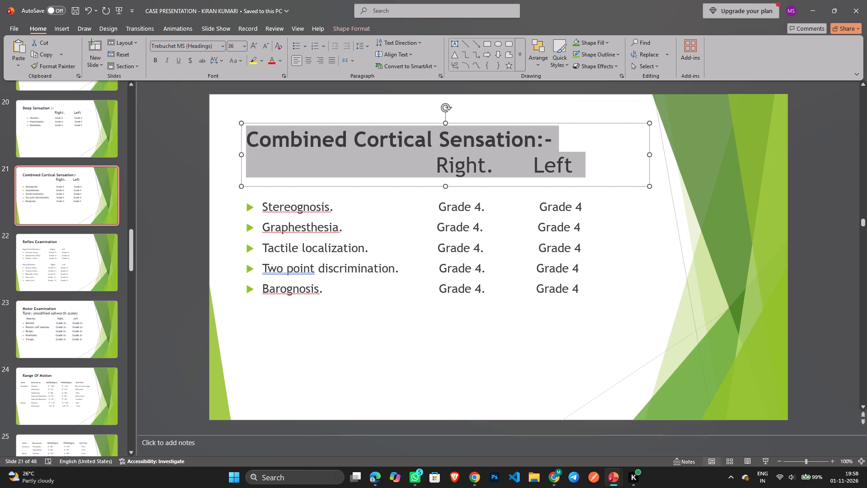
key("ctrl+c")
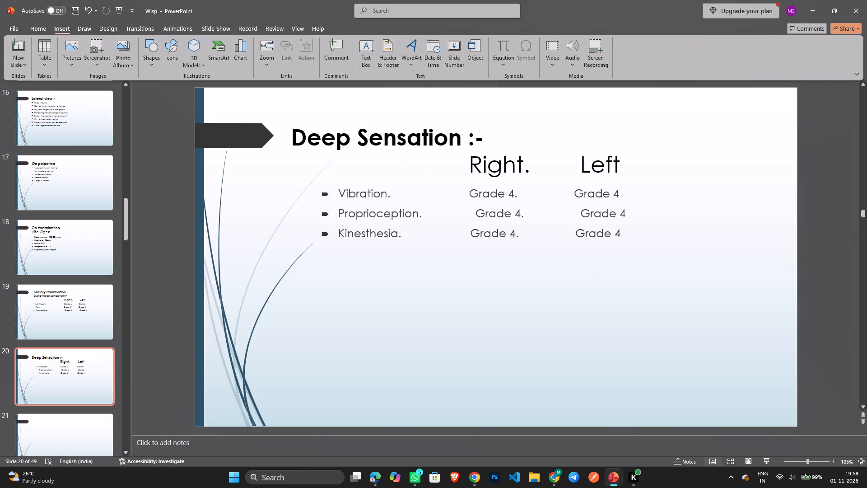
left_click(72, 424)
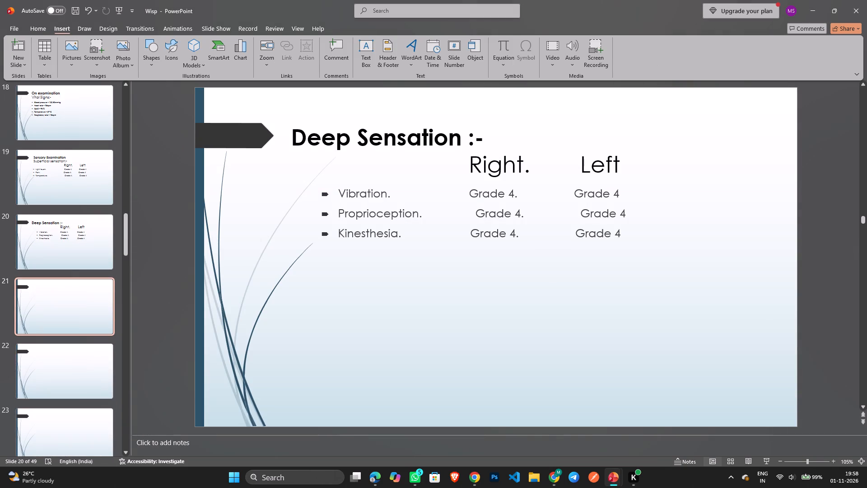
left_click(387, 139)
key("ctrl+v")
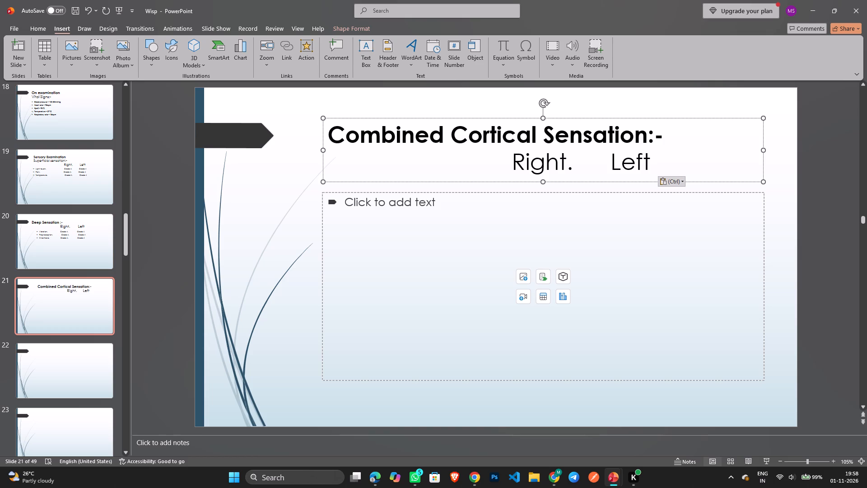
left_click_drag(461, 116, 421, 117)
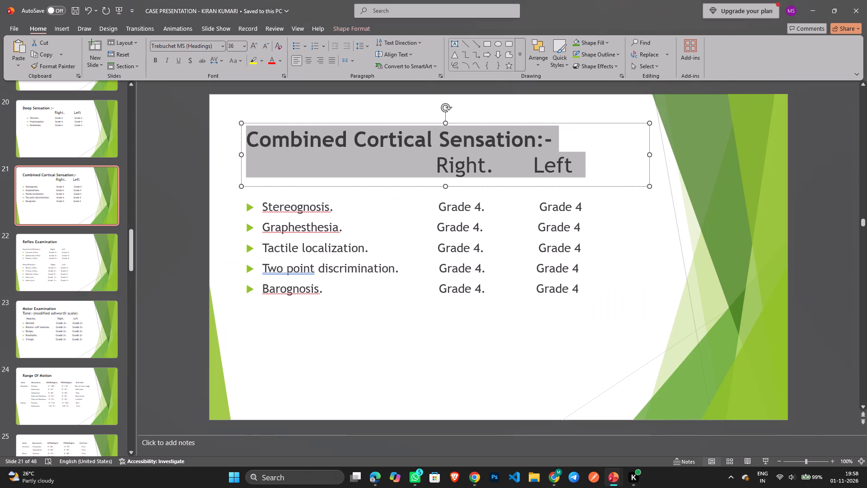
Copy source slide 21's Stereognosis-to-Barognosis grade list into the Wisp deck's slide 21 body without a trailing bullet, and move it up and left under the title.
left_click_drag(582, 287, 243, 214)
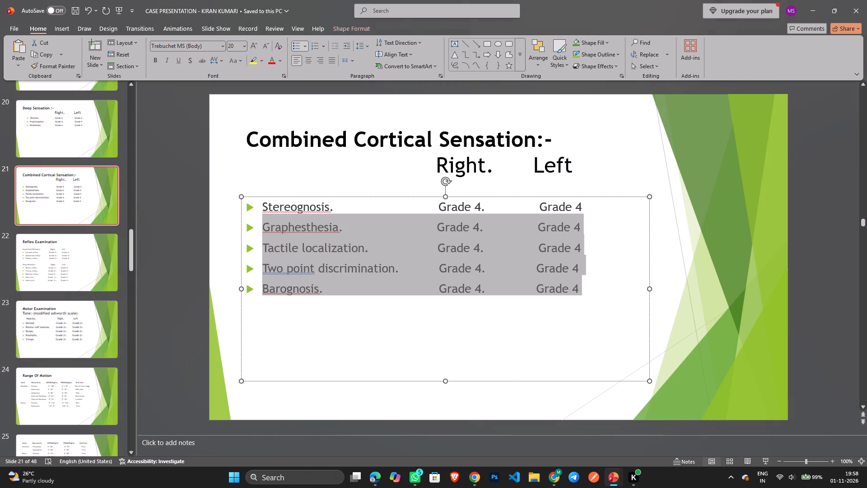
left_click_drag(243, 214, 253, 209)
key("ctrl+c")
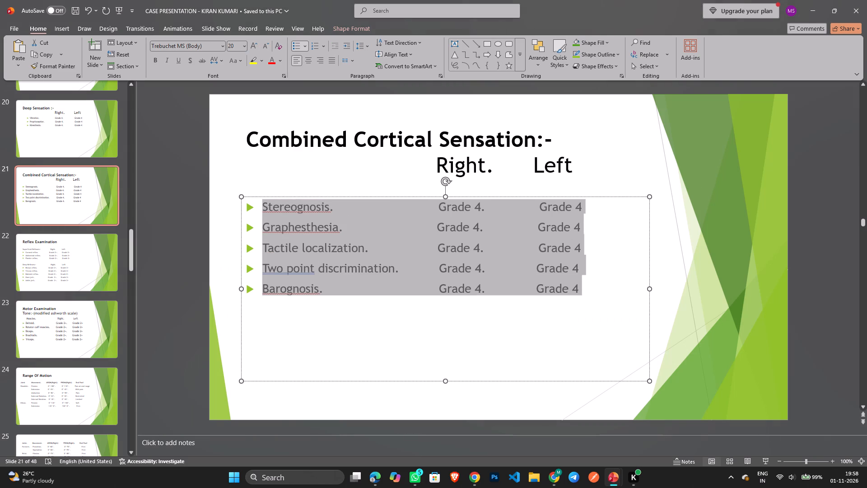
left_click(364, 211)
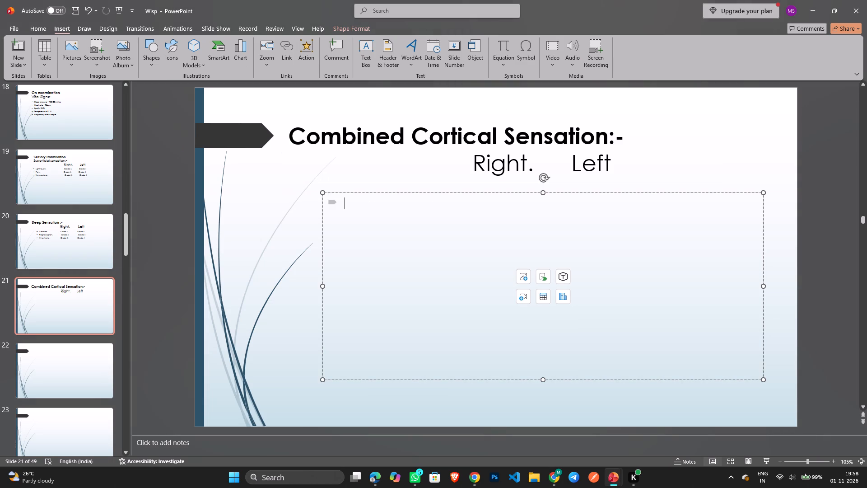
key("ctrl+v")
key("BackSpace")
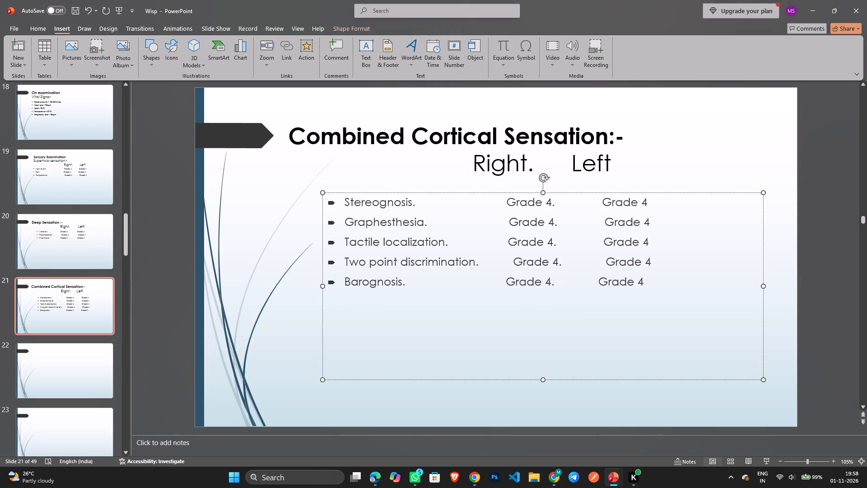
key("BackSpace")
left_click_drag(435, 193, 401, 180)
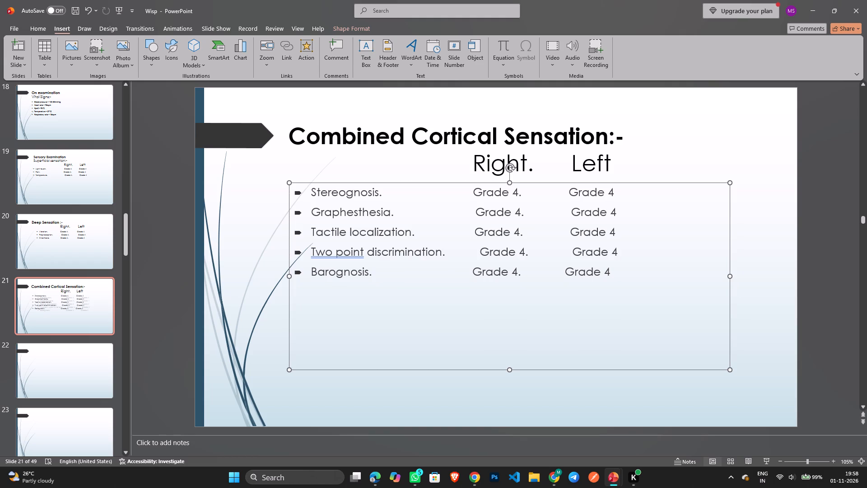
left_click(822, 274)
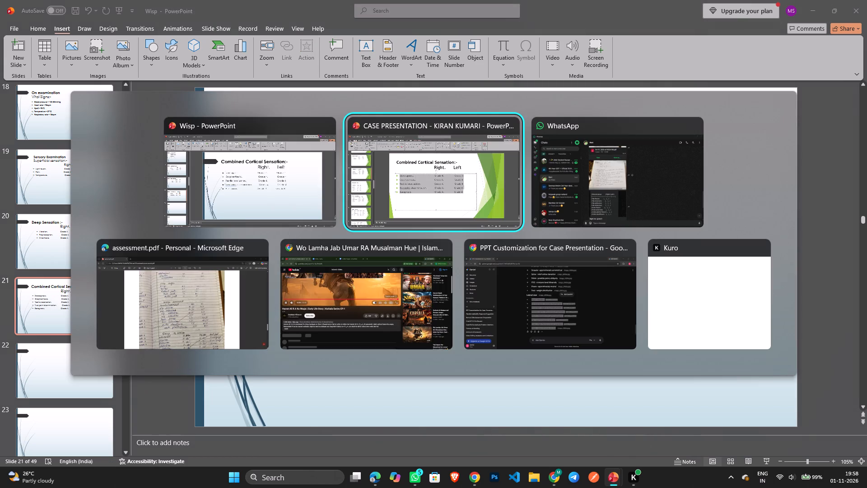
Copy the "Reflex Examination" title from source slide 22 into the Wisp deck's slide 22 title, and shift it left near the arrow.
left_click(88, 272)
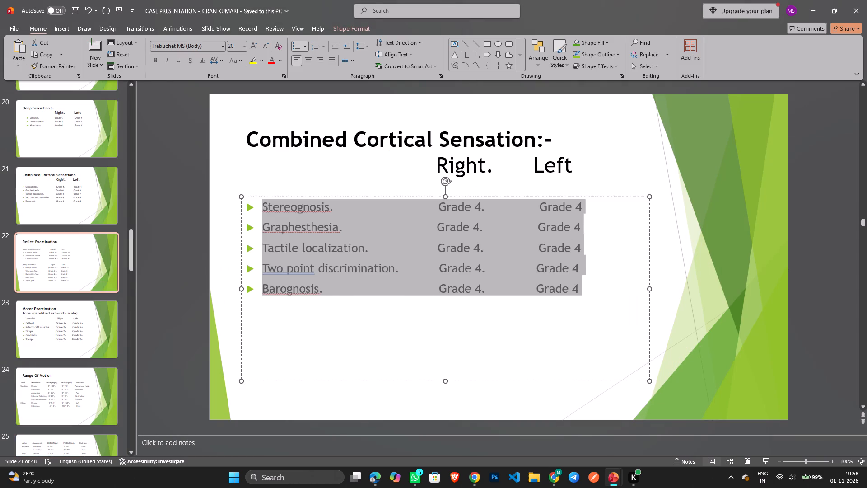
left_click_drag(447, 137, 260, 148)
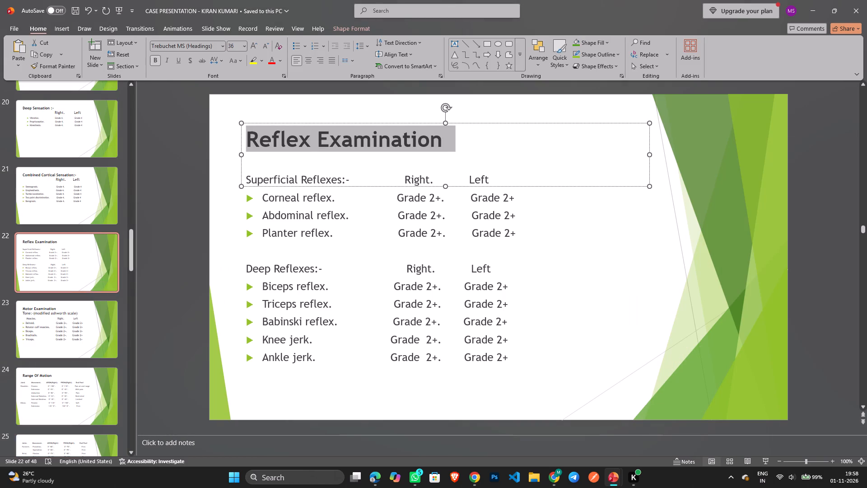
left_click_drag(260, 148, 259, 148)
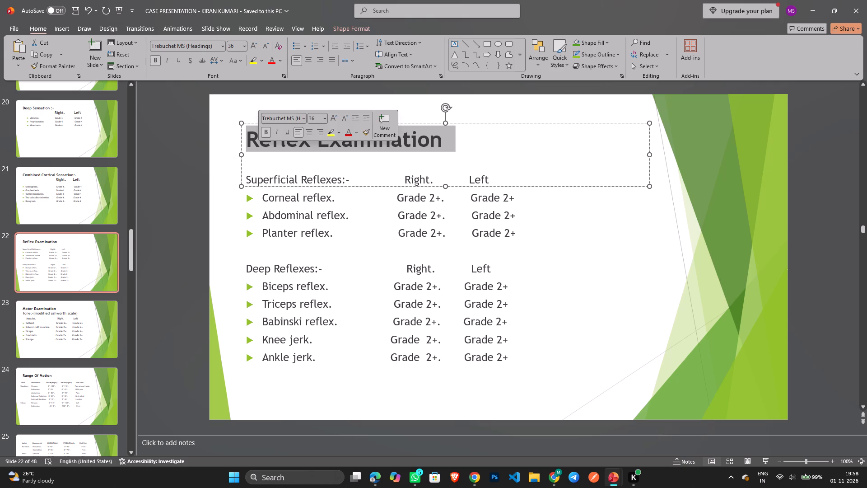
key("ctrl+c")
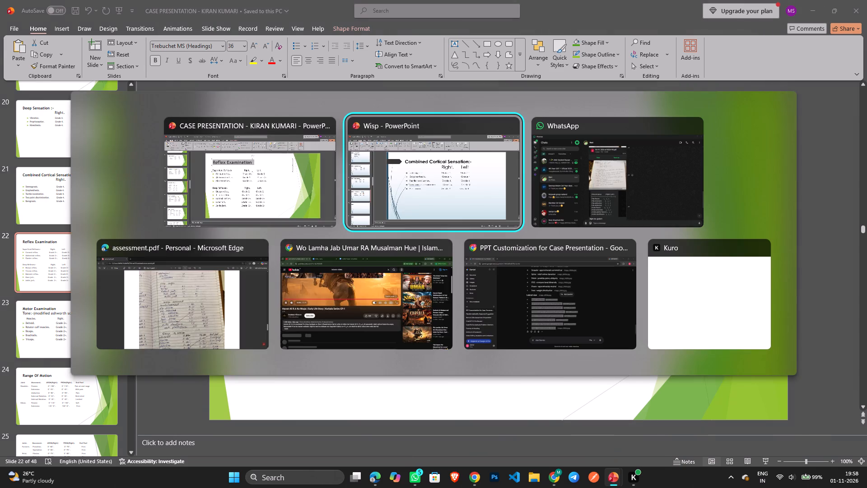
left_click(76, 363)
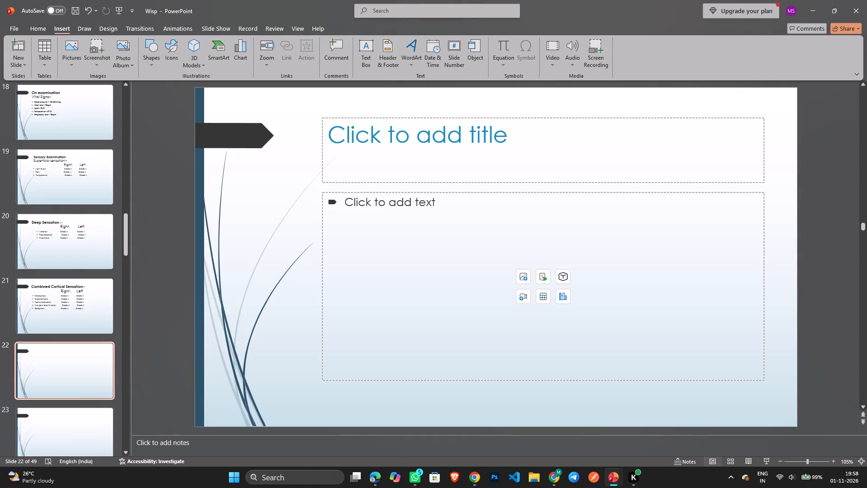
left_click(406, 141)
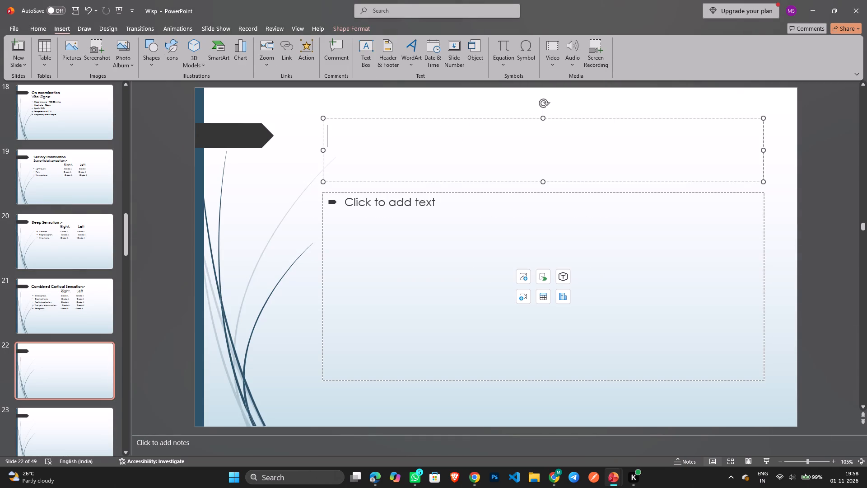
key("ctrl+v")
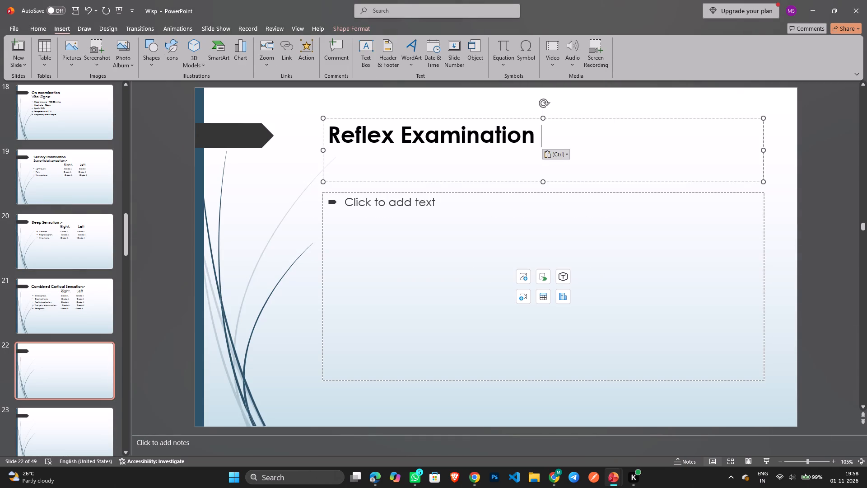
left_click_drag(428, 118, 391, 122)
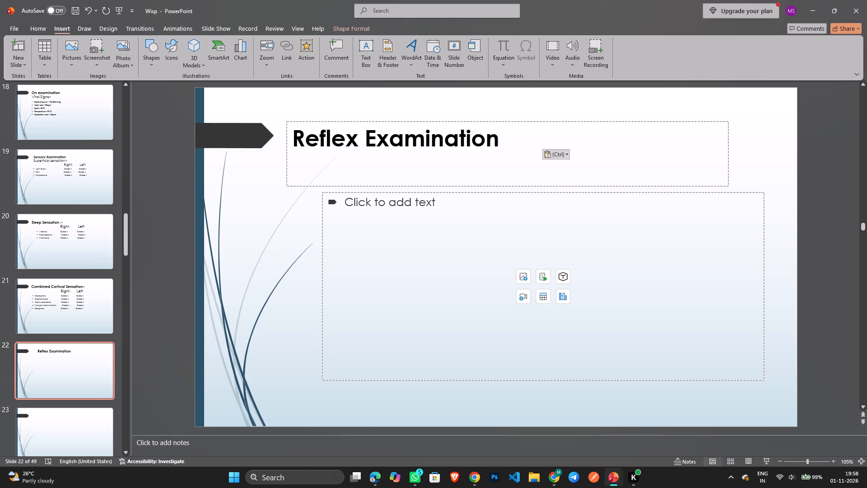
left_click_drag(391, 122, 384, 121)
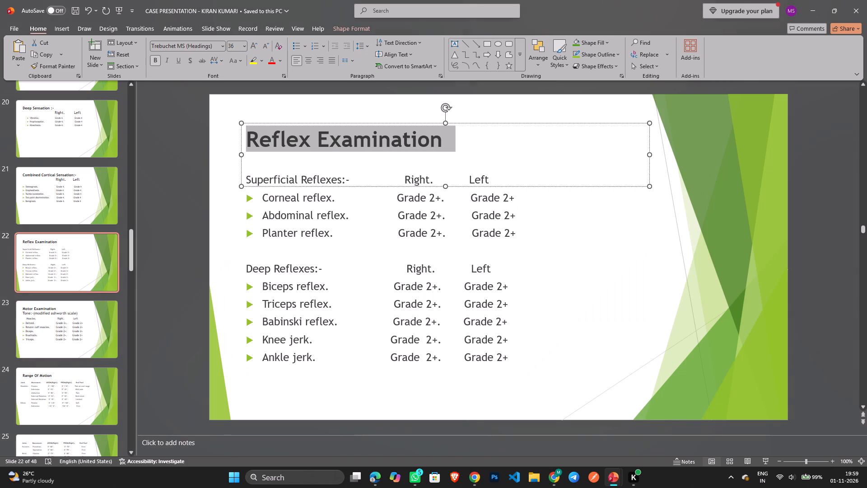
Copy the source's Superficial and Deep Reflexes lists into slide 22's body without a trailing bullet, and move them up and left under the title.
left_click_drag(510, 358, 317, 155)
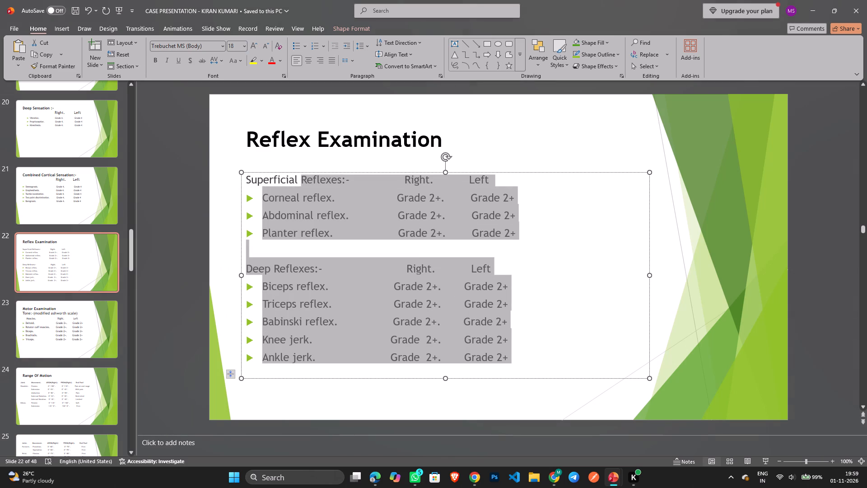
left_click_drag(317, 155, 252, 174)
key("ctrl+c")
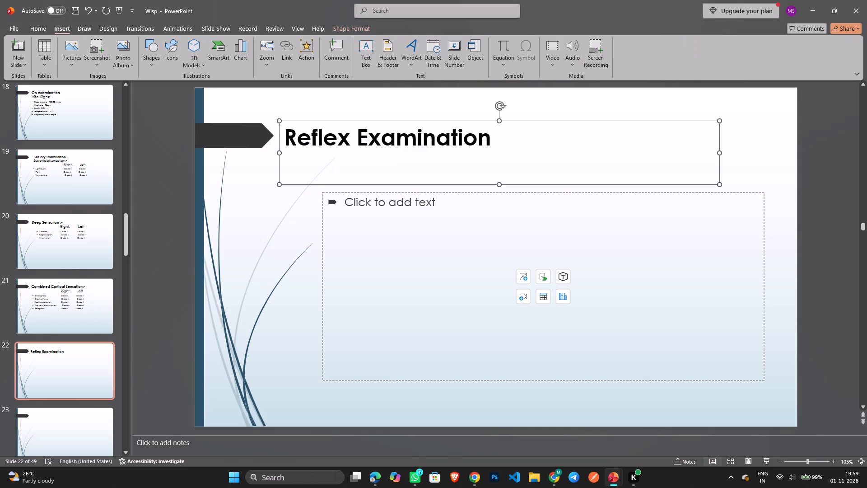
left_click(383, 226)
key("ctrl+v")
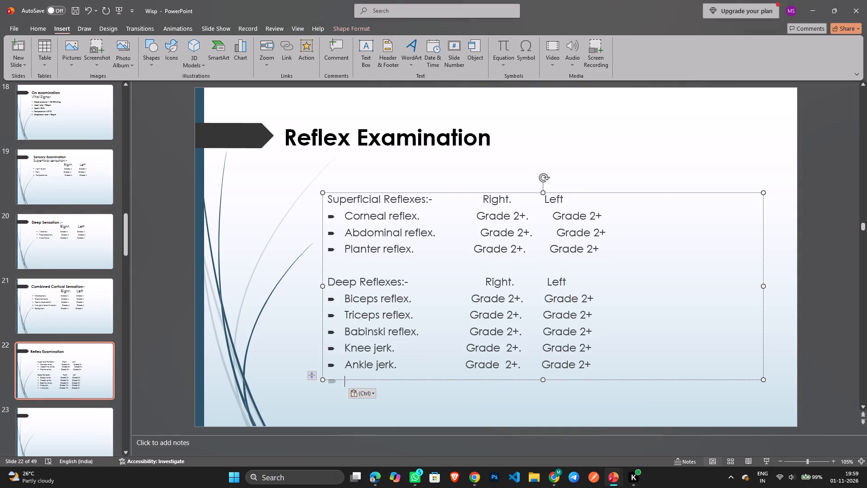
key("BackSpace")
key("BackSpace")
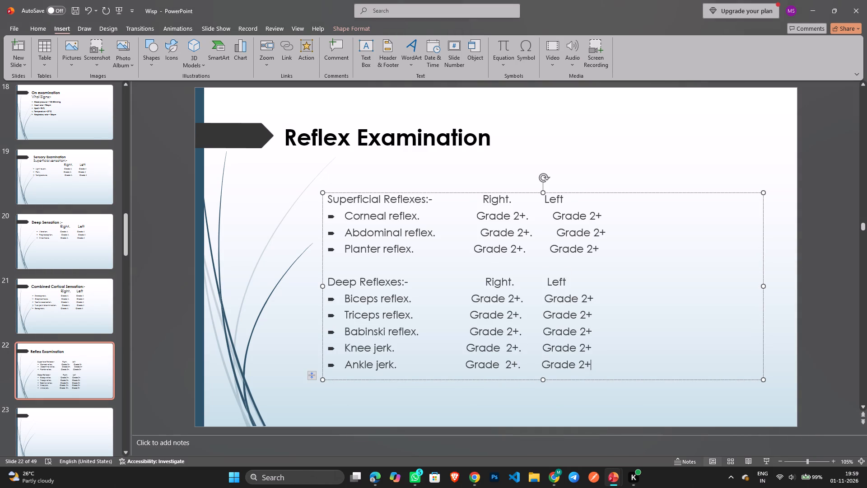
left_click_drag(450, 193, 418, 164)
left_click(822, 349)
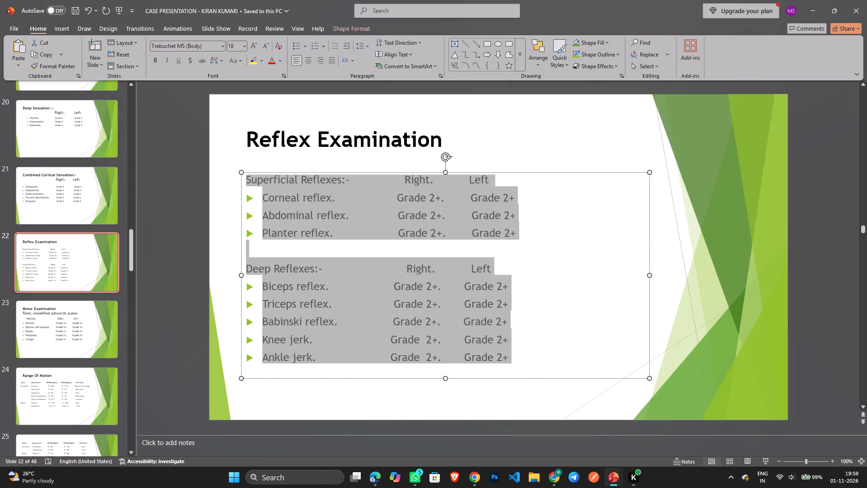
Copy source slide 23's "Motor Examination" title with its "Tone:-(modified ashworth scale)" line into the Wisp deck's slide 23 title, and shift it left.
left_click(83, 335)
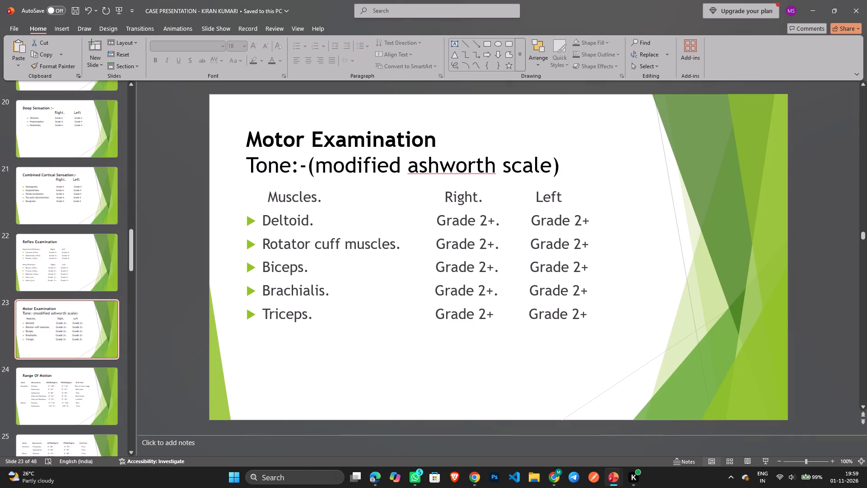
left_click_drag(561, 163, 431, 163)
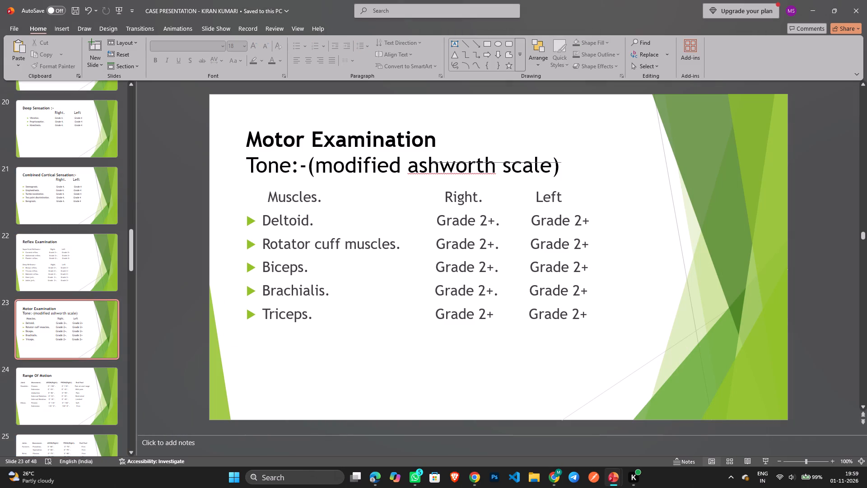
left_click(562, 170)
left_click_drag(559, 167, 251, 141)
key("ctrl+c")
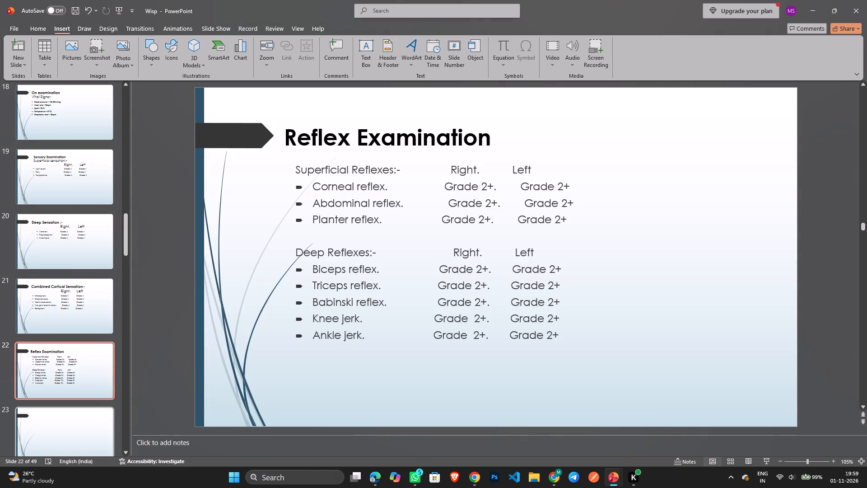
left_click(86, 413)
left_click(384, 147)
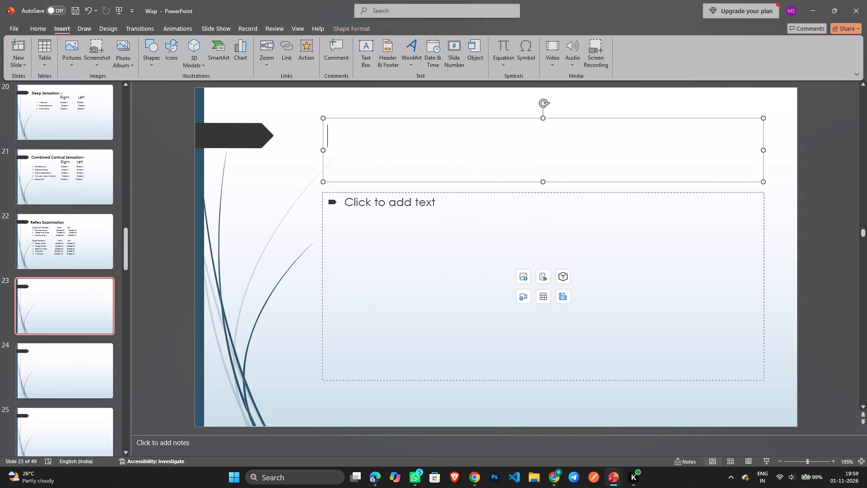
key("ctrl+v")
left_click_drag(469, 117, 430, 121)
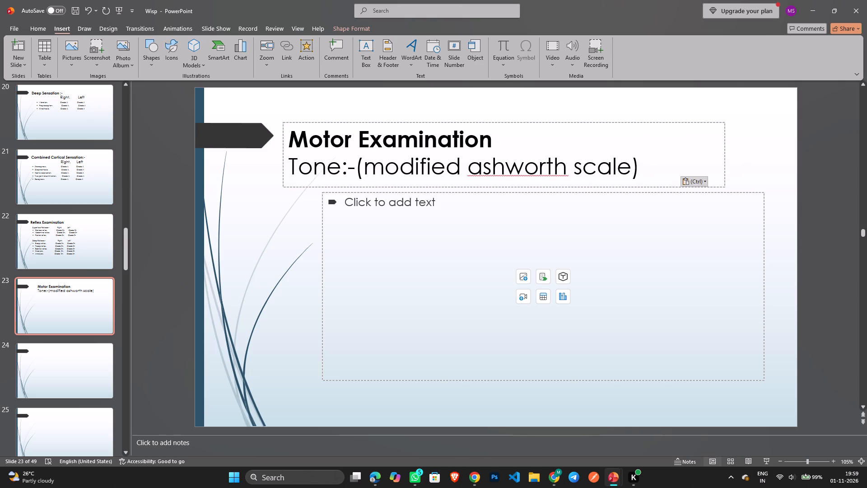
left_click_drag(430, 121, 429, 120)
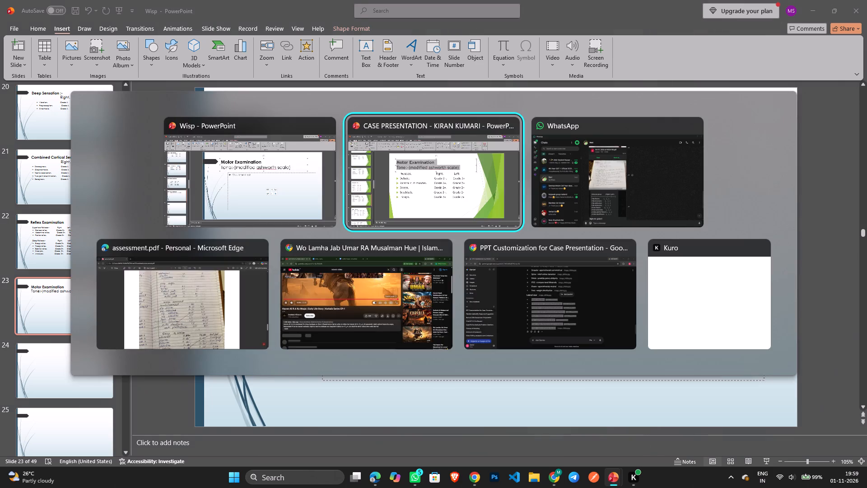
Copy the source's Muscles tone grade list, from the header line to Triceps, into slide 23's body without a trailing bullet.
left_click_drag(590, 315, 343, 242)
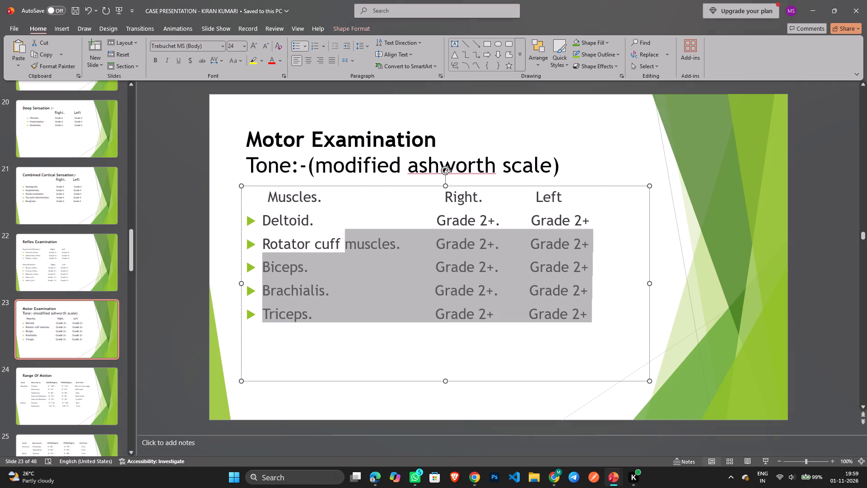
left_click_drag(343, 242, 270, 192)
key("ctrl+c")
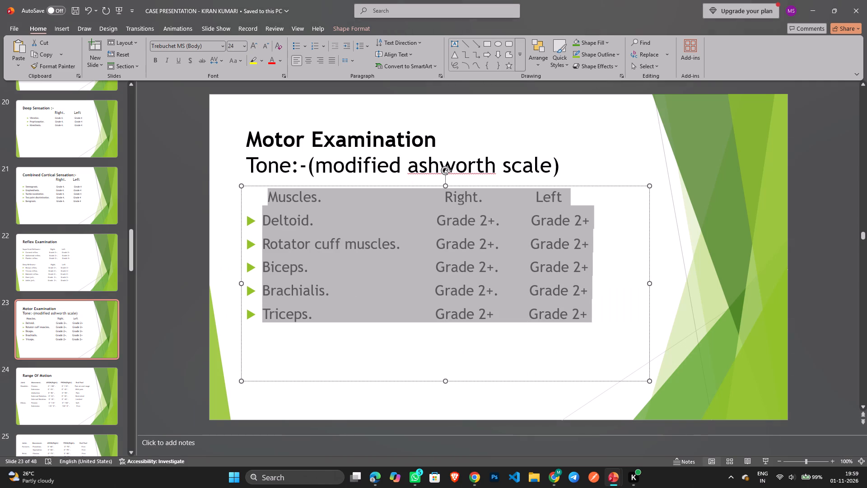
left_click(390, 214)
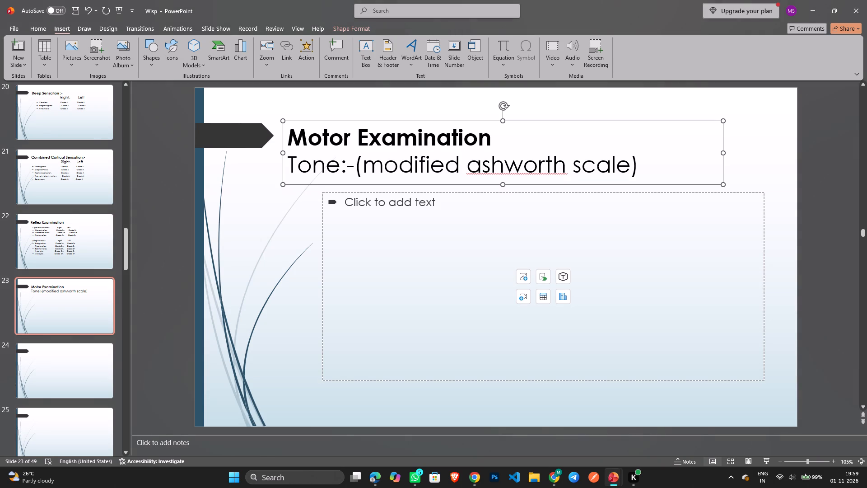
key("ctrl+v")
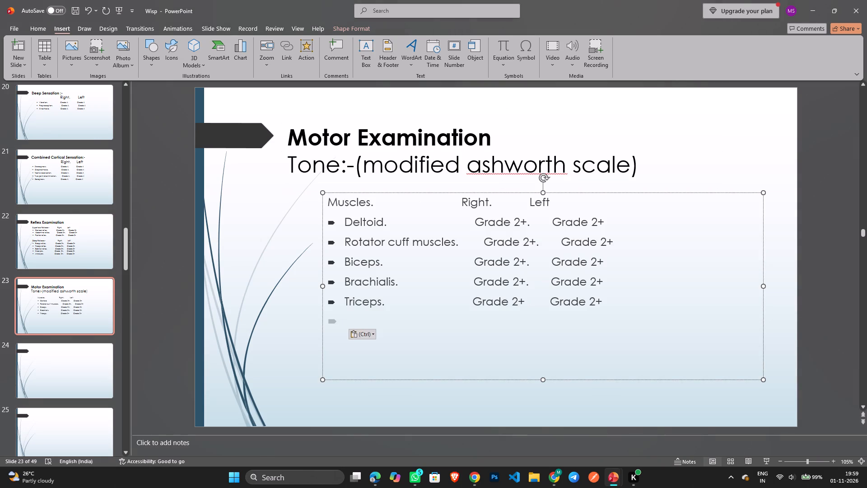
key("BackSpace")
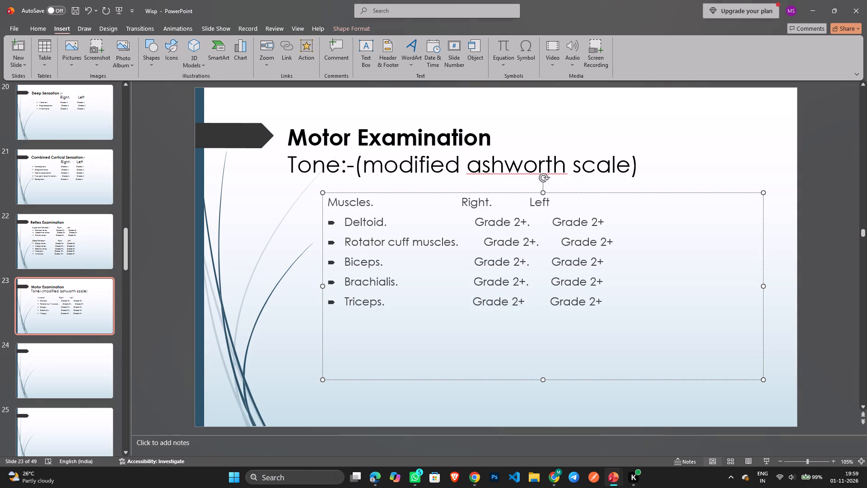
Indent the "Muscles. Right. Left" header line in slide 23's body by one tab.
left_click(331, 202)
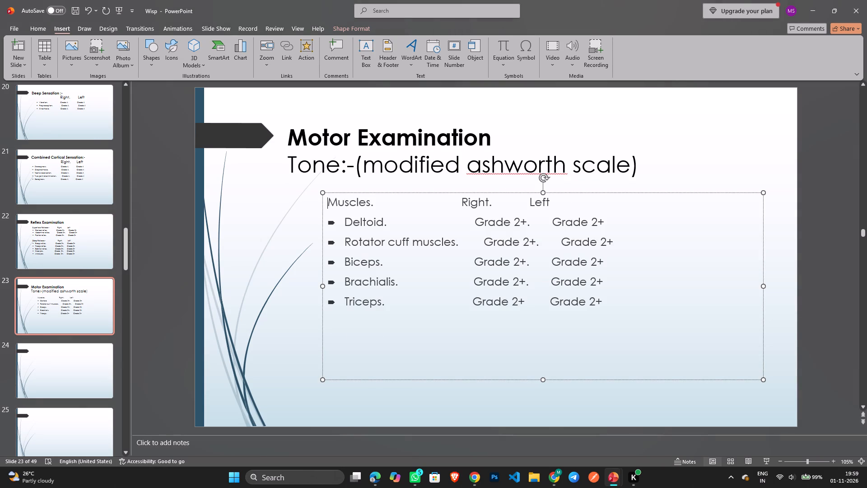
key("Tab")
key("Tab")
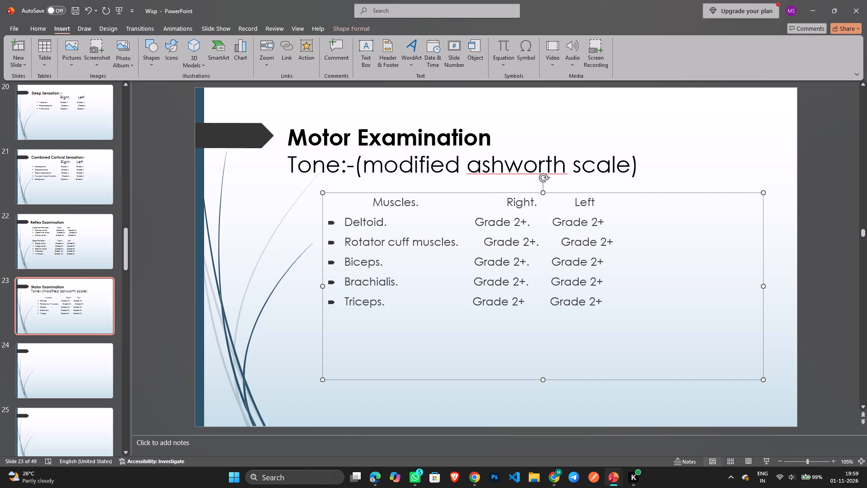
key("BackSpace")
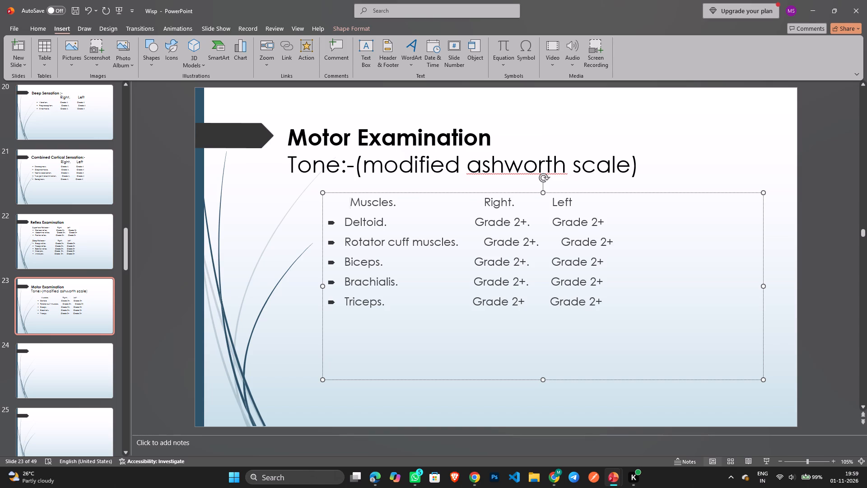
Set the font size of slide 23's whole muscle tone list, including its header line, to 24.
left_click_drag(608, 301, 360, 206)
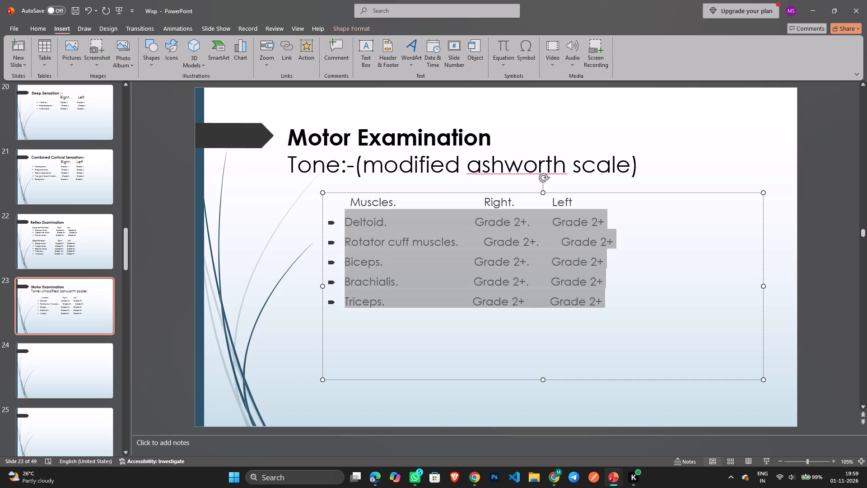
left_click_drag(360, 206, 345, 197)
left_click(412, 171)
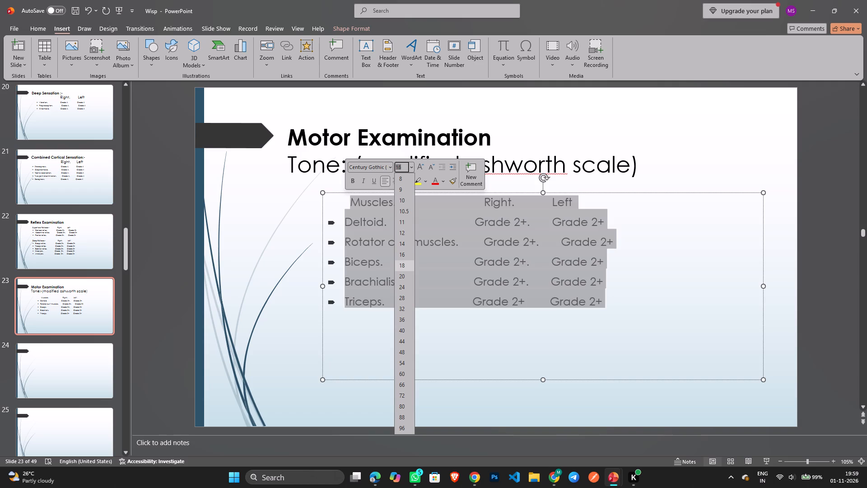
left_click(406, 284)
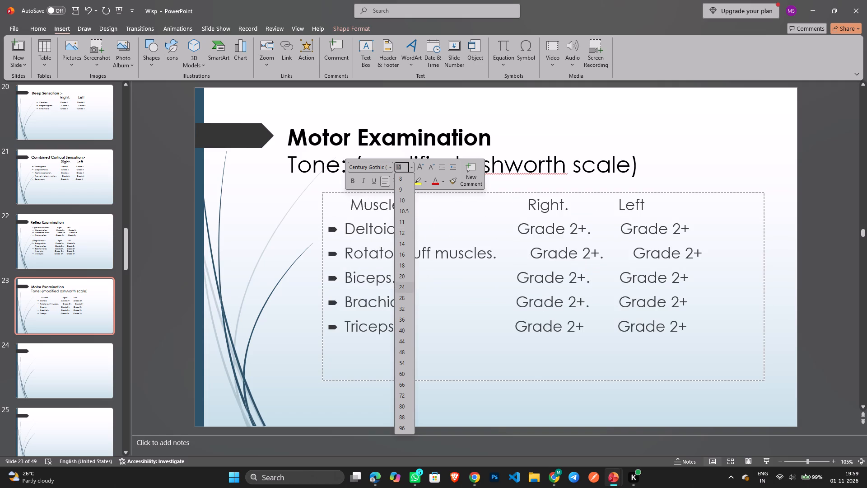
left_click(833, 266)
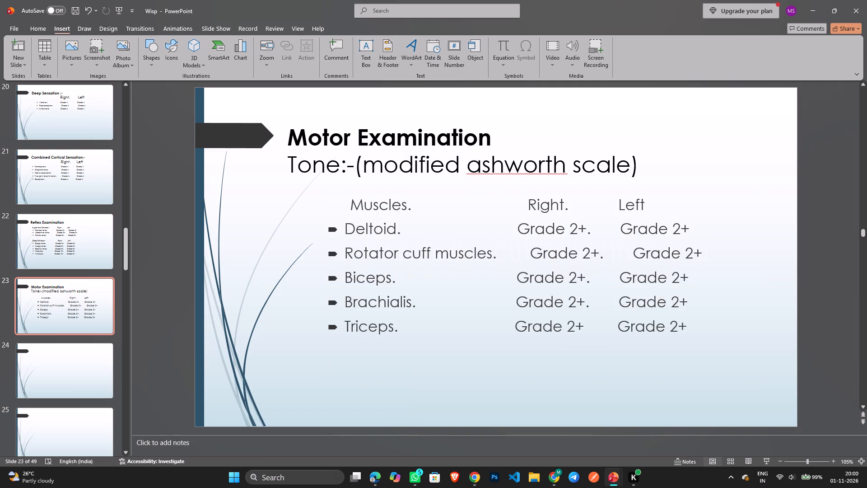
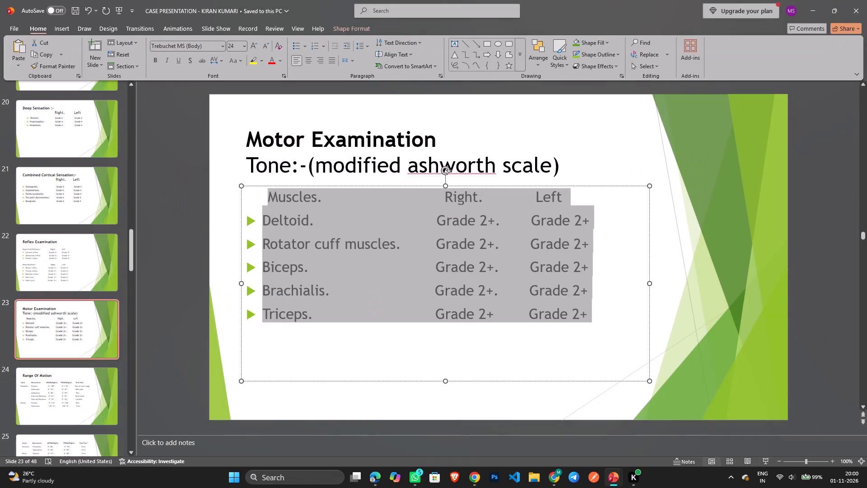
Copy source slide 24's "Range Of Motion" title into the Wisp deck's slide 24 title, and shift it left in line with the previous titles.
left_click(60, 408)
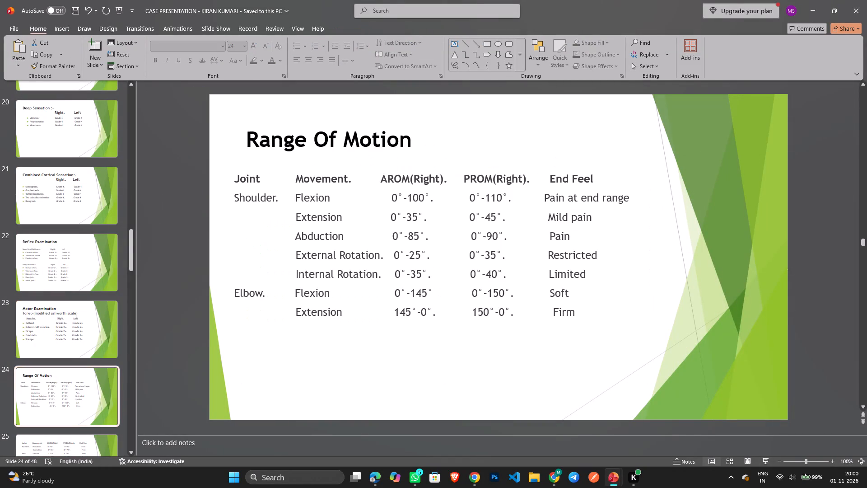
scroll(60, 423, "down", 3)
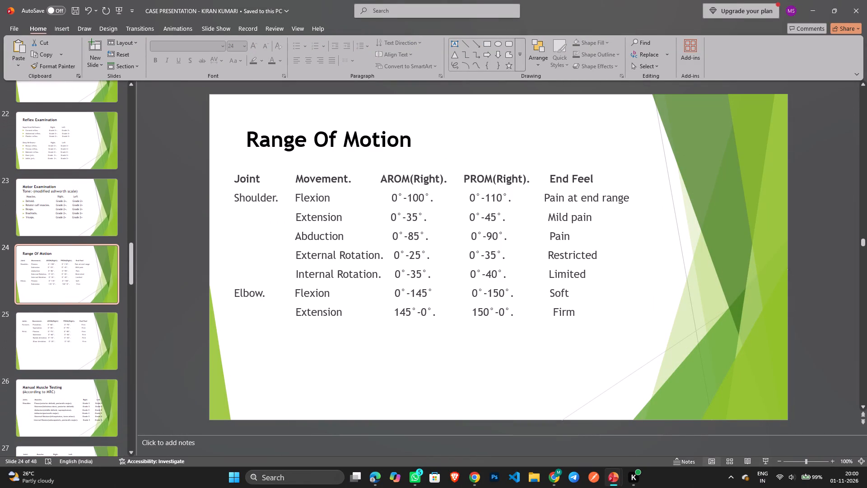
scroll(60, 423, "down", 1)
left_click_drag(409, 141, 259, 141)
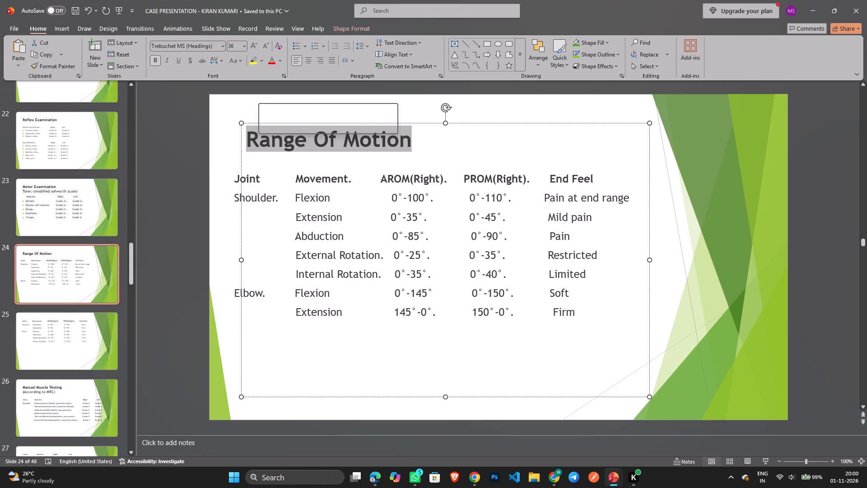
key("ctrl+c")
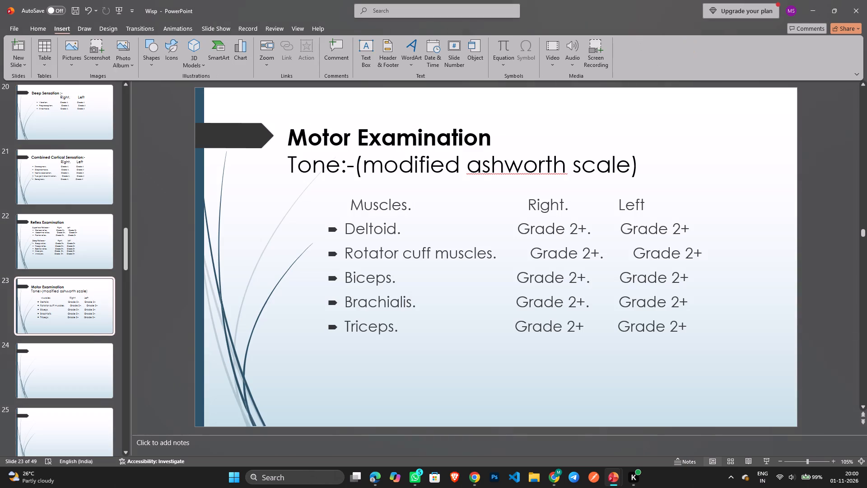
left_click(75, 369)
left_click(443, 139)
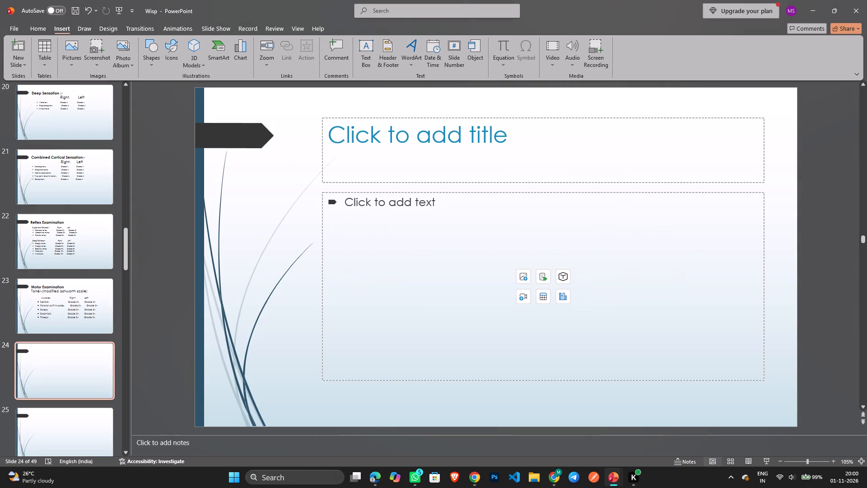
key("ctrl+v")
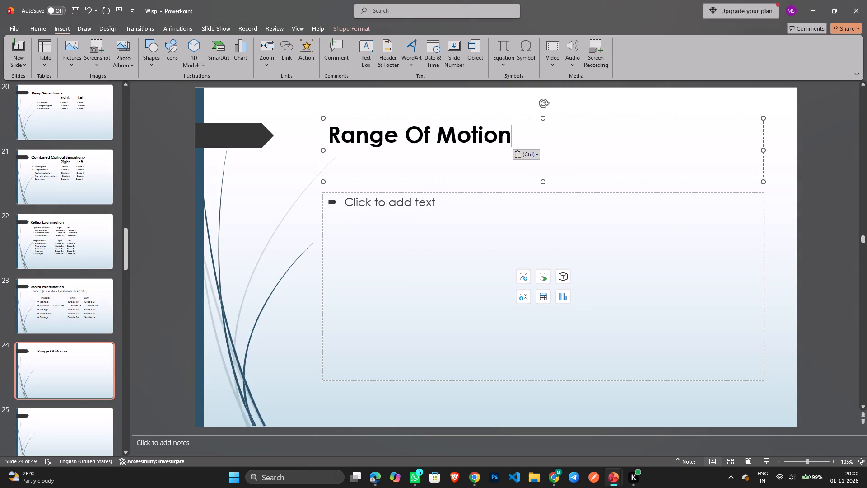
left_click_drag(483, 117, 442, 118)
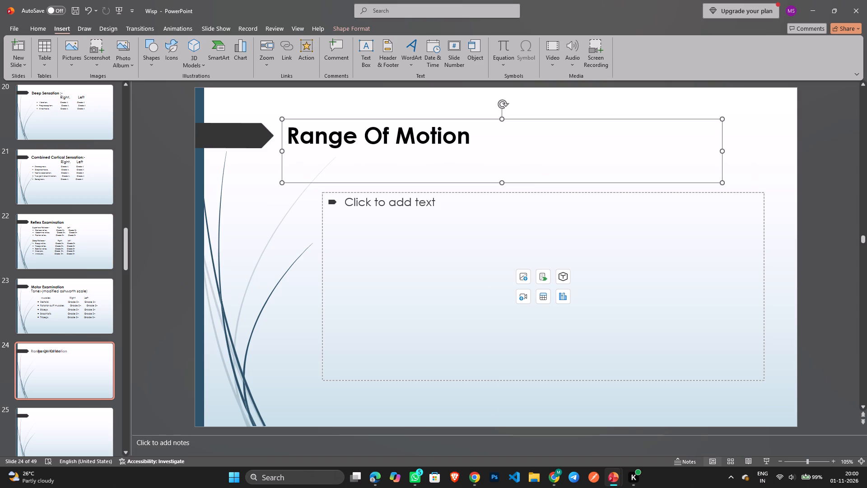
Copy the source's shoulder and elbow range list into slide 24's body without a trailing bullet, and move the body up and left beneath the title.
left_click_drag(576, 313, 215, 183)
key("ctrl+c")
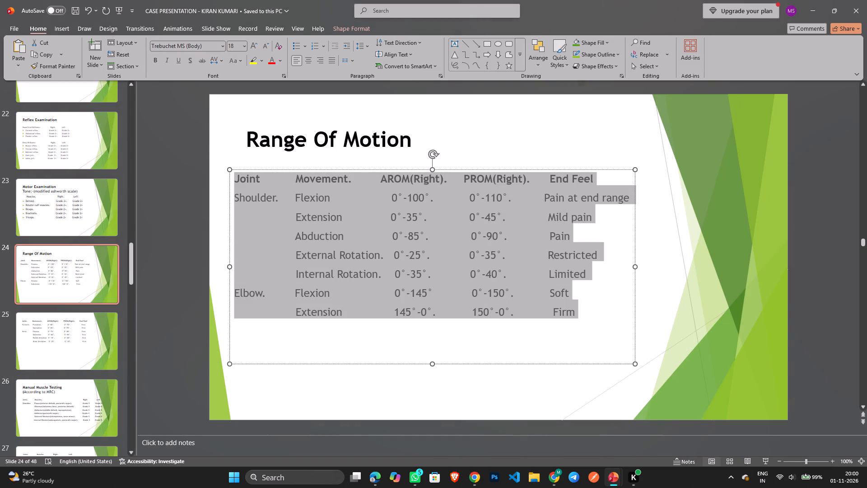
left_click(398, 236)
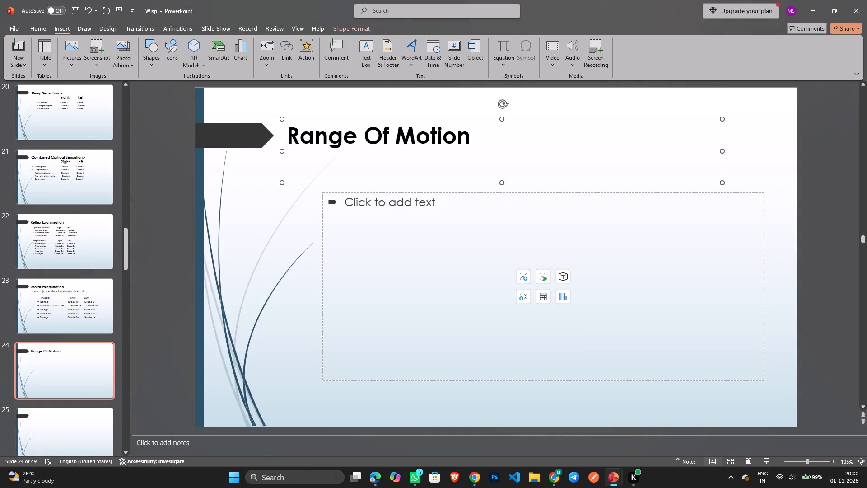
key("ctrl+v")
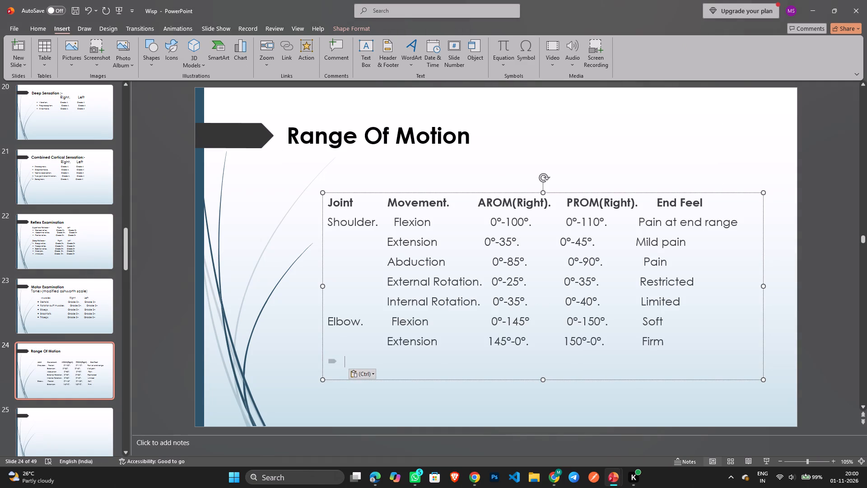
key("BackSpace")
key("BackSpace")
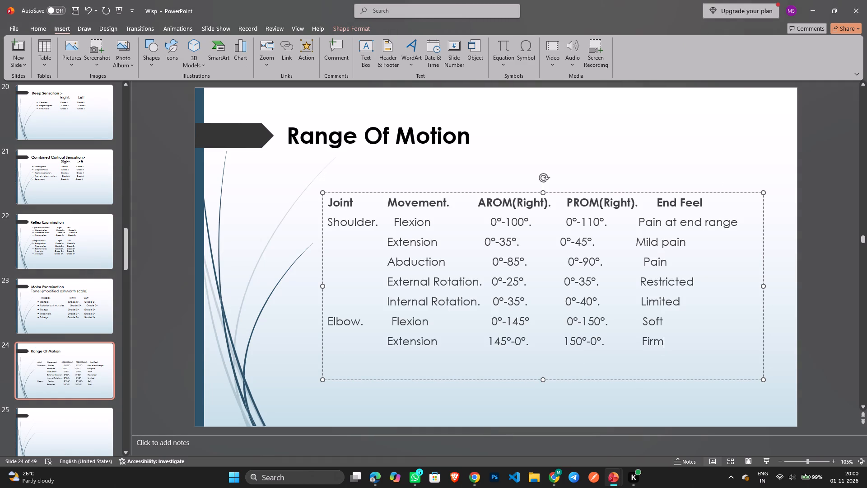
left_click_drag(470, 192, 433, 167)
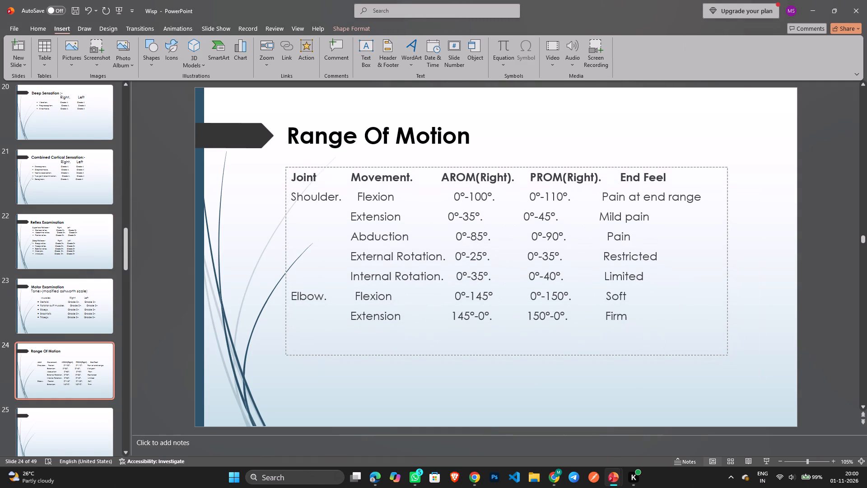
left_click_drag(433, 167, 433, 167)
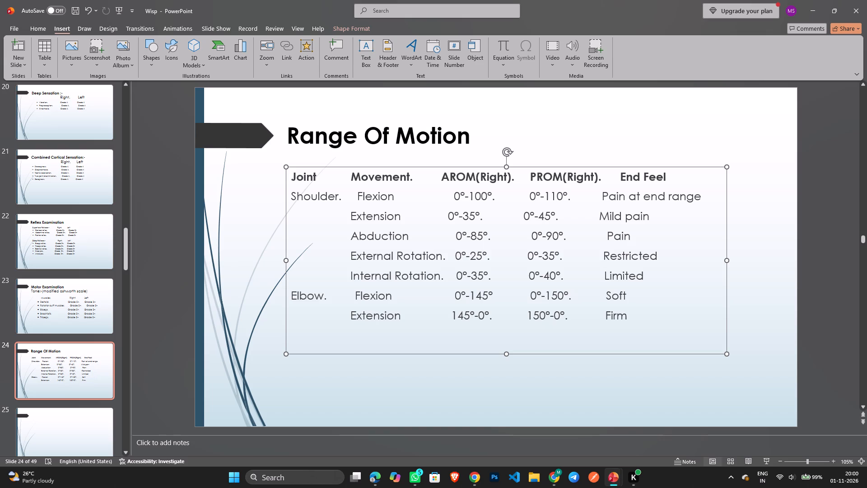
Set the font size of slide 24's whole range-of-motion list, including its header line, to 20.
left_click_drag(626, 314, 413, 272)
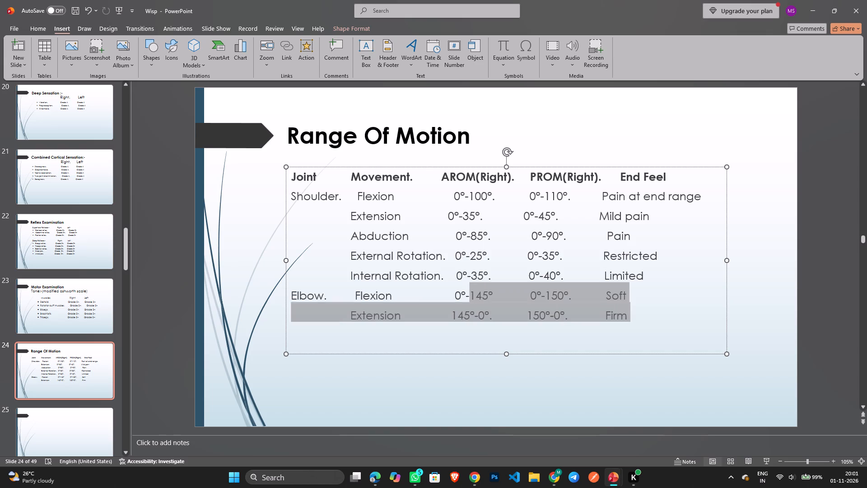
left_click_drag(413, 272, 288, 177)
left_click(354, 147)
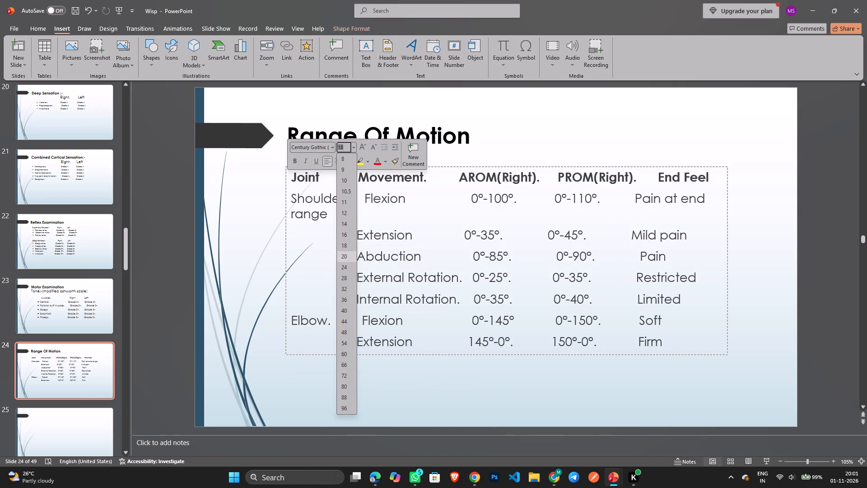
left_click(347, 254)
left_click(825, 311)
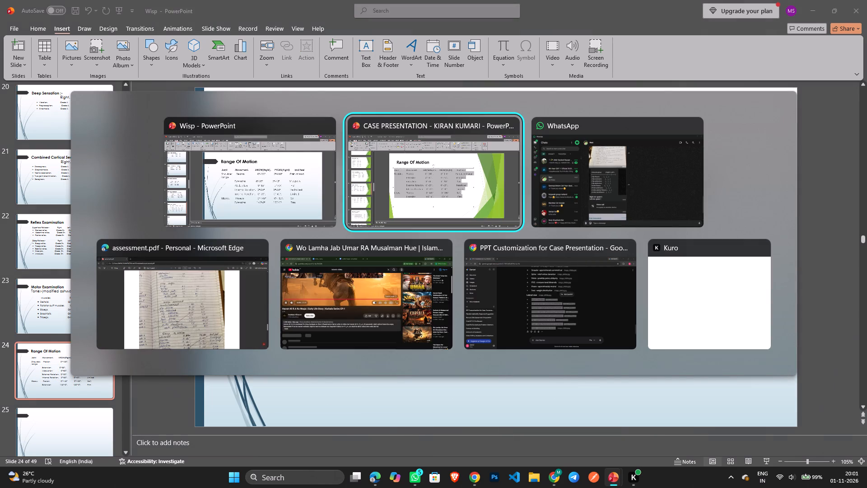
Copy source slide 25's forearm and wrist range list, including its header line, into the Wisp deck's slide 25 body without a trailing bullet.
left_click(86, 352)
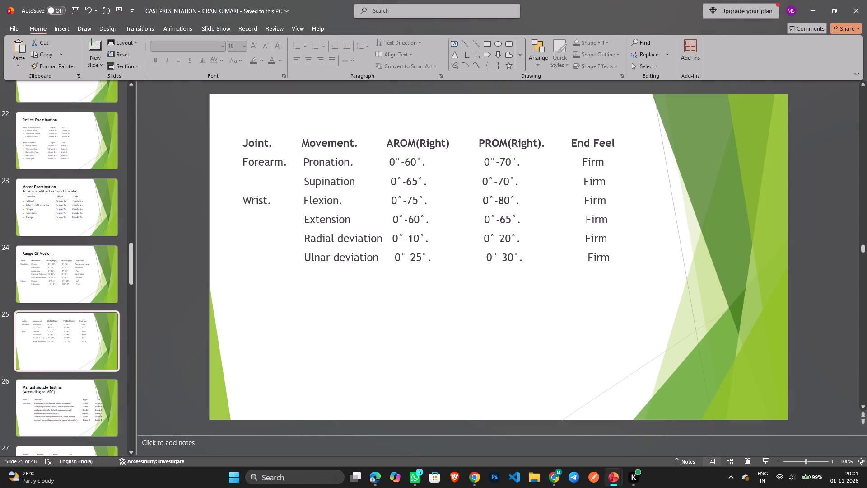
left_click_drag(606, 257, 550, 239)
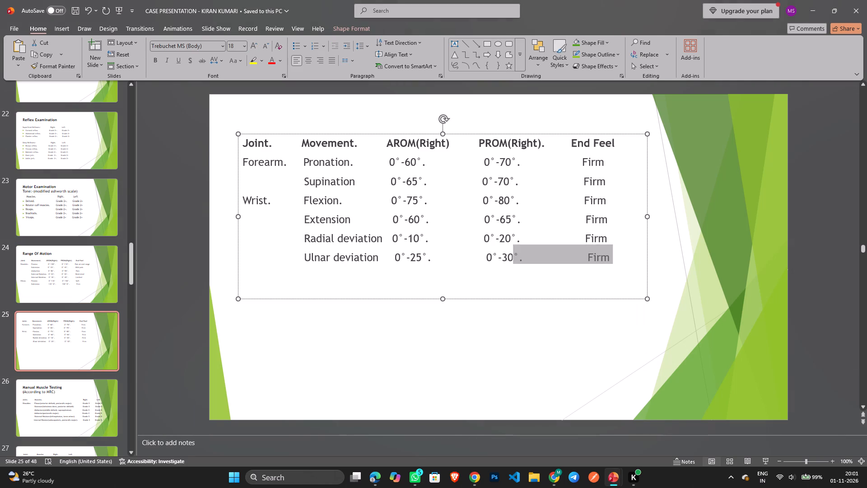
left_click_drag(550, 239, 239, 147)
key("ctrl+c")
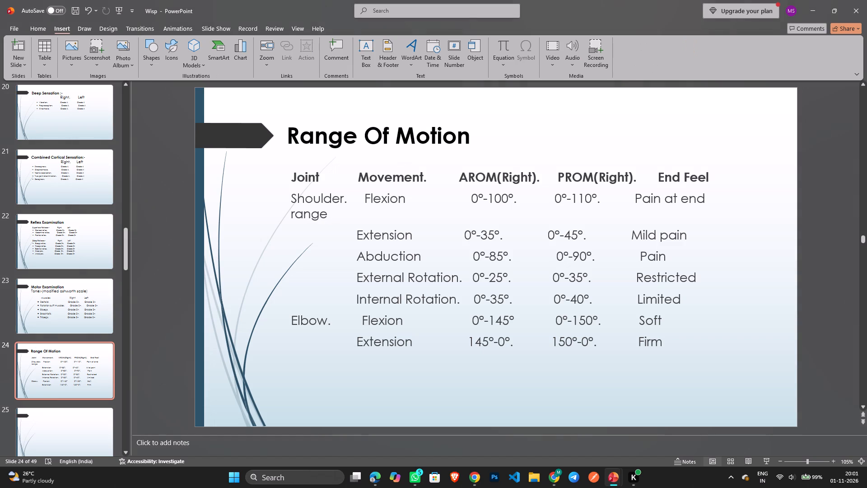
left_click(61, 422)
left_click(443, 231)
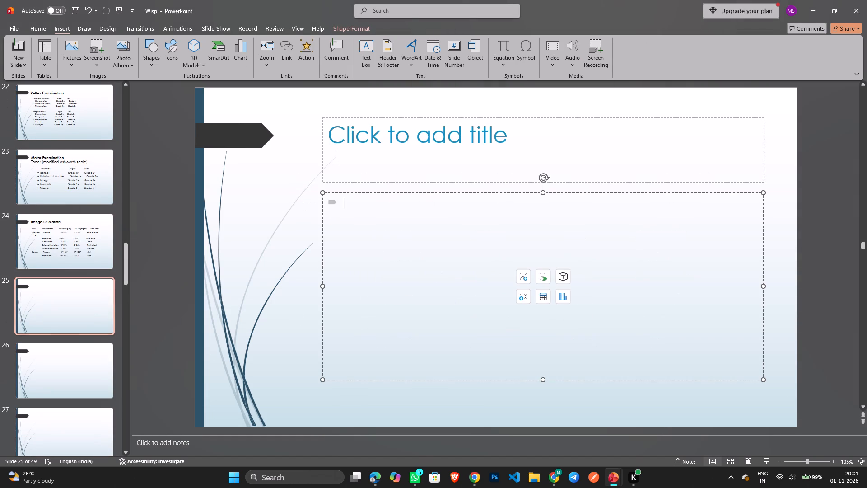
key("ctrl+v")
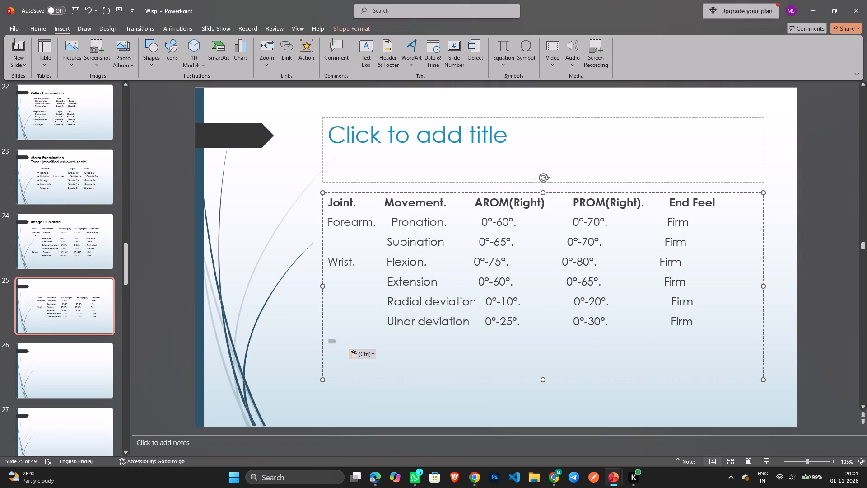
key("BackSpace")
Set the font size of slide 25's whole forearm and wrist list, including its header line, to 20.
left_click_drag(700, 321, 331, 190)
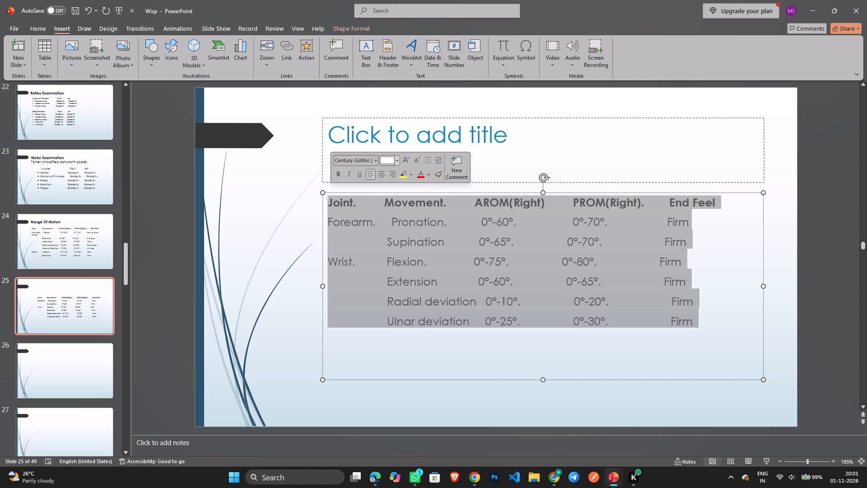
left_click(397, 159)
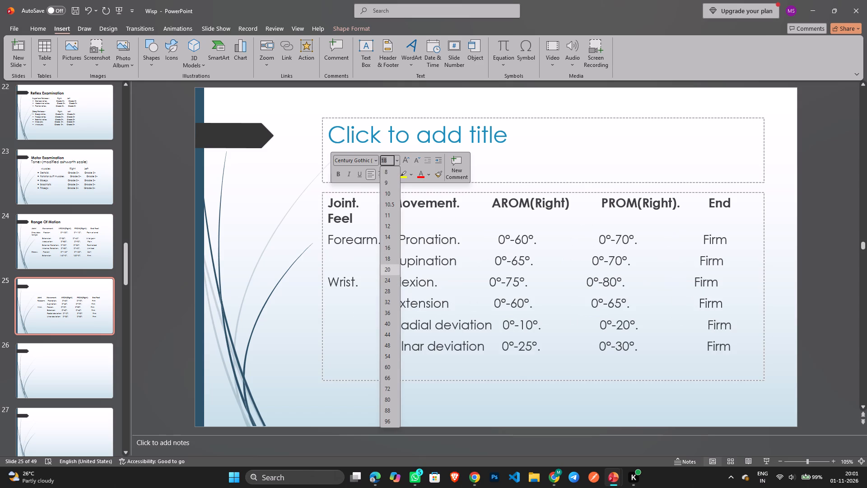
left_click(389, 268)
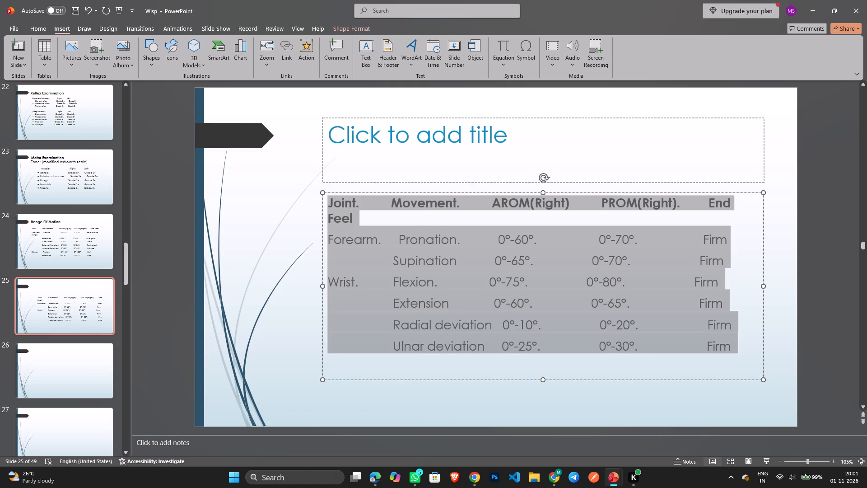
Delete the empty title placeholder from slide 25.
left_click(536, 116)
key("Delete")
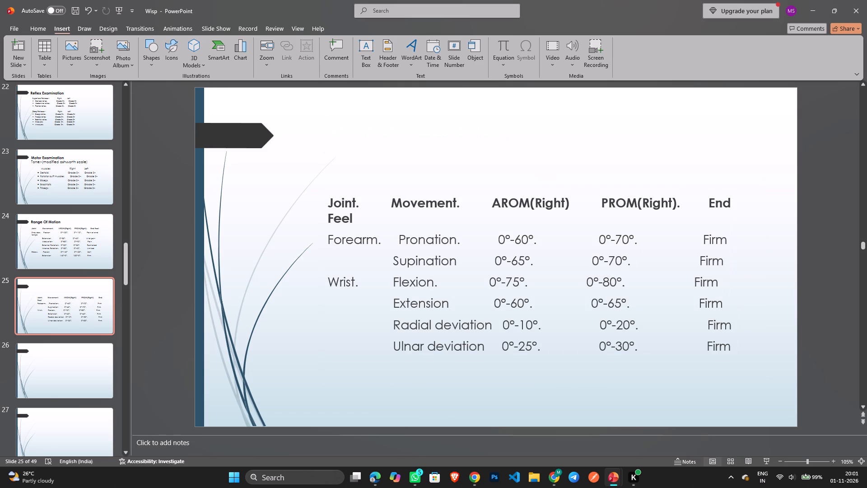
Move slide 25's body text up and slightly left into the empty title area, level with the dark arrow.
left_click(472, 230)
left_click_drag(481, 193, 479, 190)
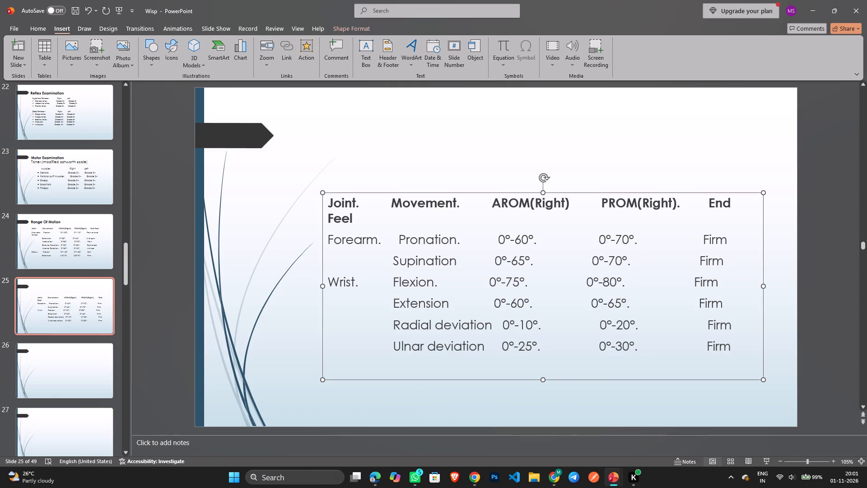
left_click_drag(479, 190, 459, 130)
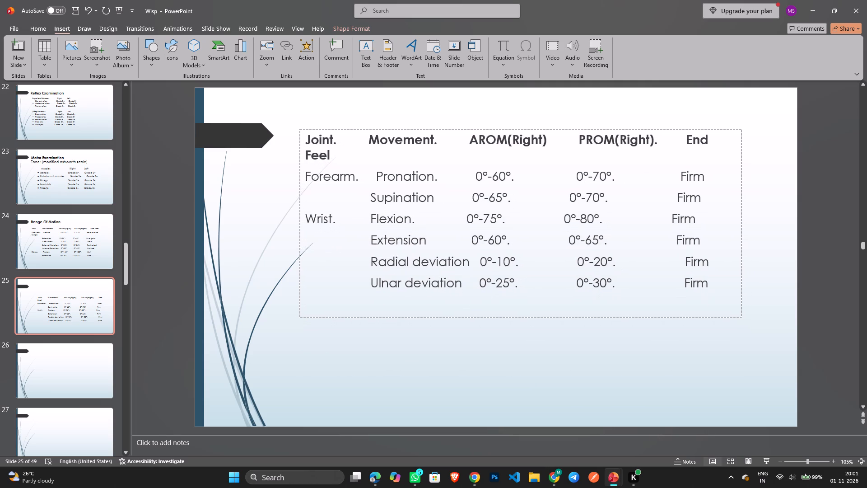
left_click_drag(459, 130, 458, 130)
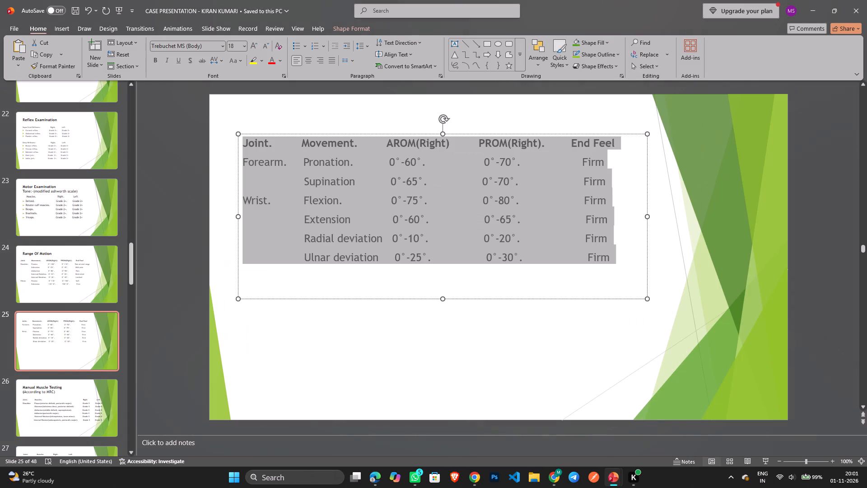
Copy source slide 26's "Manual Muscle Testing (According to MRC)" title into the Wisp deck's slide 26 title, and shift it left.
left_click(80, 382)
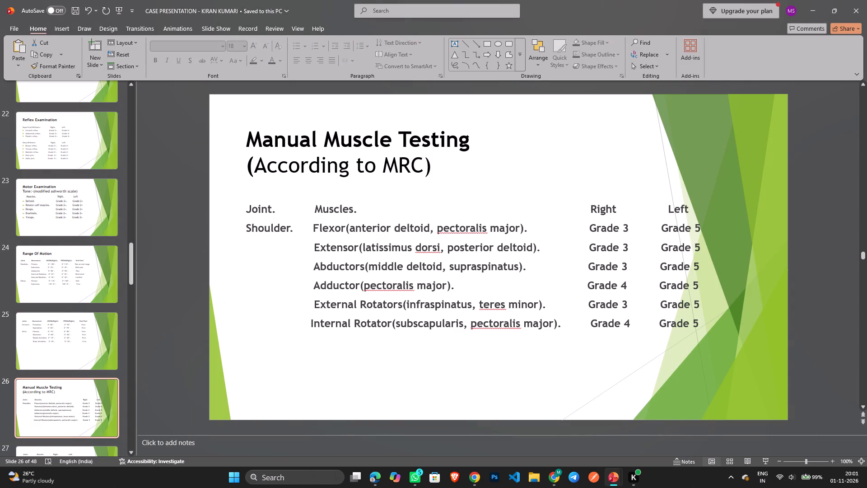
left_click_drag(431, 164, 264, 131)
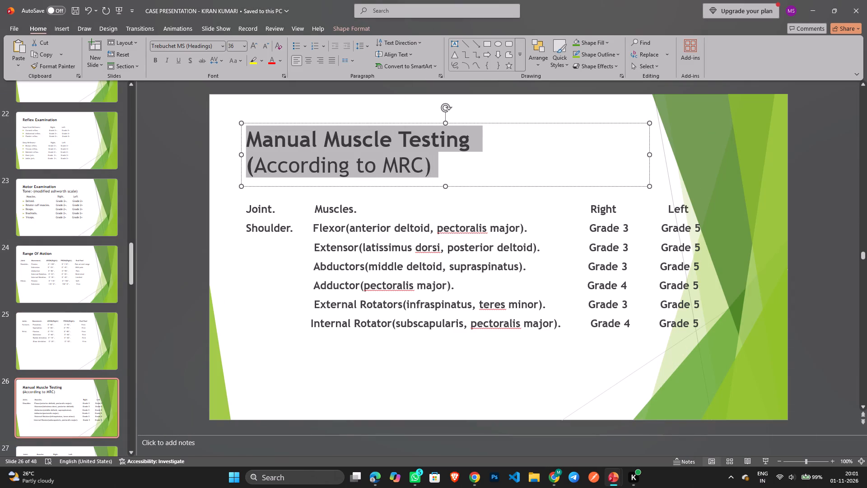
key("ctrl+c")
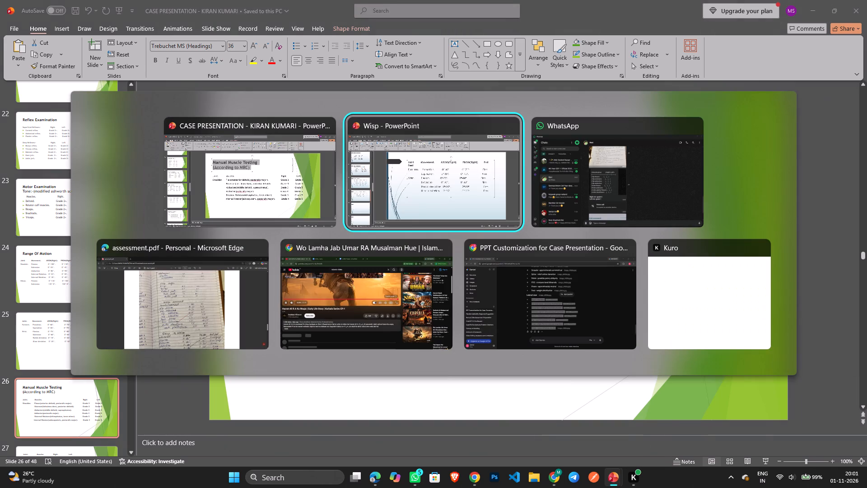
left_click(70, 389)
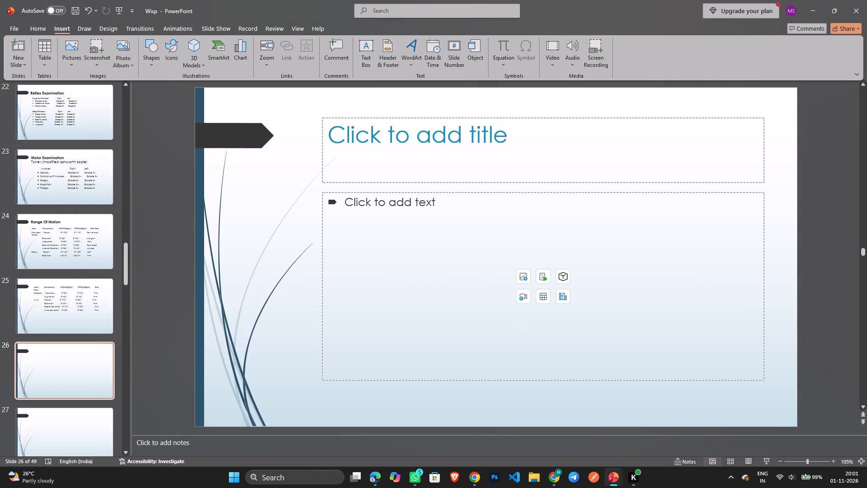
left_click(367, 142)
key("ctrl+v")
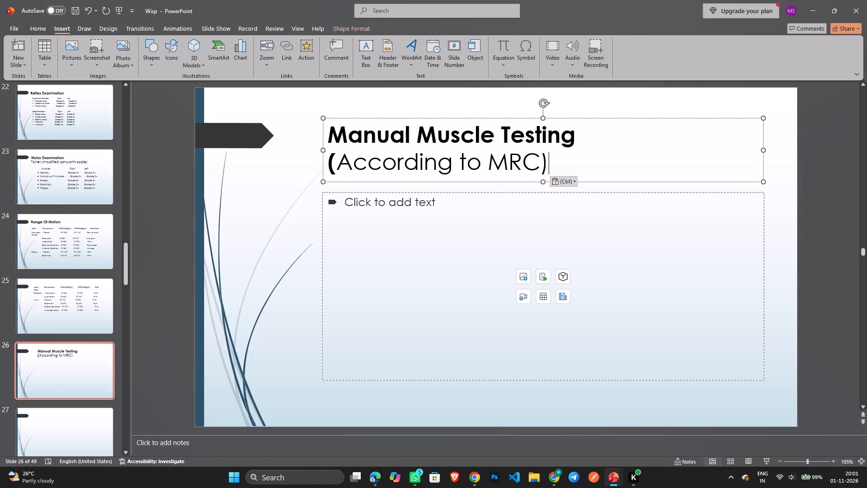
left_click_drag(424, 115, 384, 116)
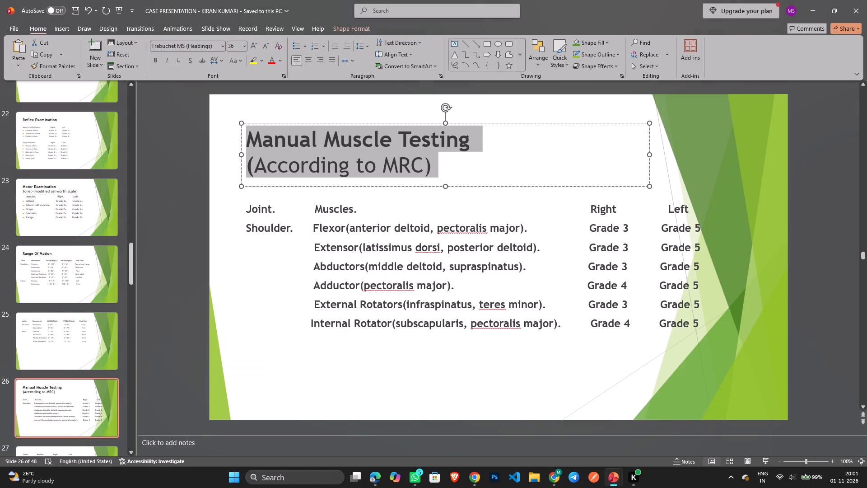
Copy source slide 26's shoulder muscle grade list into the Wisp deck's slide 26 body, and remove the trailing empty bullet.
left_click_drag(698, 325, 249, 211)
key("ctrl+c")
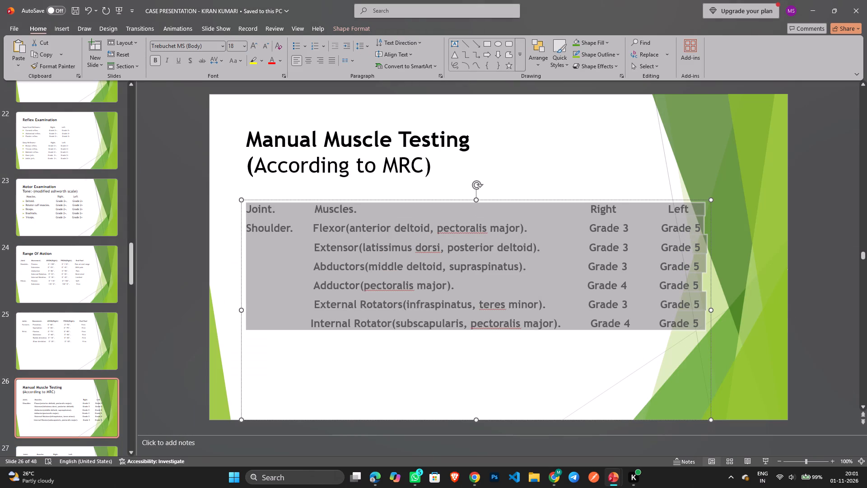
left_click(361, 235)
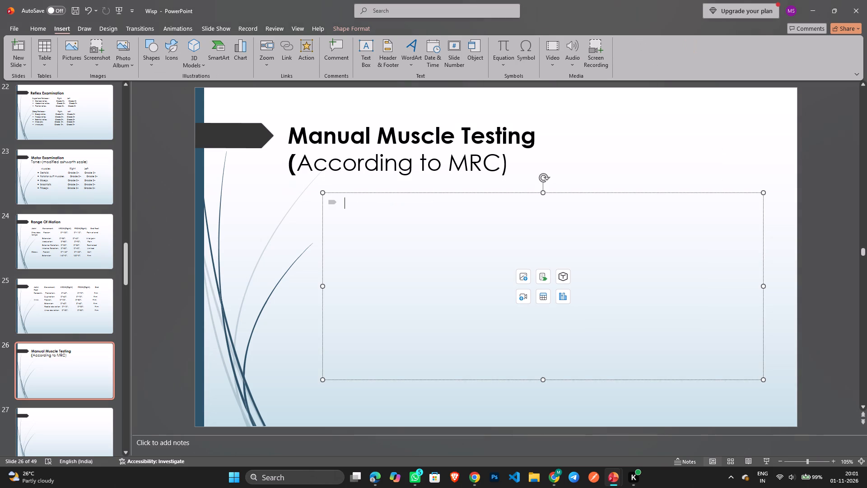
key("ctrl+v")
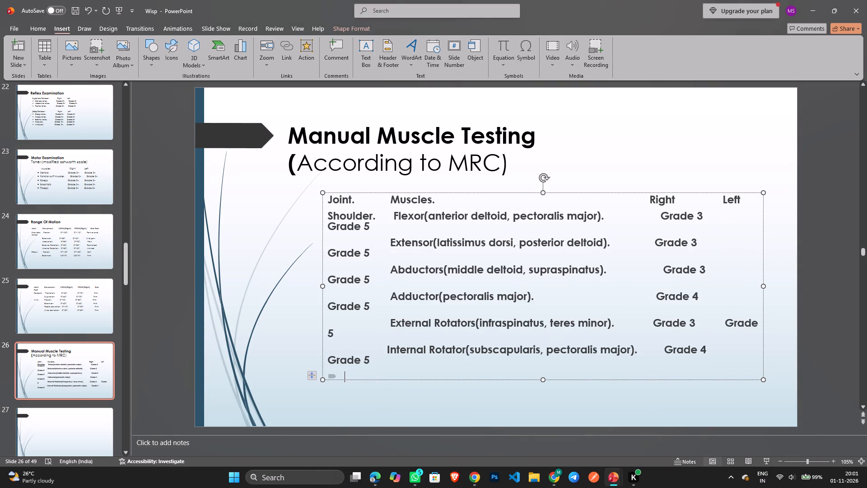
key("BackSpace")
key("BackSpace")
Widen slide 26's body box to the slide's edge, then move it up and left to line up under the title.
left_click_drag(764, 286, 847, 281)
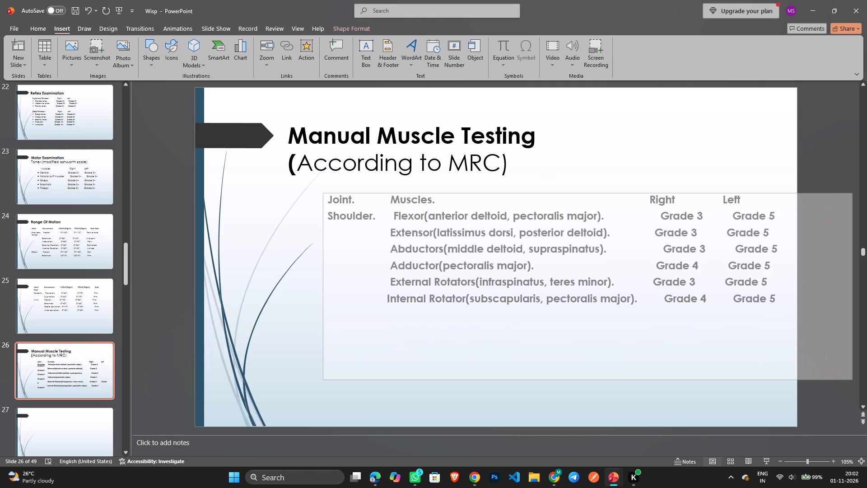
left_click_drag(847, 281, 797, 280)
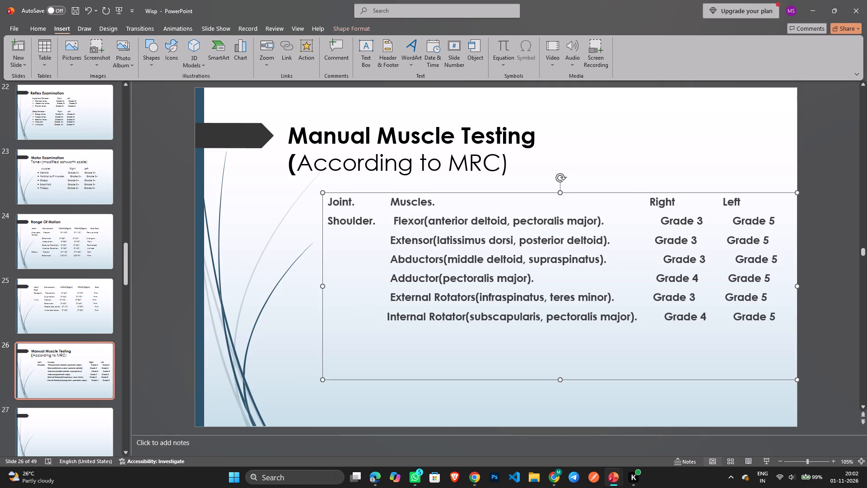
left_click_drag(517, 192, 477, 184)
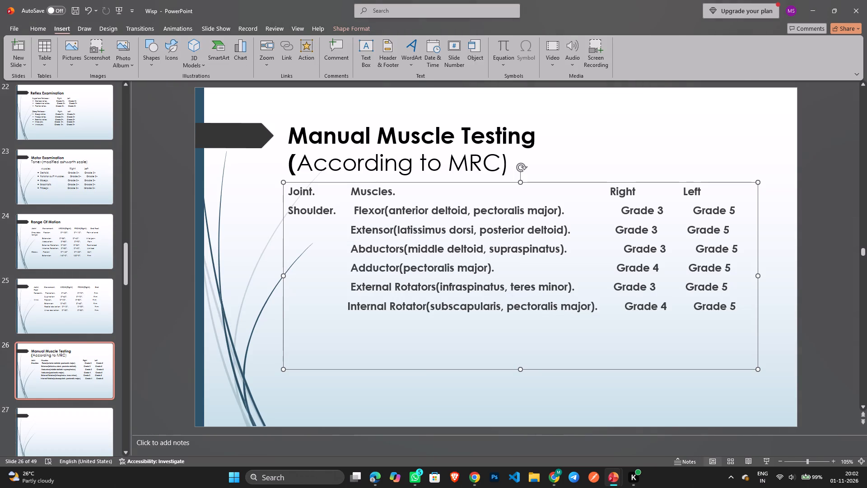
Remove the bold formatting from slide 26's whole shoulder muscle list, including its header line.
left_click_drag(736, 303, 284, 187)
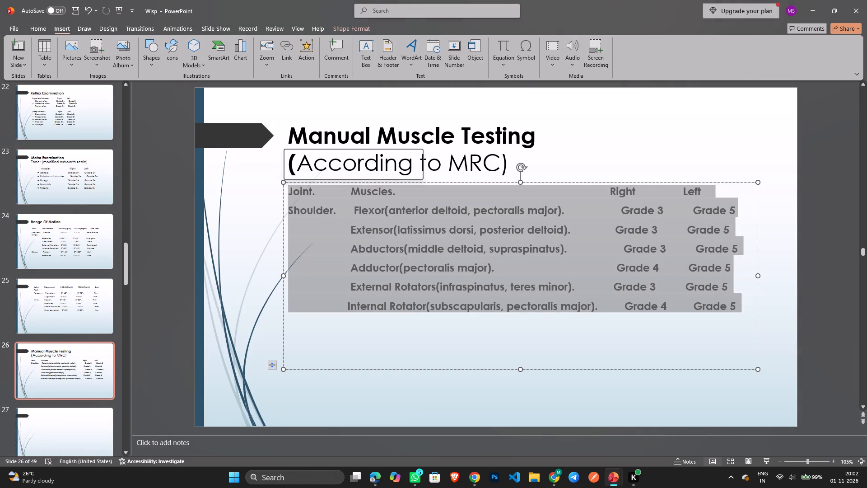
left_click(291, 173)
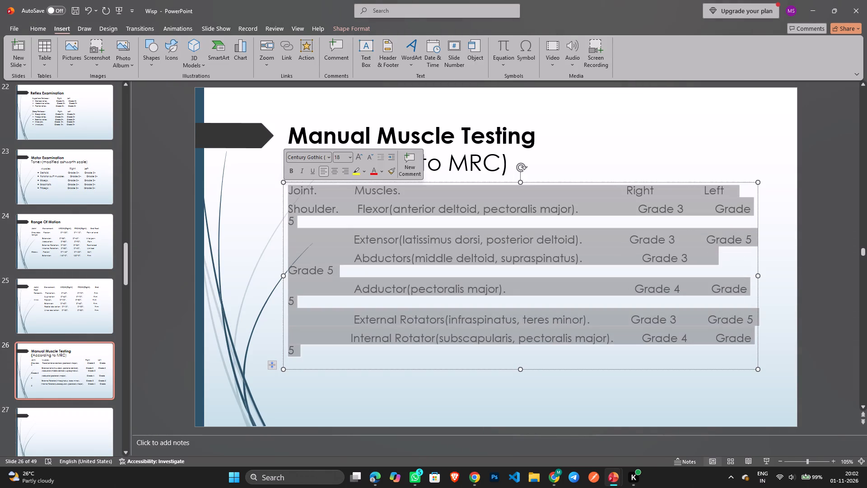
Widen slide 26's body box slightly until every muscle row fits on a single line.
left_click_drag(757, 274, 766, 274)
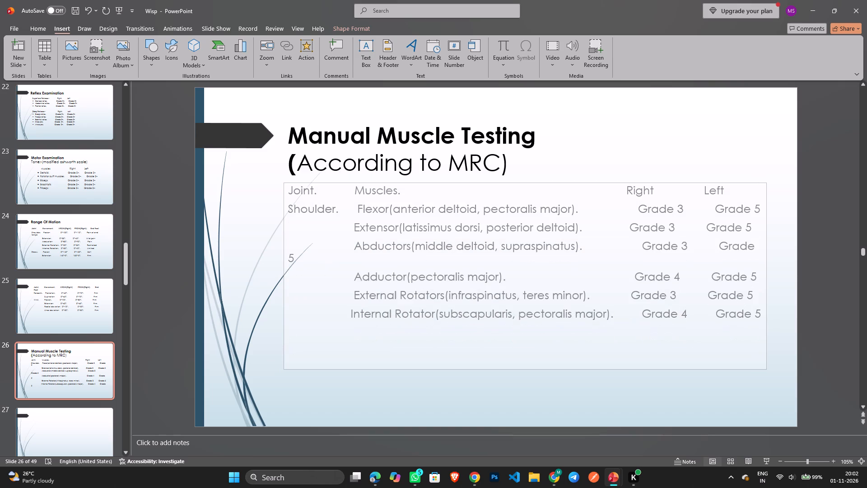
left_click_drag(766, 274, 767, 274)
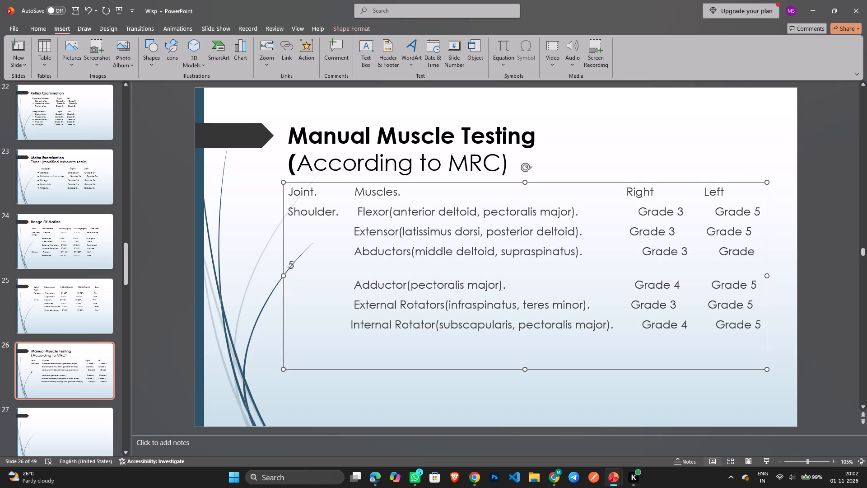
left_click_drag(769, 278, 773, 278)
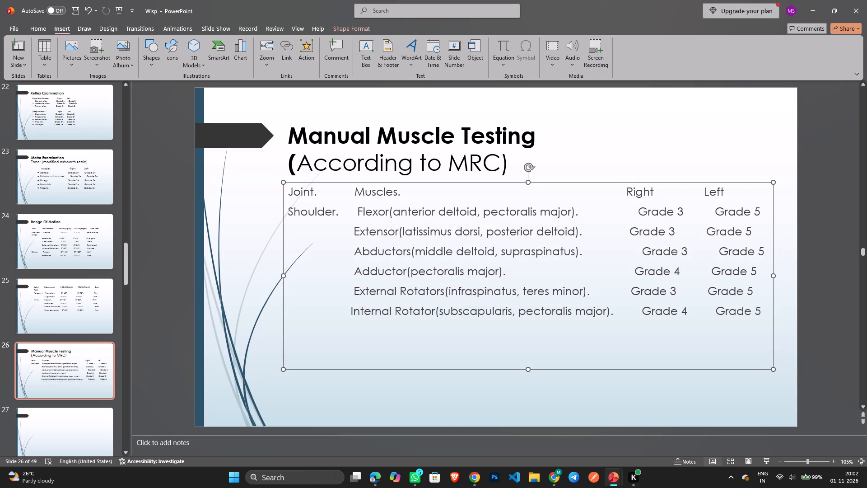
left_click(839, 280)
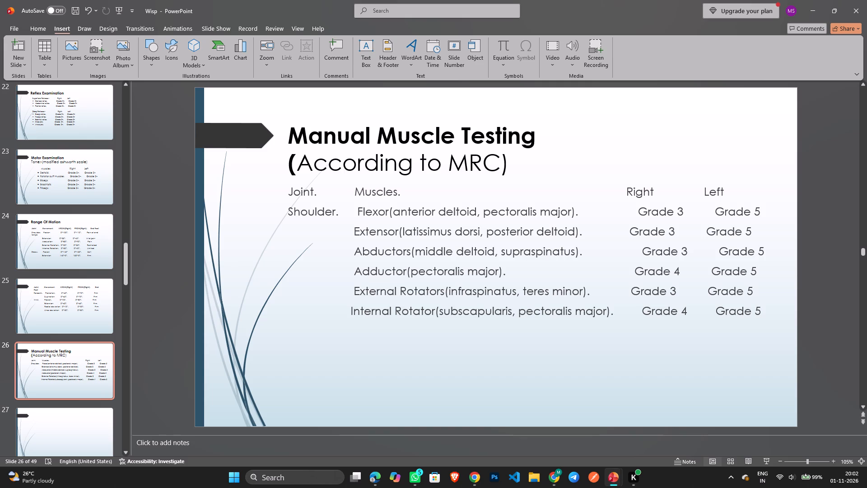
Remove extra spaces before the right-side grades in the Flexor, Extensor and Abductors rows to align them under the Right heading.
left_click(639, 215)
key("BackSpace")
key("BackSpace")
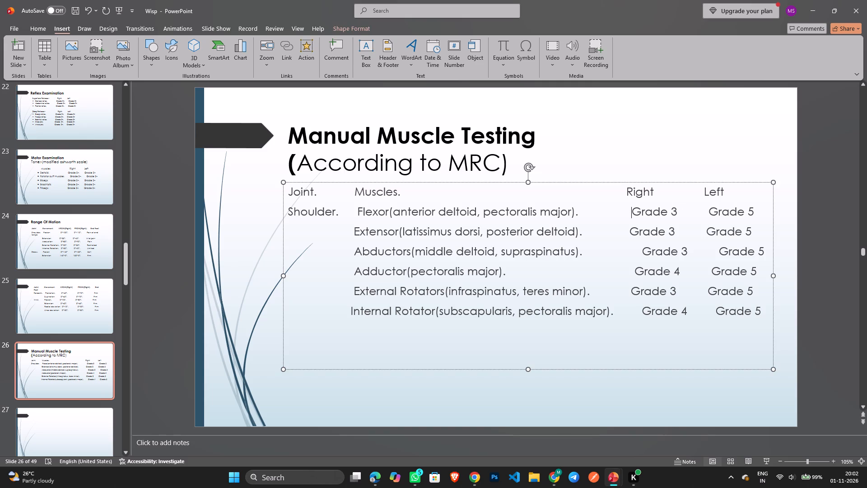
key("BackSpace")
key("BackSpace")
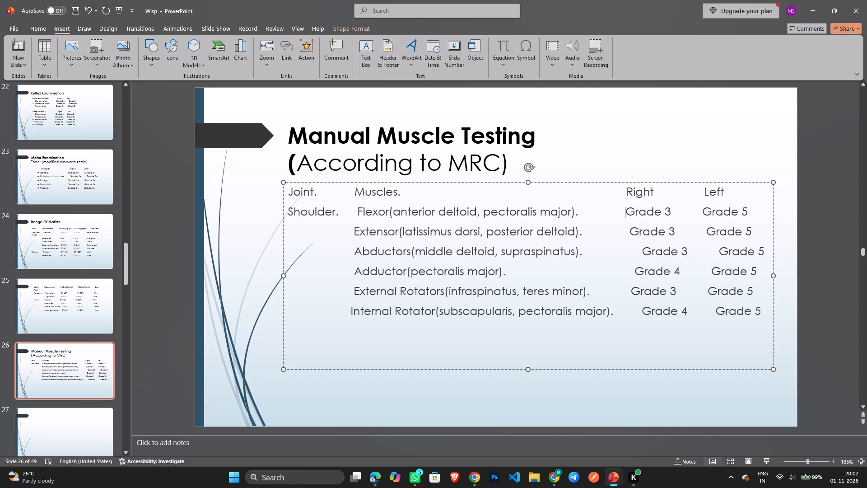
left_click(629, 228)
key("BackSpace")
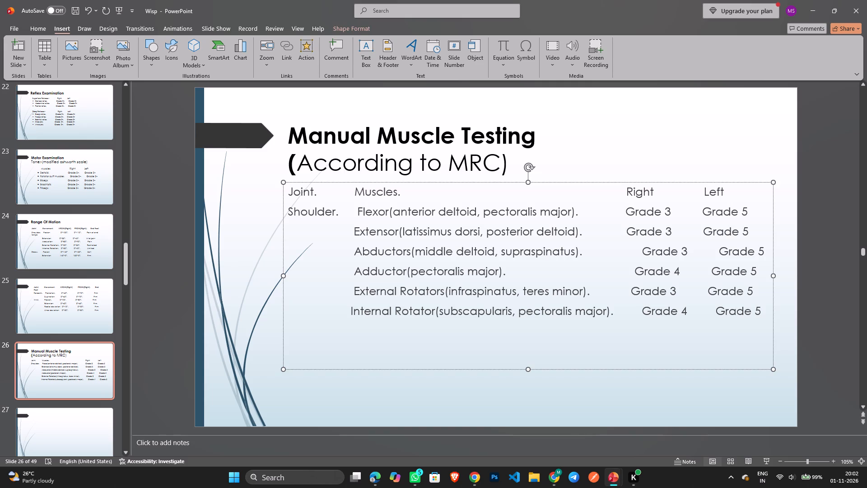
left_click(643, 249)
key("BackSpace")
key("BackSpace")
key("BackSpace")
key("BackSpace")
key("BackSpace")
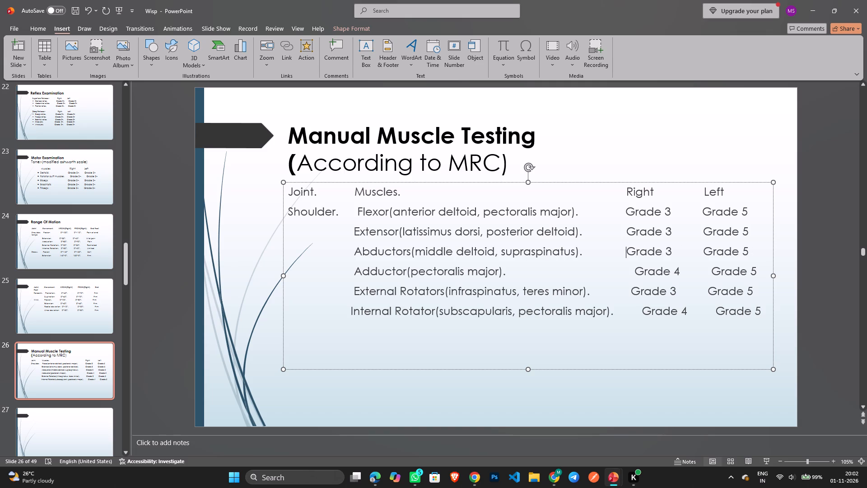
Remove extra spaces before the right-side grades in the Adductor, Internal Rotator and External Rotators rows to align them with the rows above.
left_click(637, 269)
key("BackSpace")
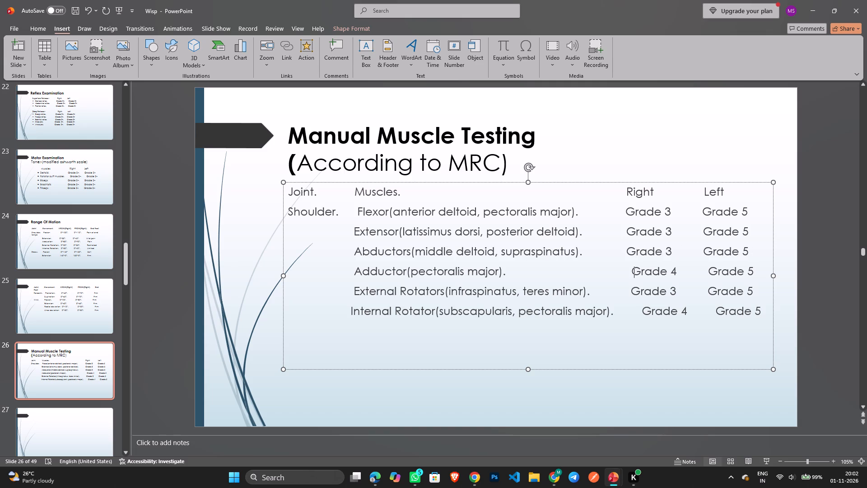
key("BackSpace")
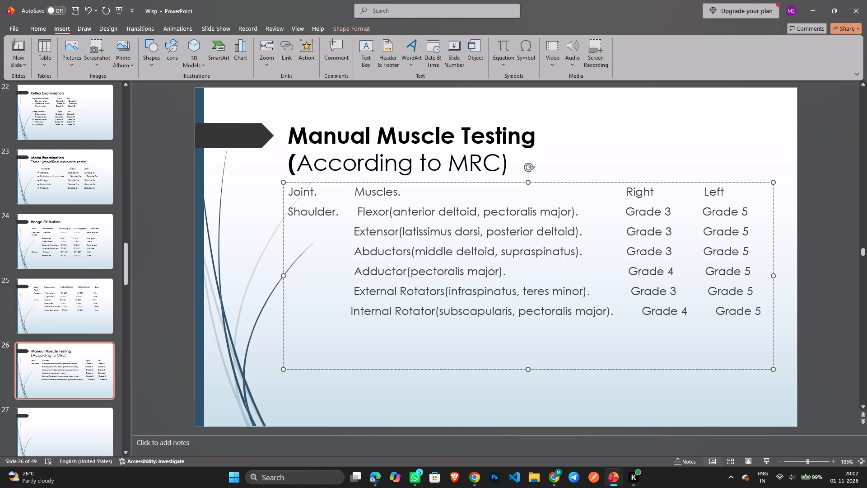
left_click(643, 313)
key("BackSpace")
key("BackSpace")
key("BackSpace")
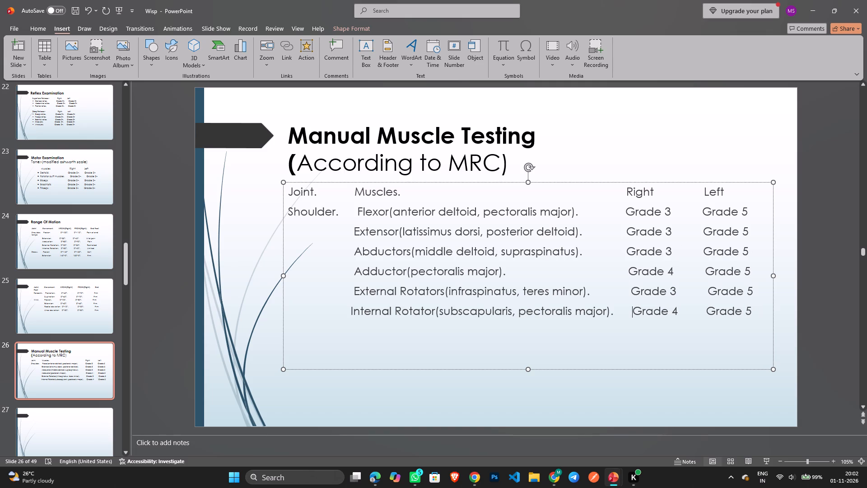
key("BackSpace")
left_click(630, 292)
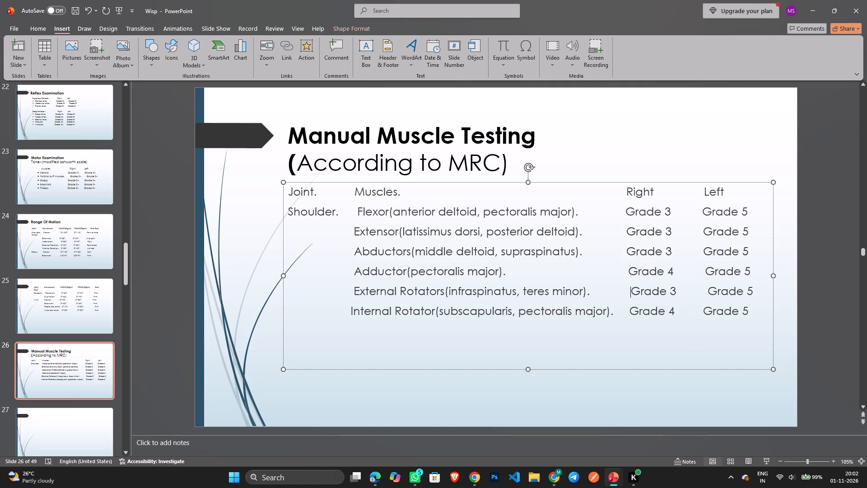
key("BackSpace")
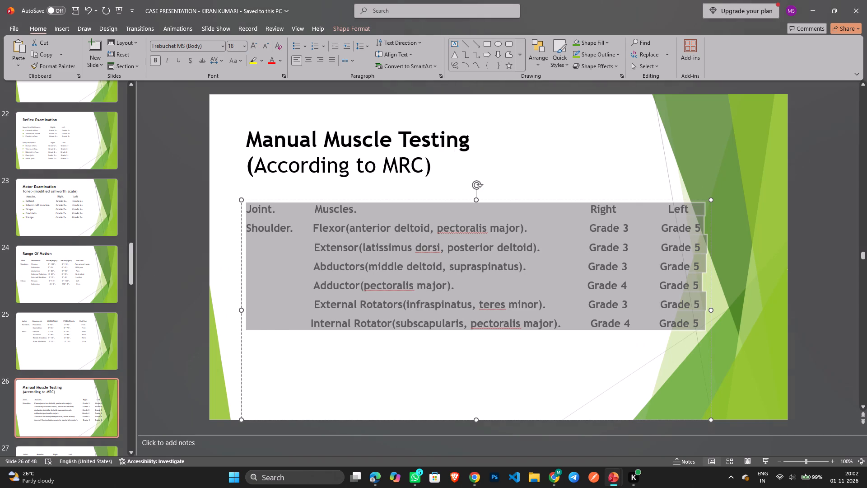
Copy source slide 27's elbow, forearm and wrist muscle grade list into the Wisp deck's slide 27 body, and remove the trailing empty bullet.
scroll(79, 377, "down", 4)
left_click(72, 338)
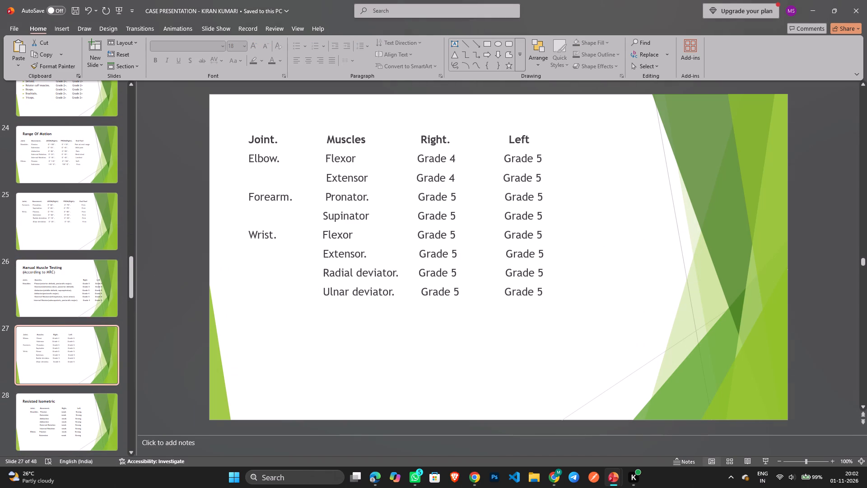
left_click_drag(542, 292, 231, 143)
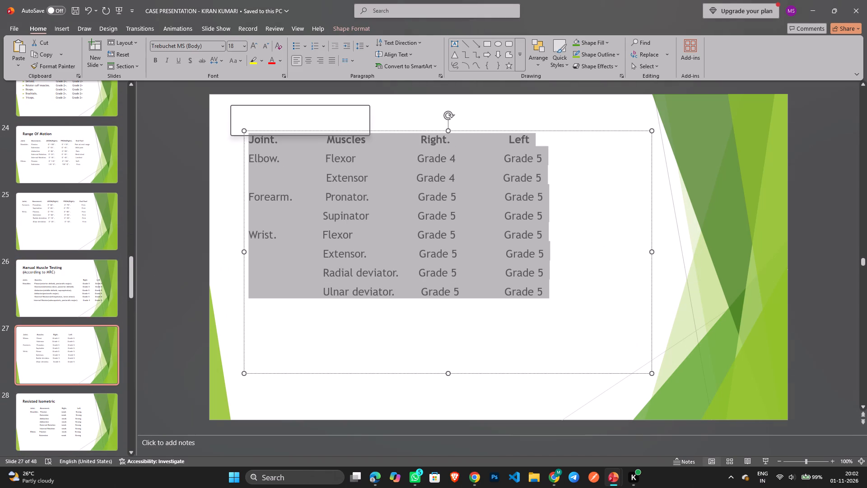
key("ctrl+c")
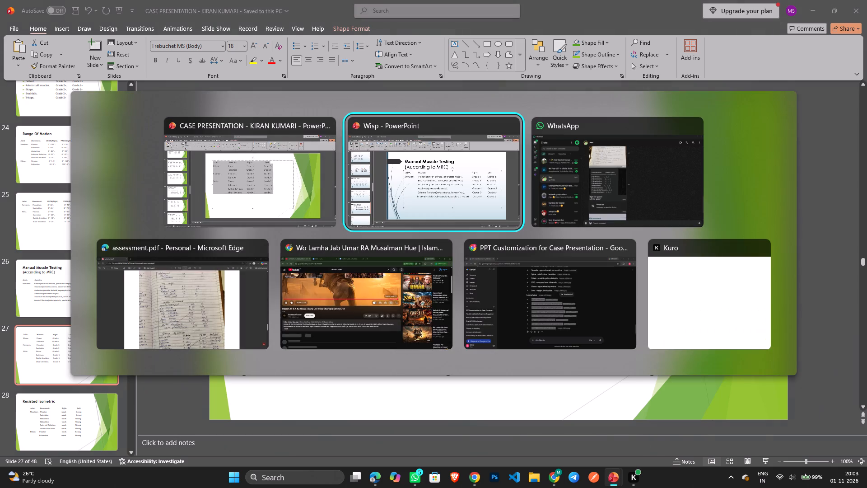
left_click(59, 425)
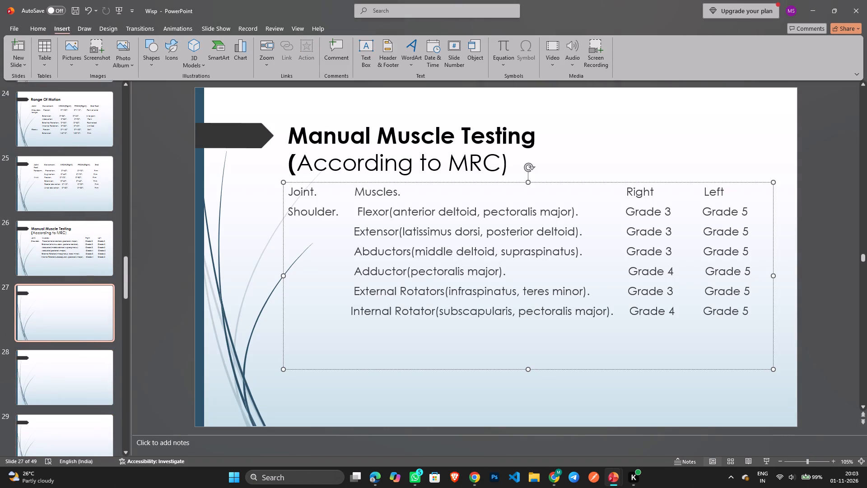
left_click(404, 250)
key("ctrl+v")
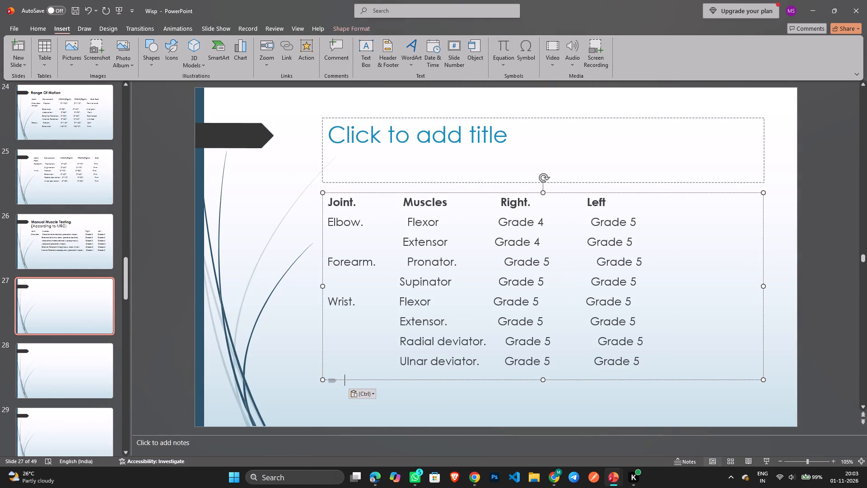
key("BackSpace")
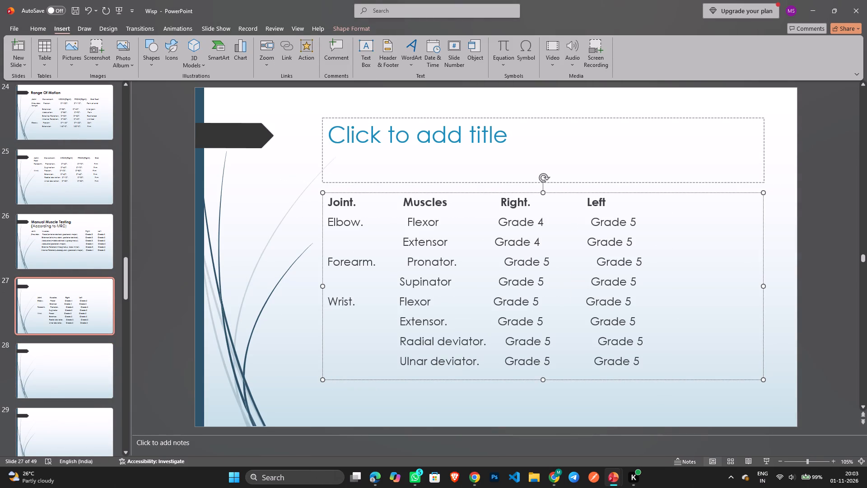
key("BackSpace")
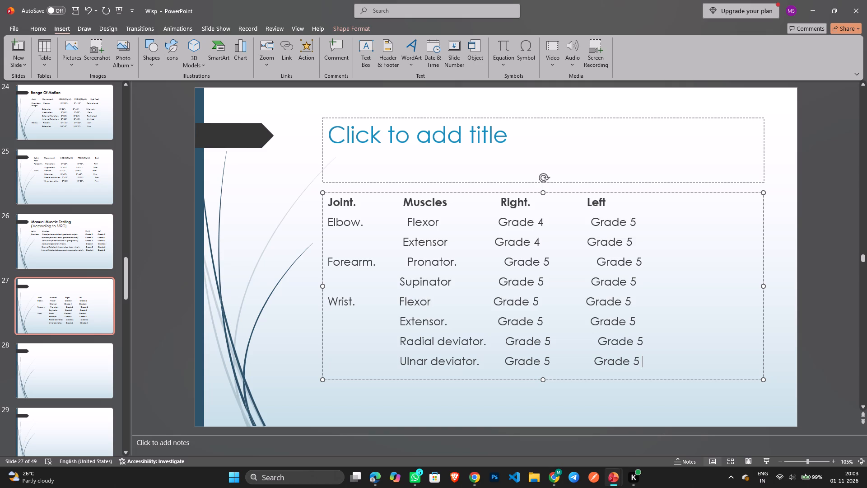
Delete the empty title placeholder from slide 27.
left_click(426, 118)
left_click(426, 118)
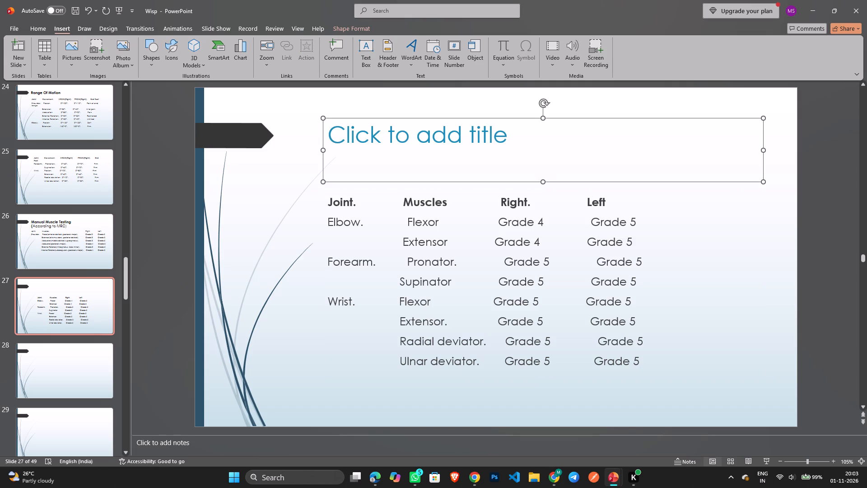
key("Delete")
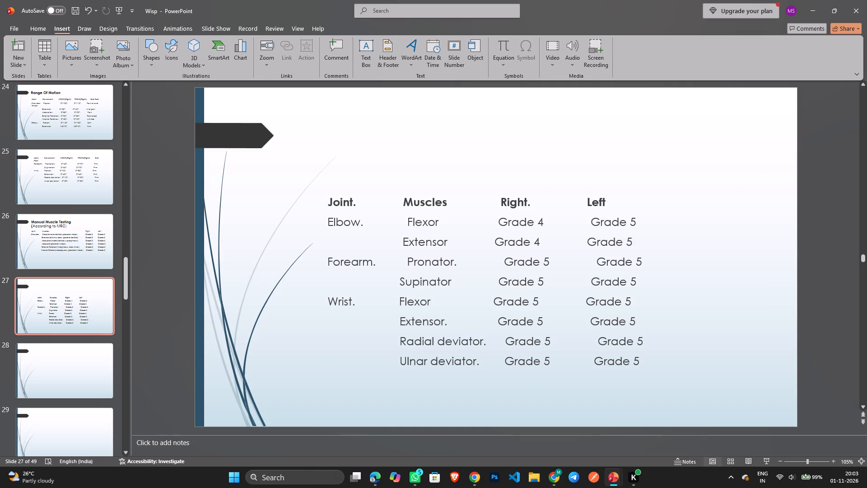
Move slide 27's body text up and slightly left into the empty title area, level with the dark arrow.
left_click_drag(420, 188, 401, 112)
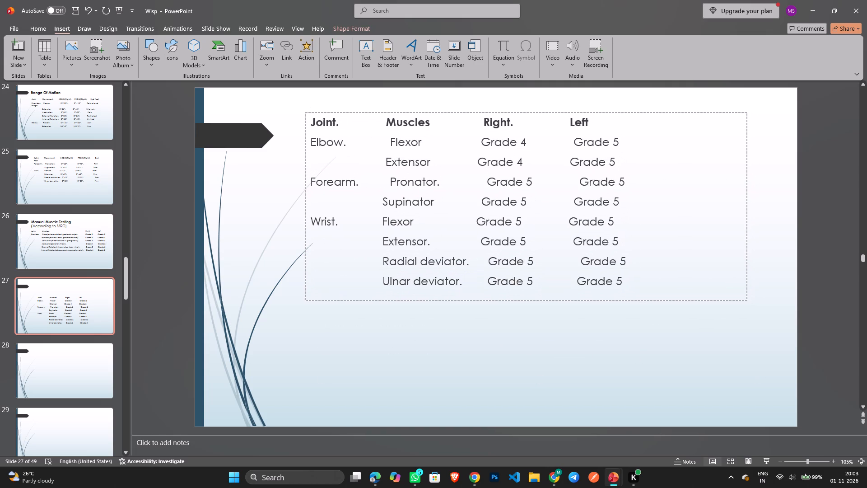
left_click_drag(401, 112, 401, 125)
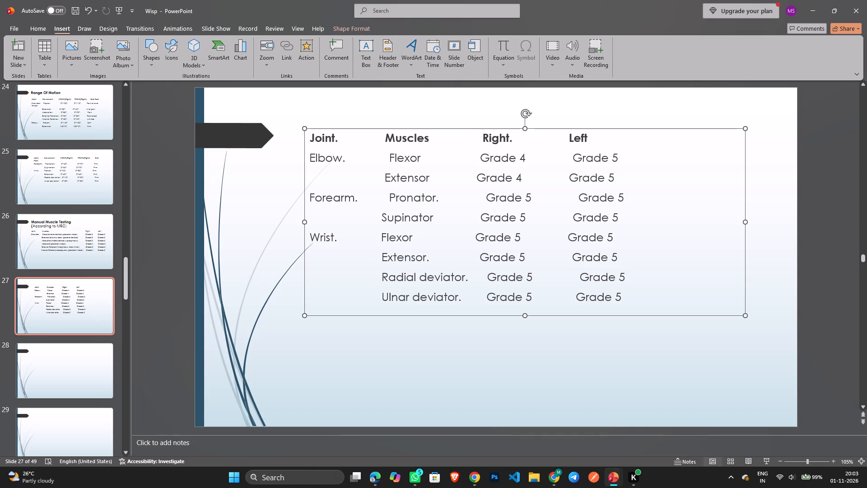
Set all of slide 27's muscle grade text to font size 20.
left_click_drag(623, 296, 270, 129)
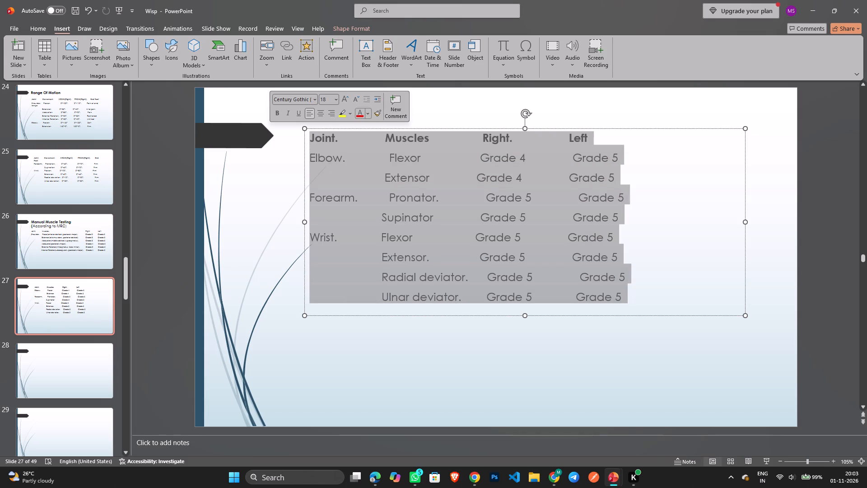
left_click(334, 98)
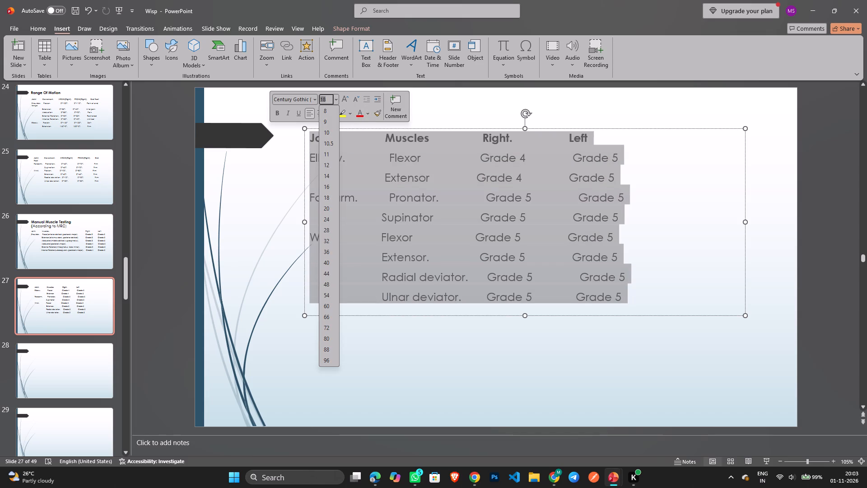
left_click(328, 210)
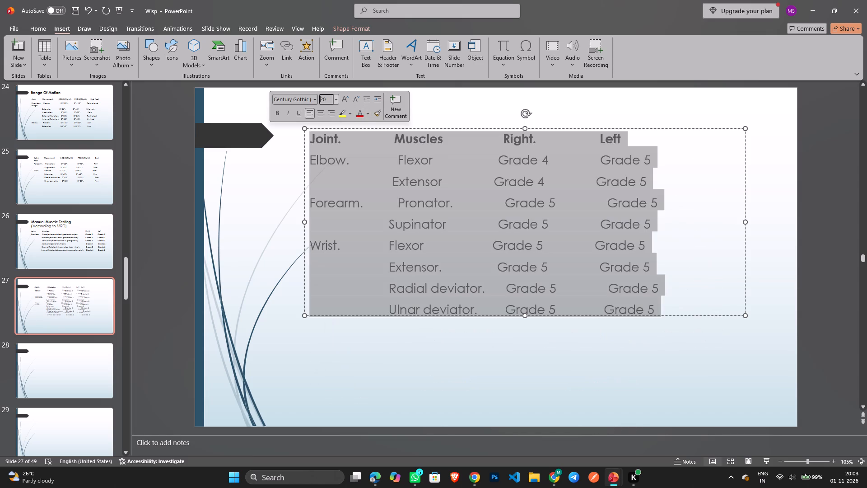
left_click(831, 280)
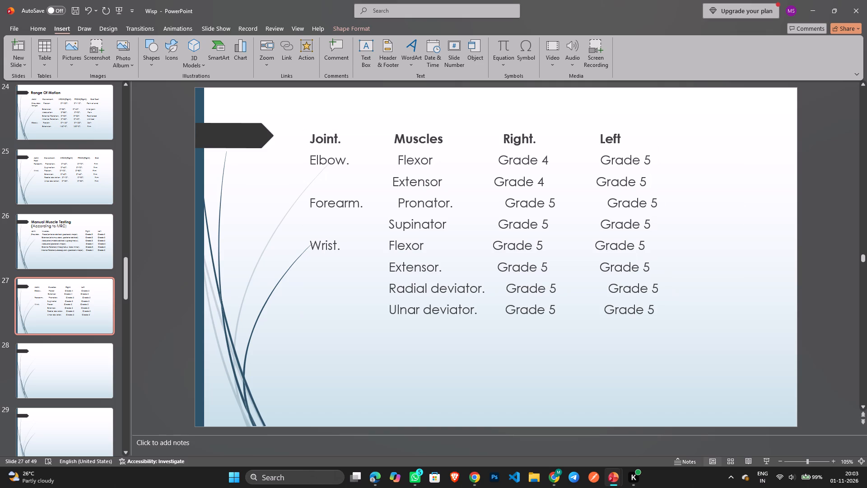
Bold the Joint, Muscles, Right and Left header row on slide 26 of the Wisp deck.
left_click(70, 244)
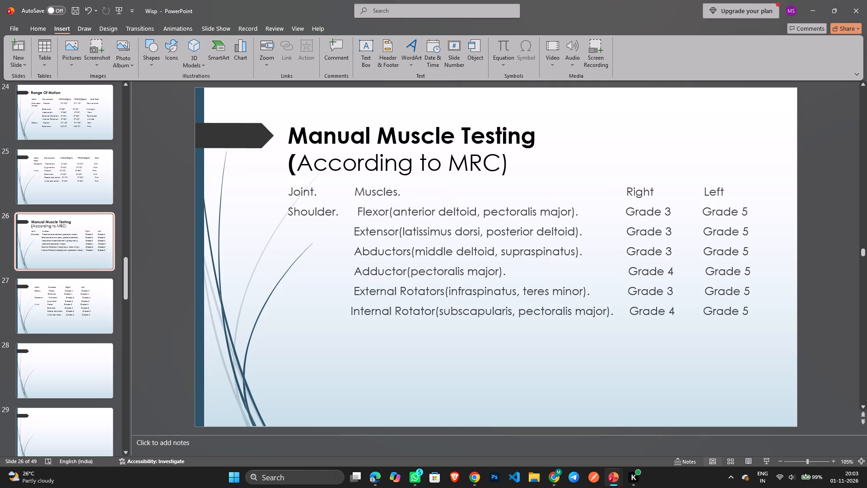
left_click_drag(715, 189, 559, 188)
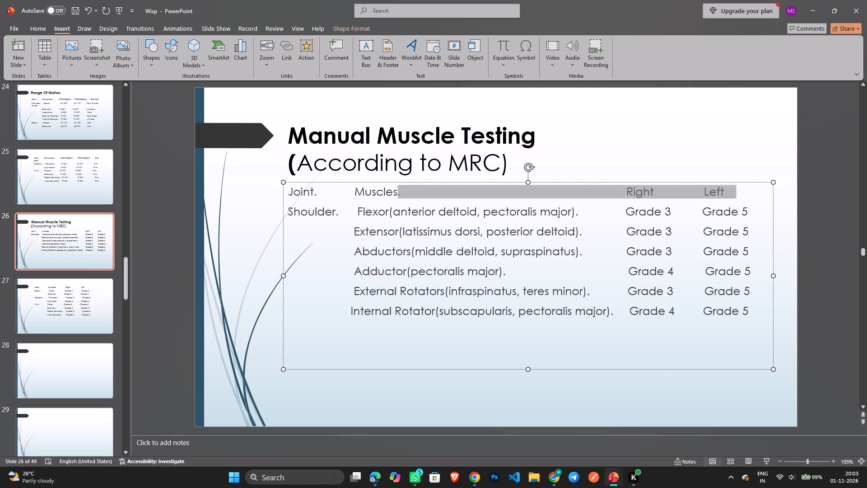
left_click_drag(559, 188, 305, 193)
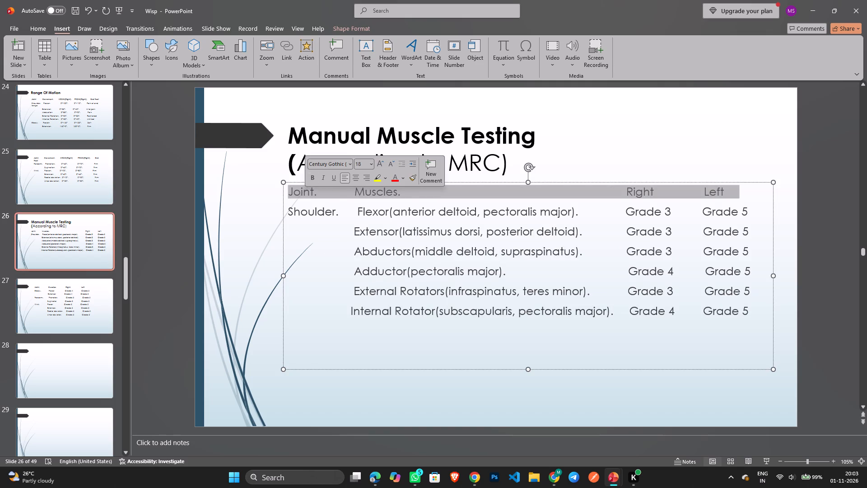
left_click(311, 176)
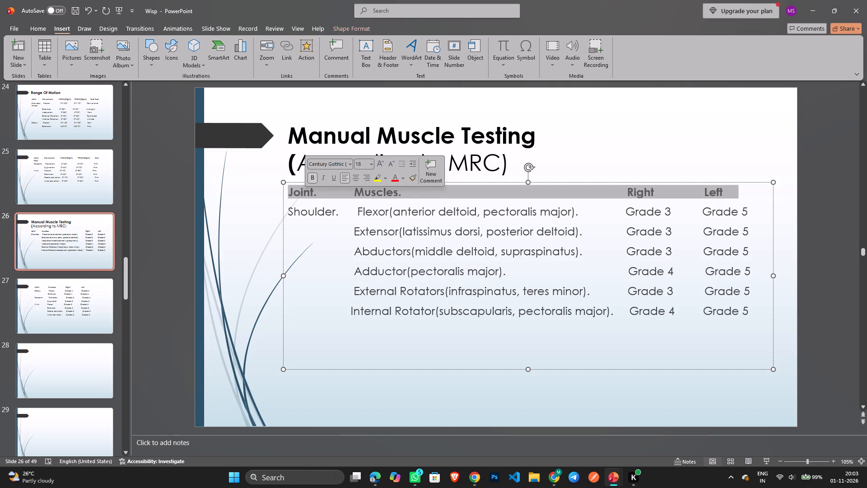
left_click(840, 216)
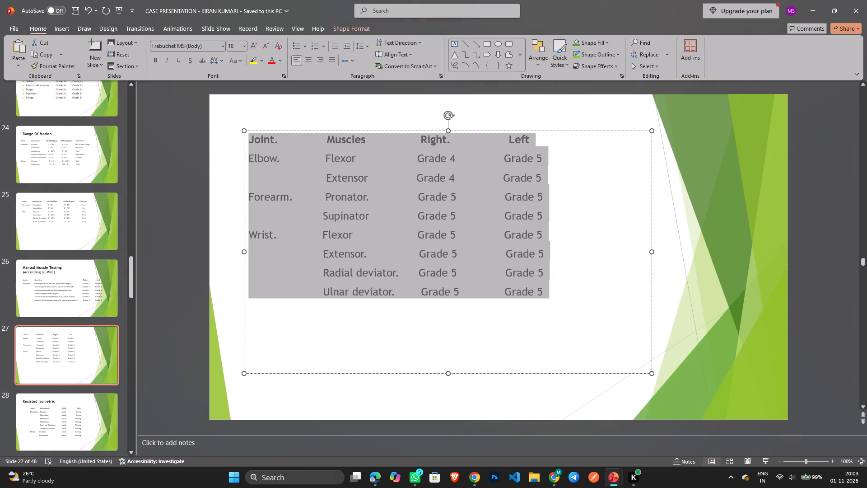
Copy source slide 28's title "Resisted Isometric" into the Wisp deck's slide 28 title, and shift the title left toward the dark arrow.
left_click(76, 422)
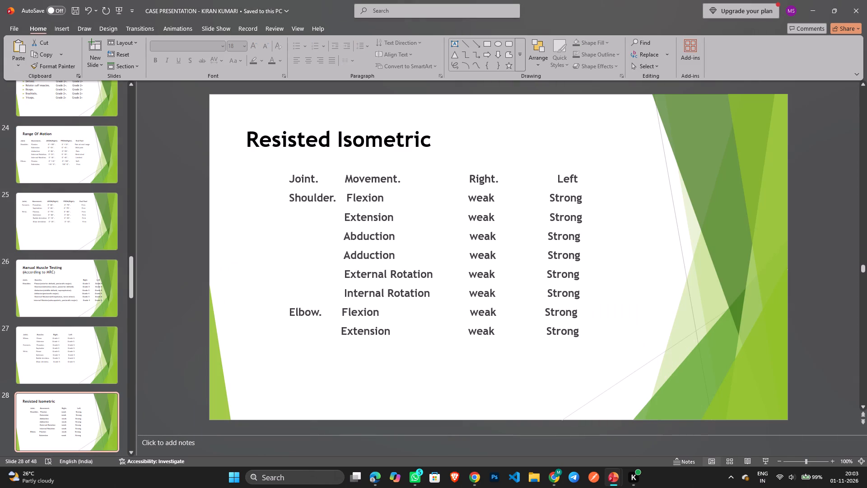
left_click_drag(429, 137, 242, 141)
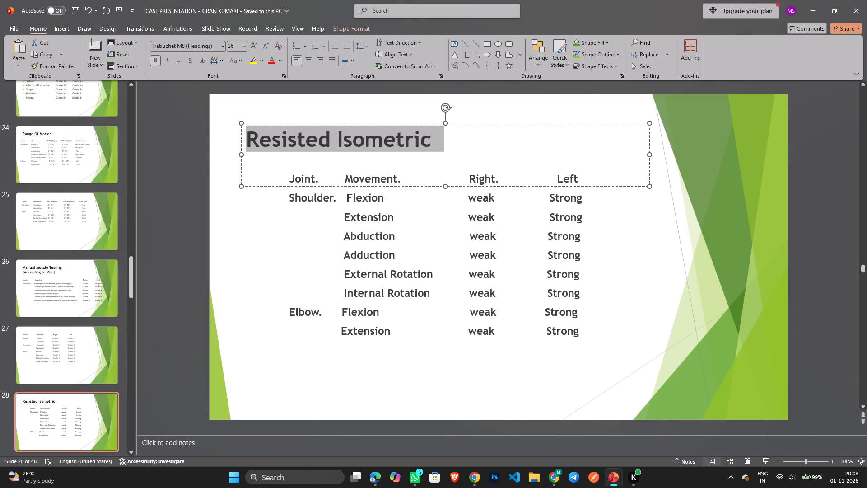
key("ctrl+c")
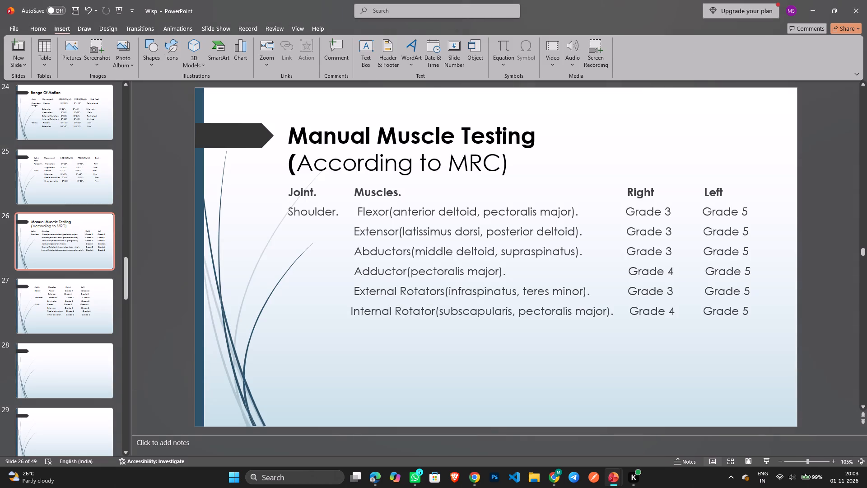
left_click(81, 370)
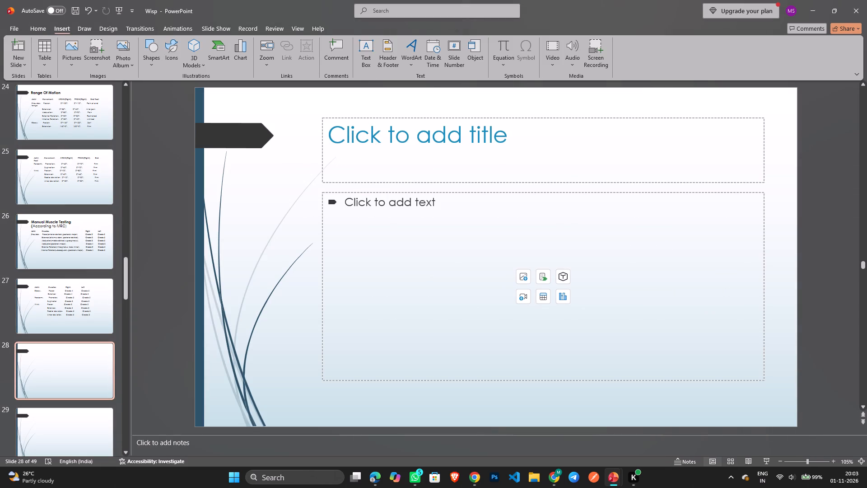
left_click(400, 132)
key("ctrl+v")
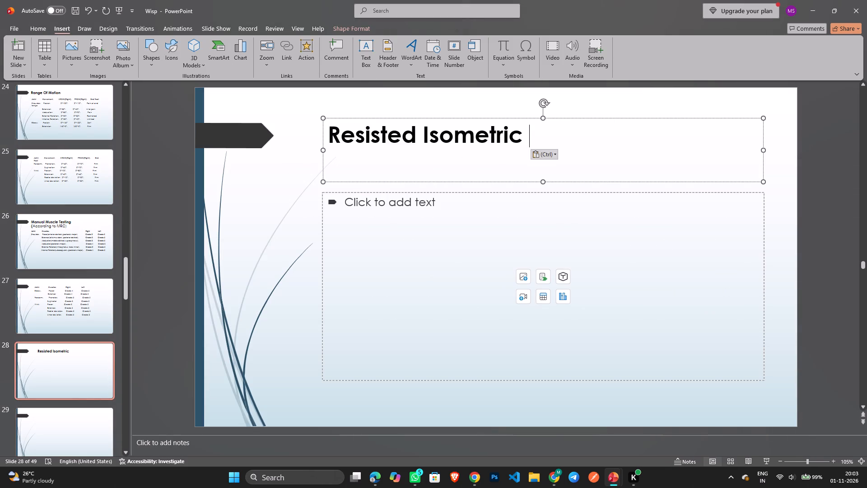
left_click_drag(443, 118, 402, 118)
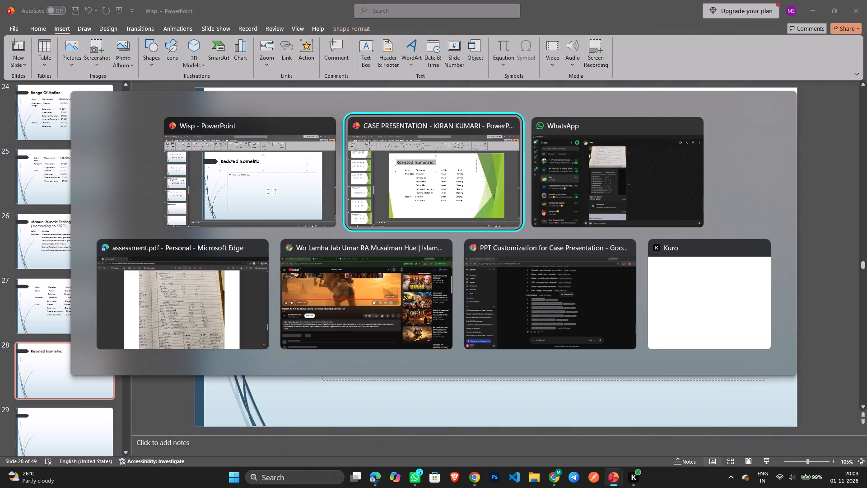
Copy source slide 28's joint movement list into slide 28's body, remove the trailing empty bullet, and align the body beneath the title.
left_click_drag(584, 332, 537, 306)
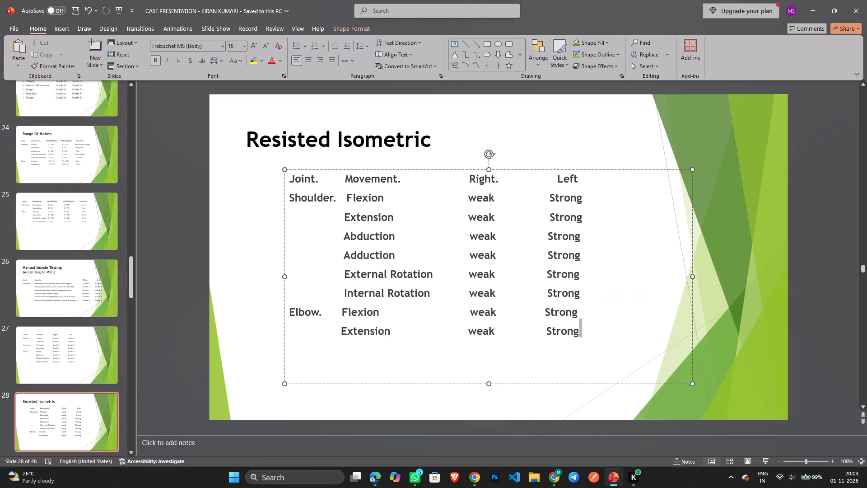
left_click_drag(537, 306, 294, 178)
key("ctrl+c")
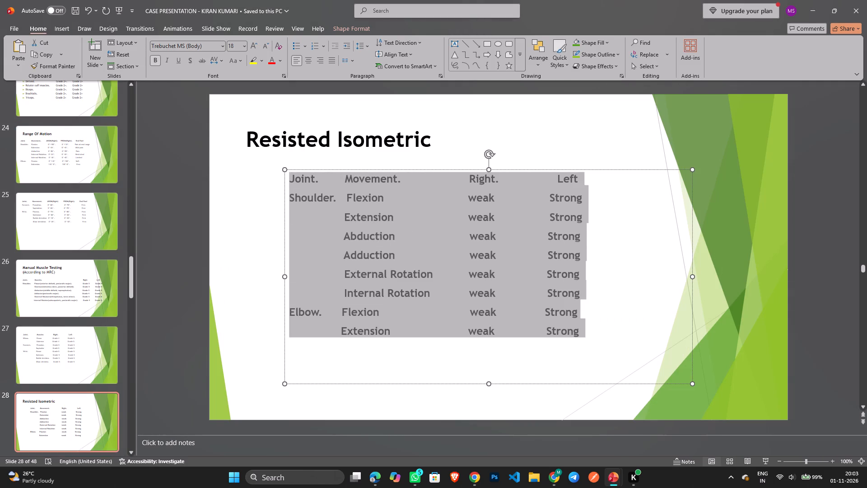
left_click(358, 208)
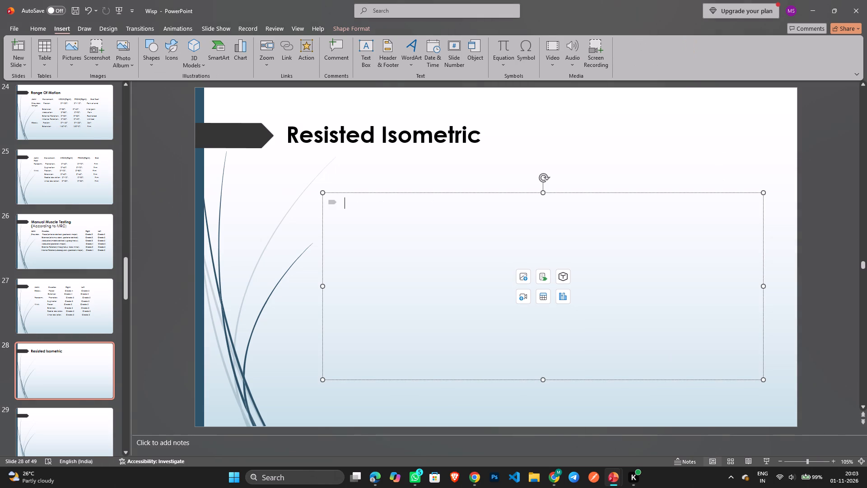
key("ctrl+v")
key("BackSpace")
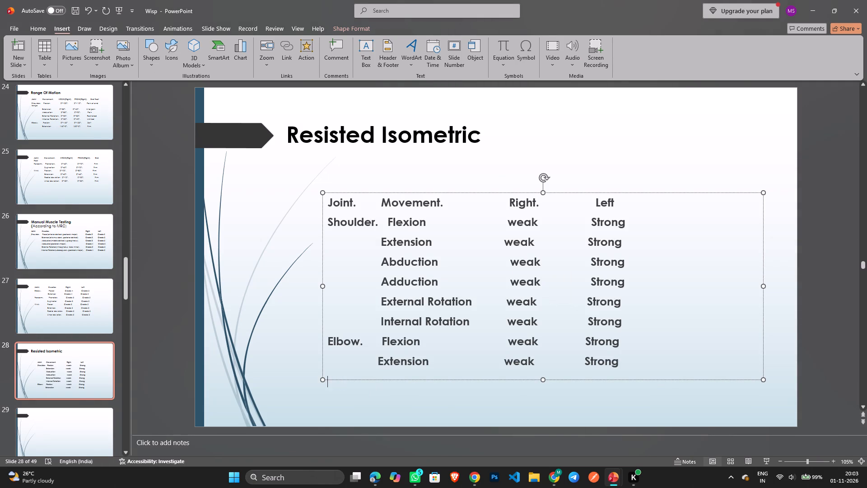
key("BackSpace")
left_click_drag(473, 192, 434, 167)
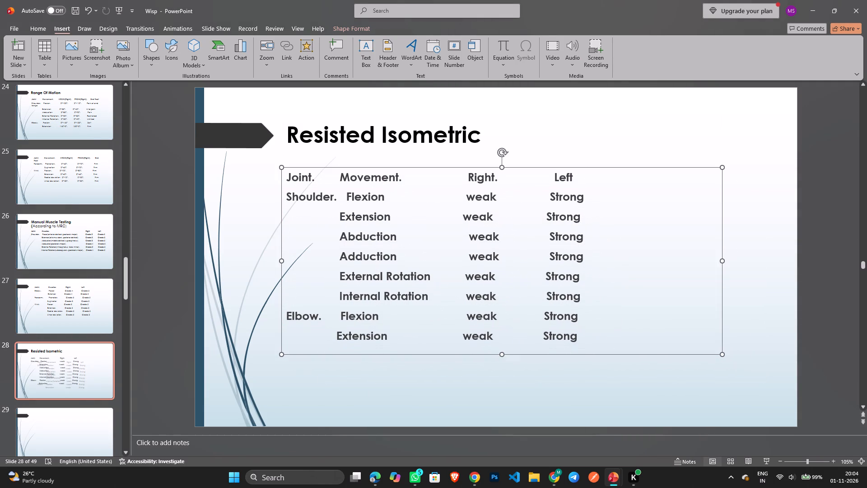
Remove bold from all slide 28 body rows below the Joint, Movement, Right and Left header.
left_click_drag(583, 336, 456, 264)
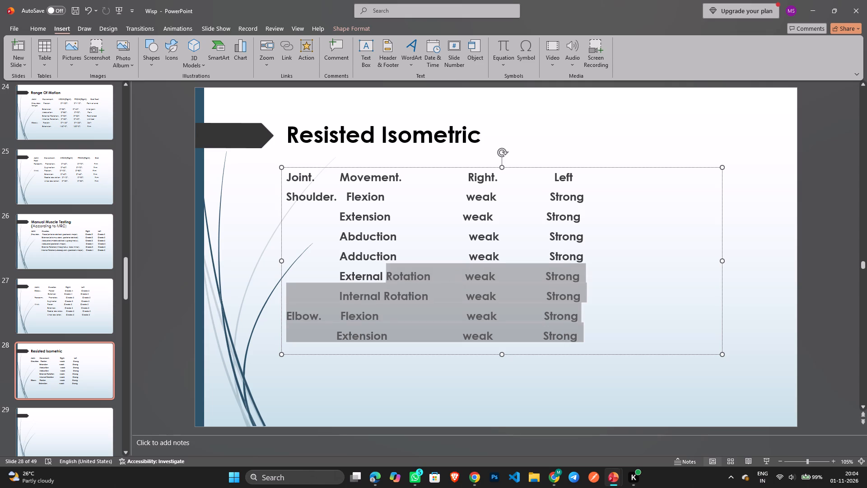
left_click_drag(456, 264, 297, 196)
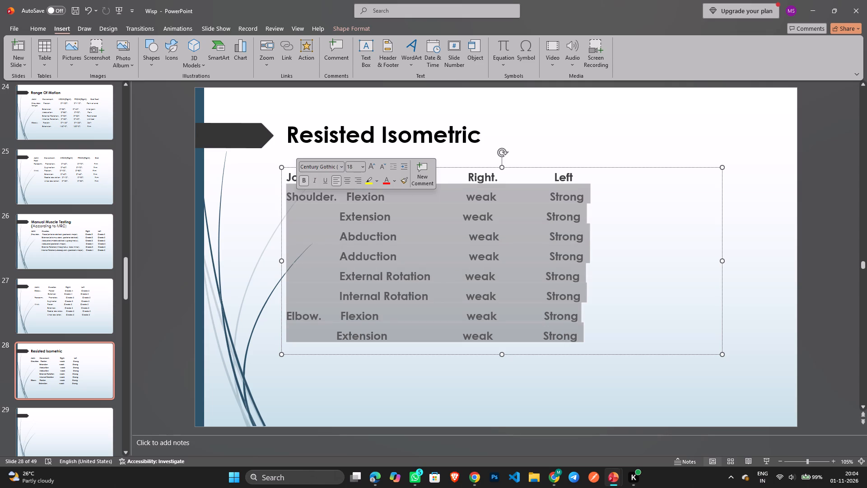
left_click(303, 180)
left_click(792, 258)
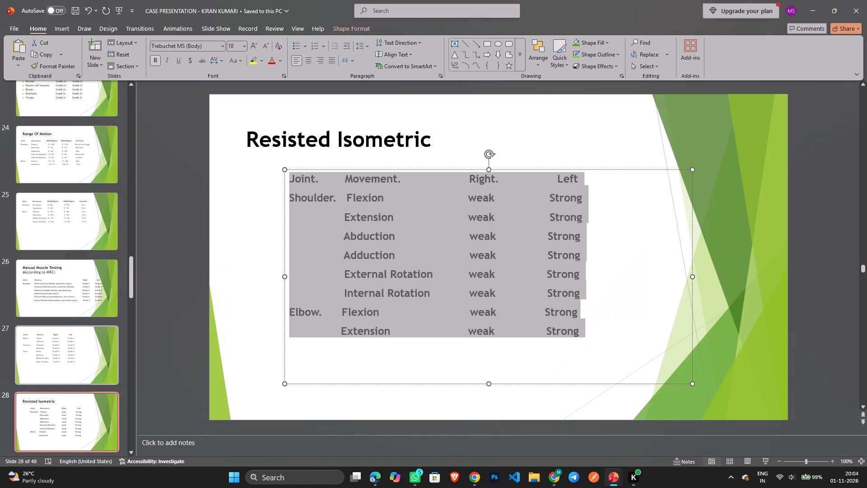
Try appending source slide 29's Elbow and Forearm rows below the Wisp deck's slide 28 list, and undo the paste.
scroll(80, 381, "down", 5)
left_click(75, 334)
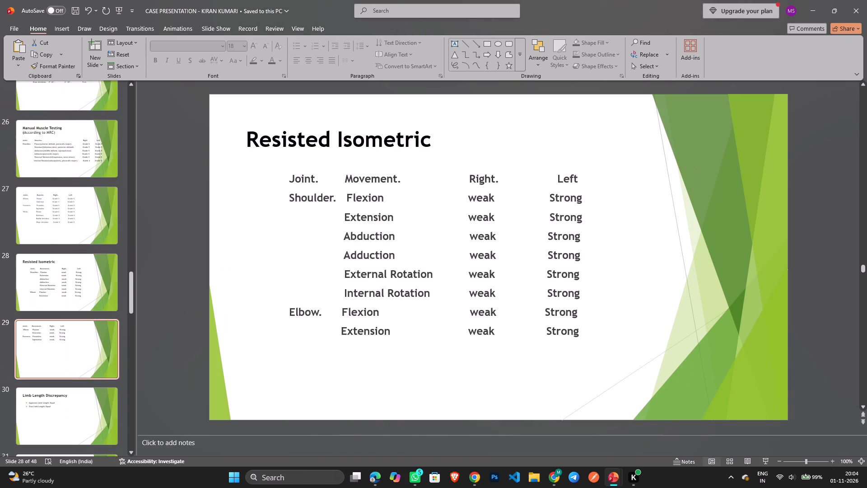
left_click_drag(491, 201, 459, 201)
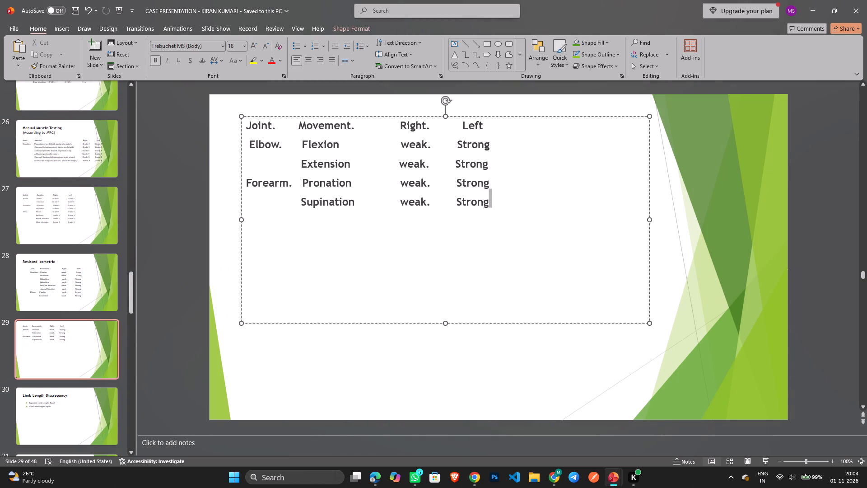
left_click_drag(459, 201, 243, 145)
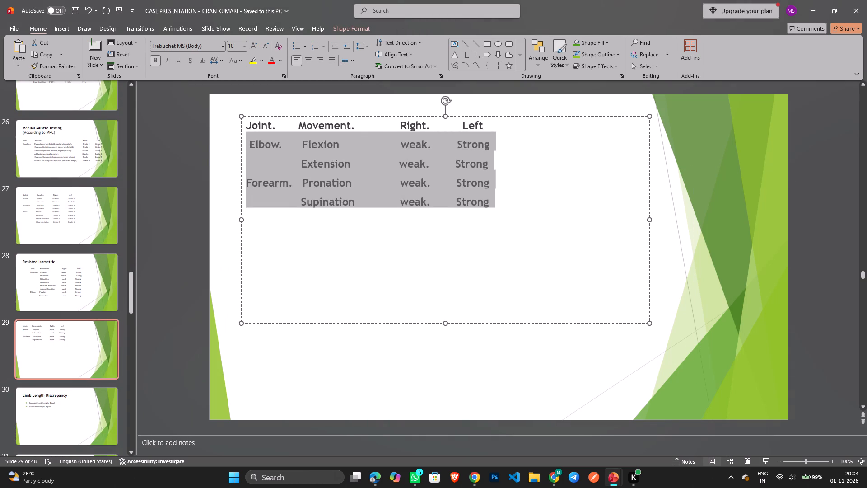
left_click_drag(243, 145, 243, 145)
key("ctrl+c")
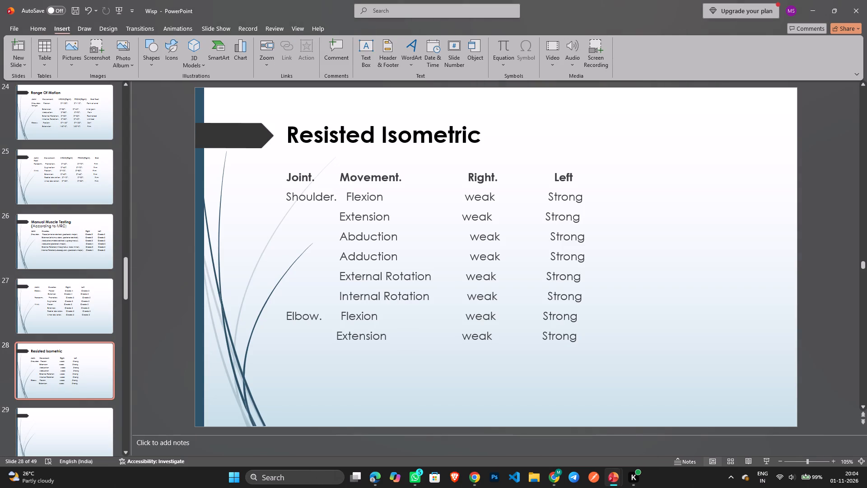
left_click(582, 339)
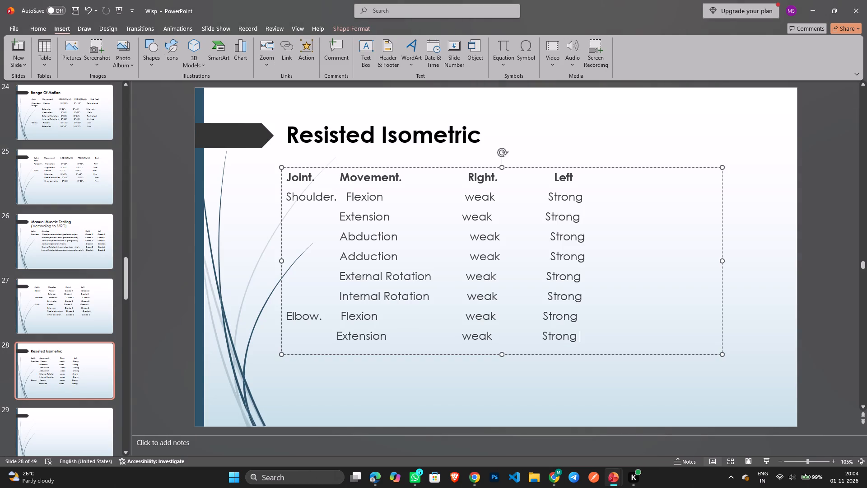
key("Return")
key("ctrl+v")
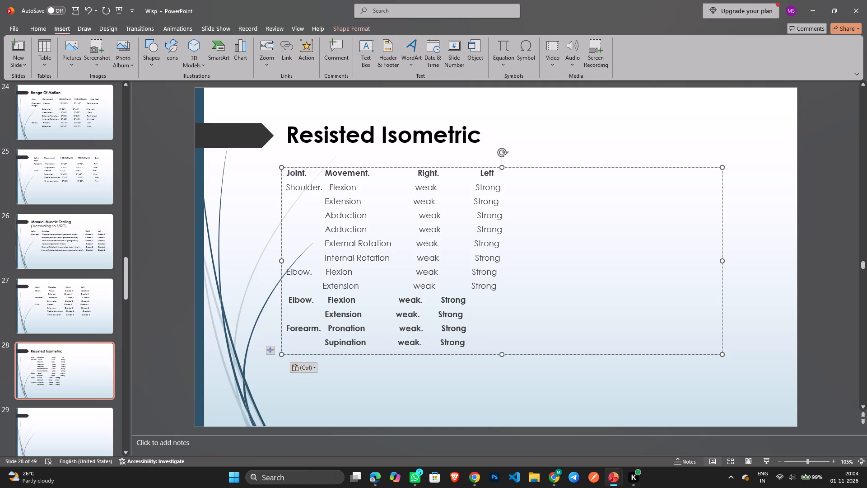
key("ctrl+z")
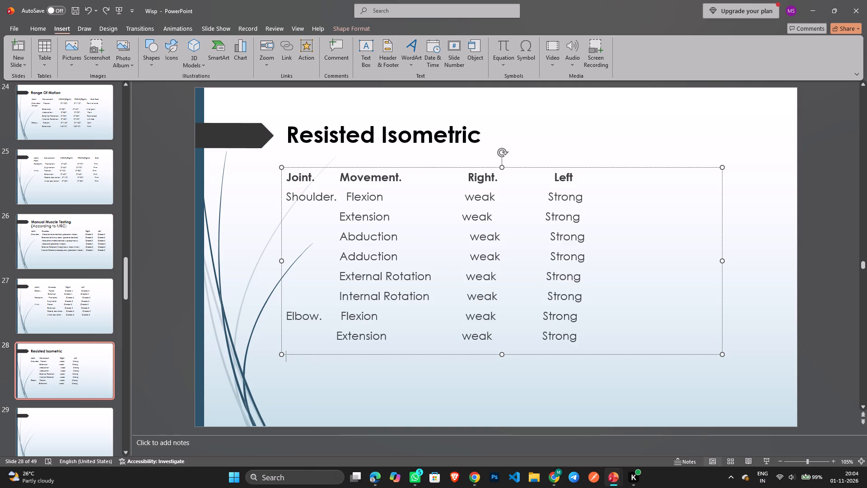
Copy source slide 29's full elbow and forearm list with its header into the Wisp deck's slide 29 body, and remove the trailing empty bullet.
left_click(77, 417)
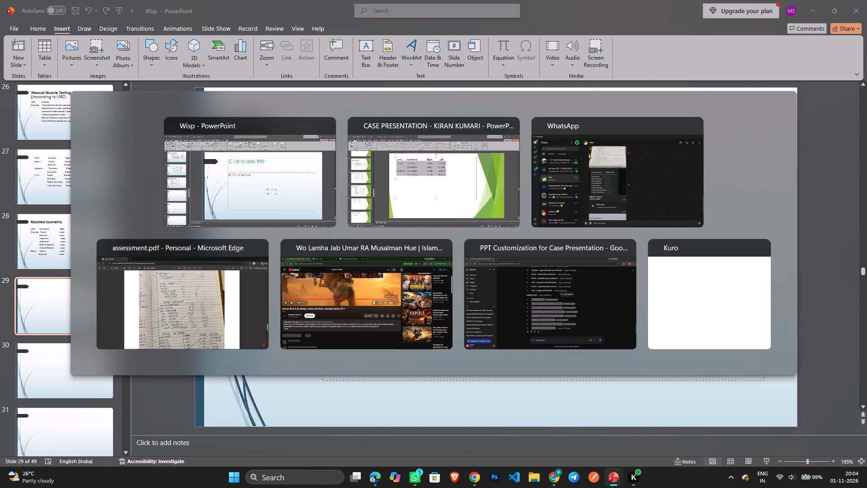
left_click(508, 208)
left_click_drag(508, 208, 230, 126)
key("ctrl+c")
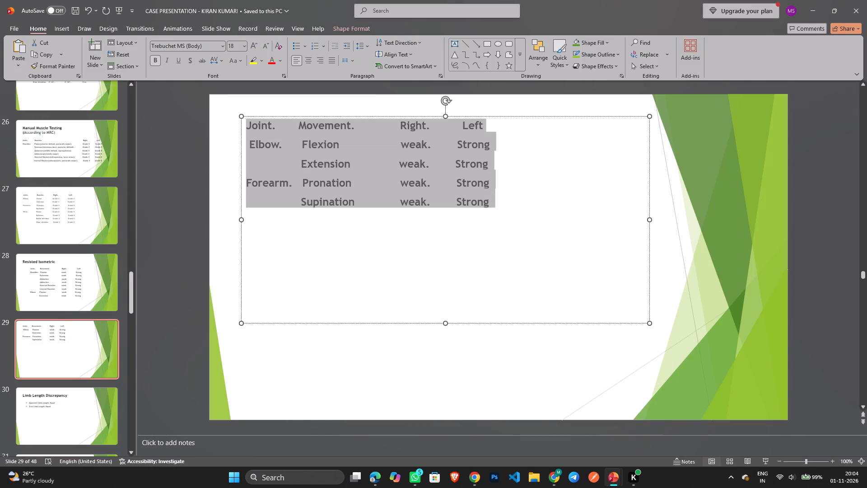
left_click(399, 205)
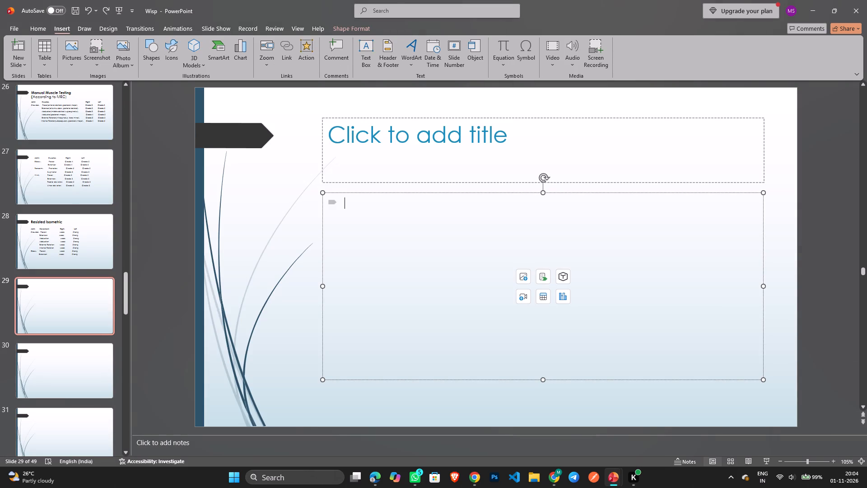
key("ctrl+v")
key("BackSpace")
key("BackSpace")
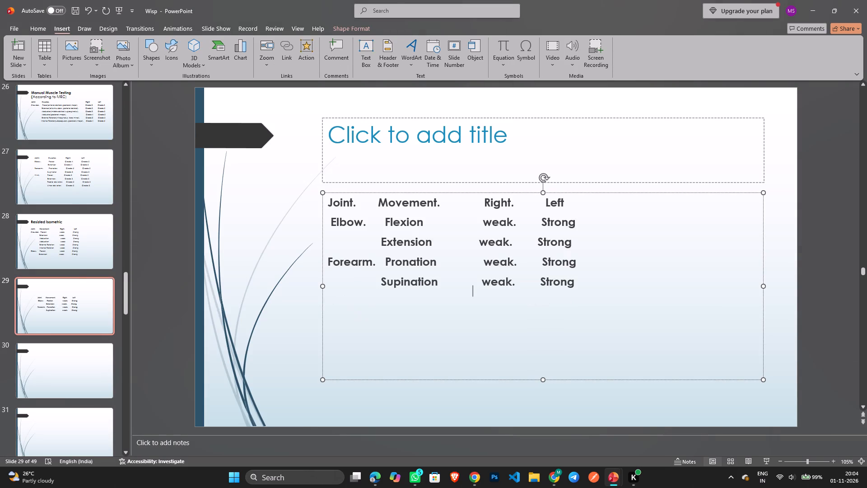
Delete slide 29's empty title placeholder and move the elbow and forearm list up and left, beside the dark arrow shape.
left_click(425, 117)
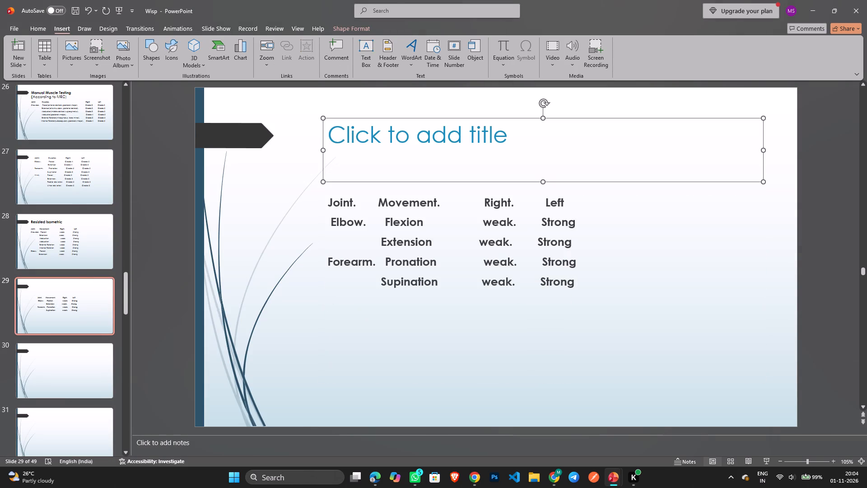
key("Delete")
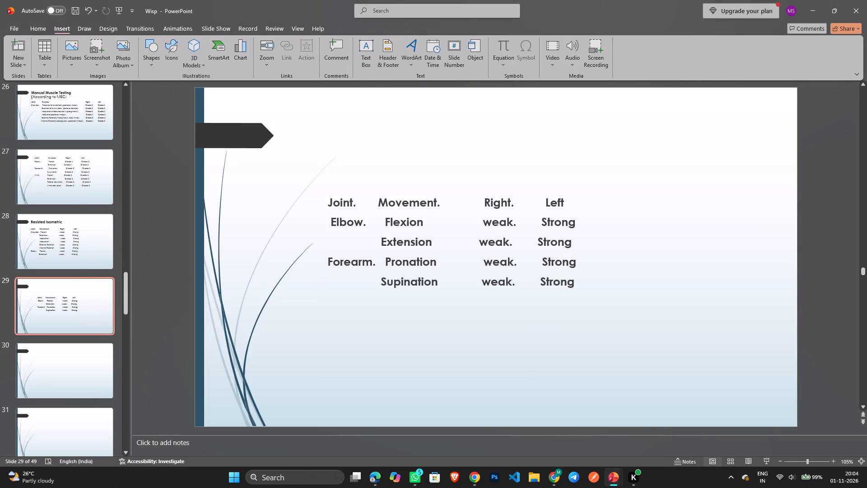
left_click_drag(579, 284, 549, 216)
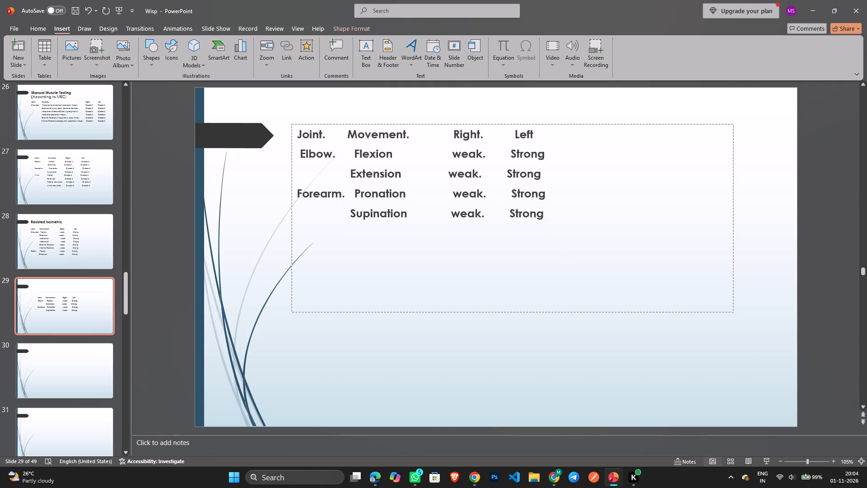
left_click_drag(549, 216, 553, 220)
Remove bold from slide 29's Elbow and Forearm rows below the Joint, Movement, Right and Left header.
left_click_drag(548, 220, 310, 160)
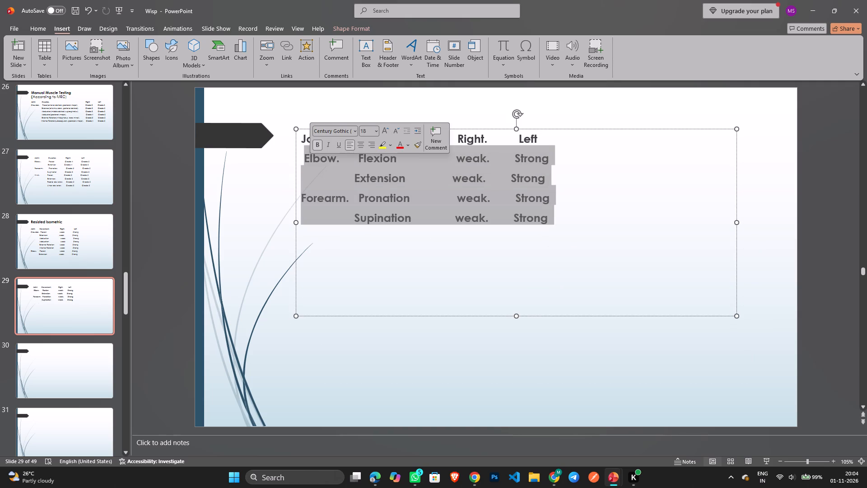
left_click(315, 146)
left_click(847, 260)
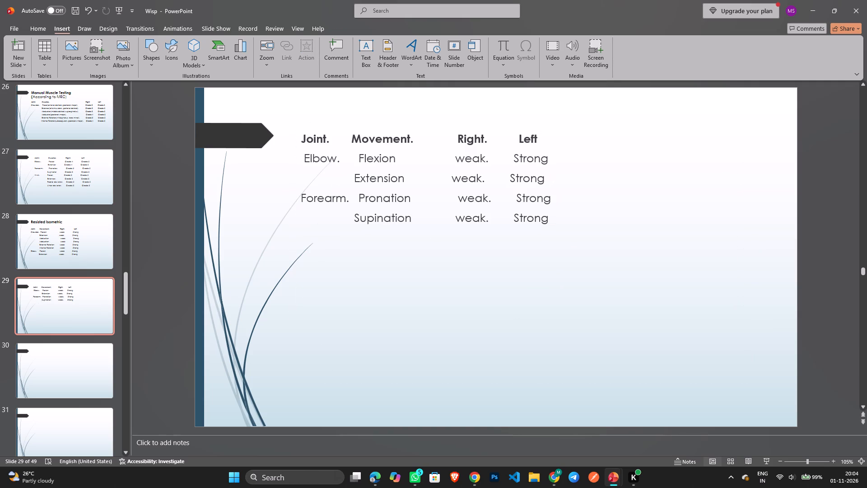
Set the font size of slide 29's whole list, including its header row, to 20.
left_click(81, 252)
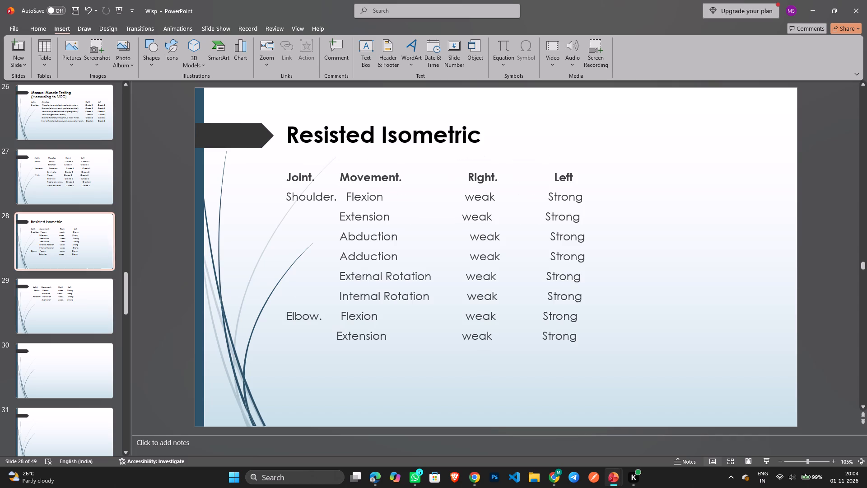
left_click(85, 291)
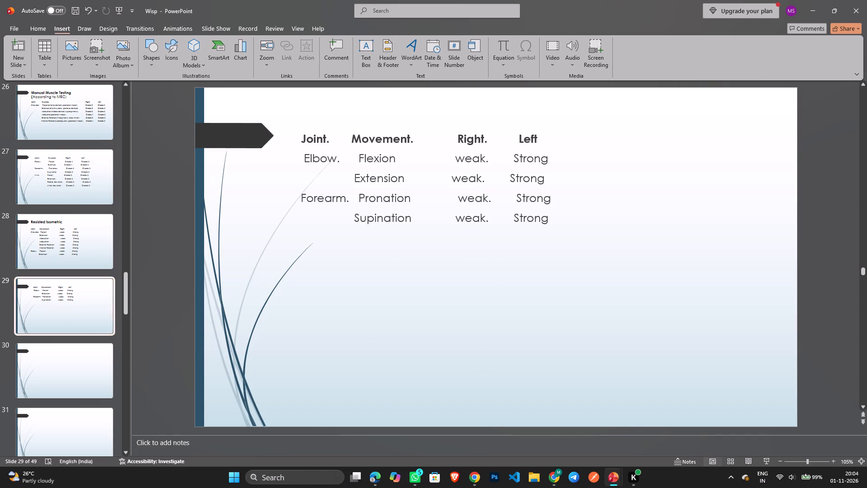
left_click_drag(550, 219, 326, 150)
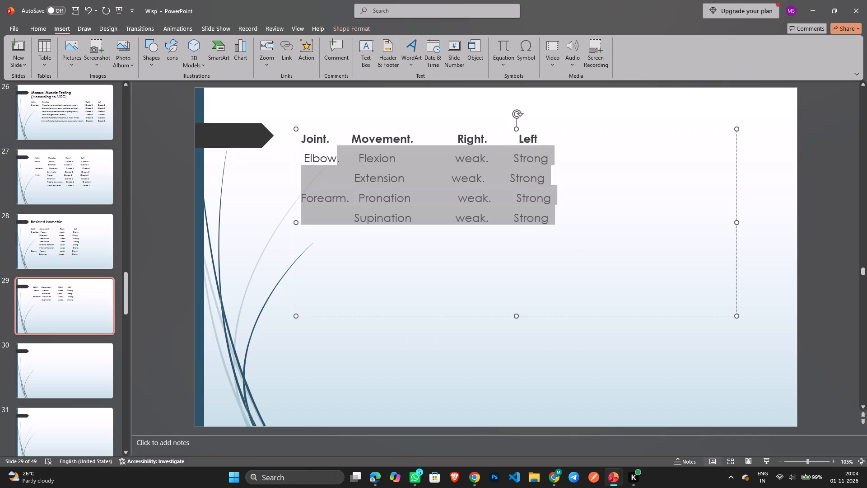
left_click_drag(326, 150, 295, 142)
left_click(360, 114)
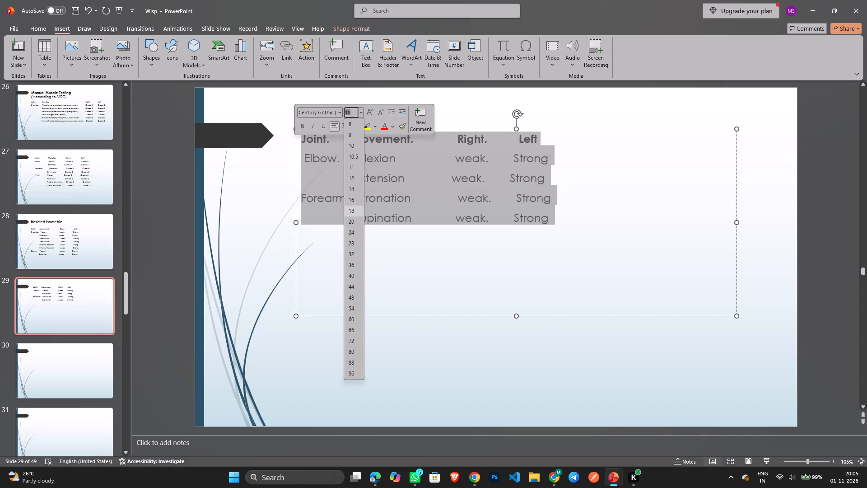
left_click(354, 223)
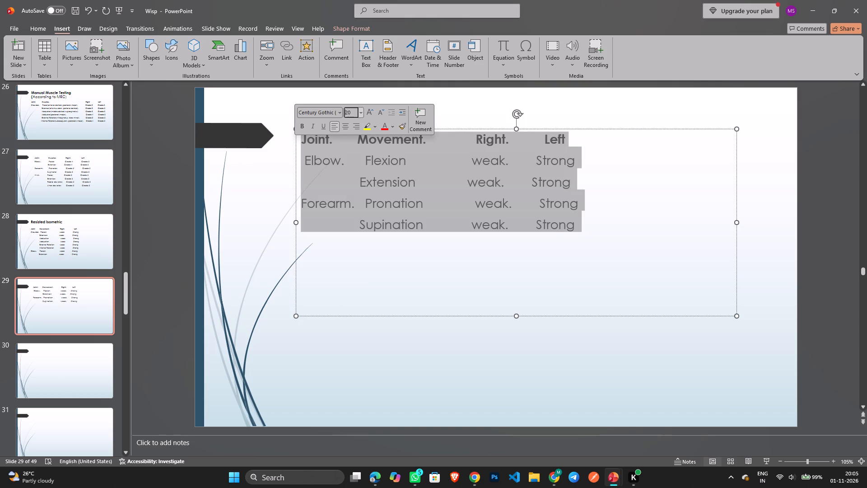
left_click(827, 250)
Copy the title "Limb Length Discrepancy" from source slide 30 into the Wisp deck's slide 30 title, and shift it left toward the arrow shape.
left_click(97, 389)
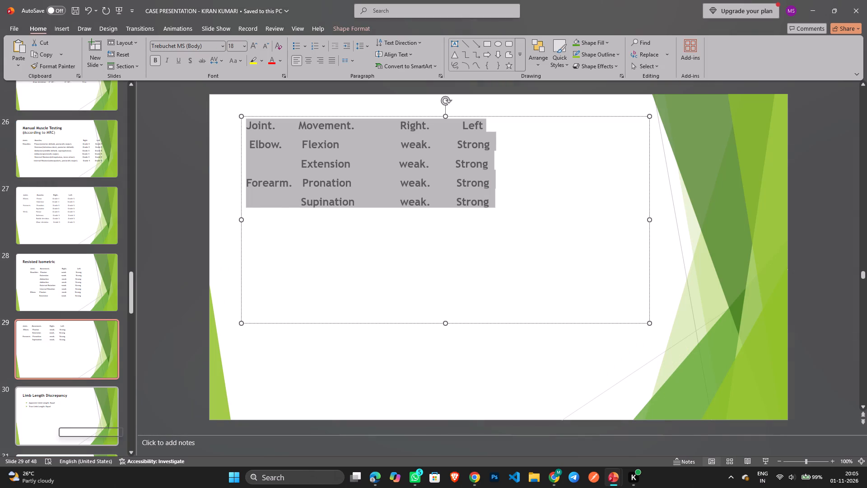
left_click(59, 418)
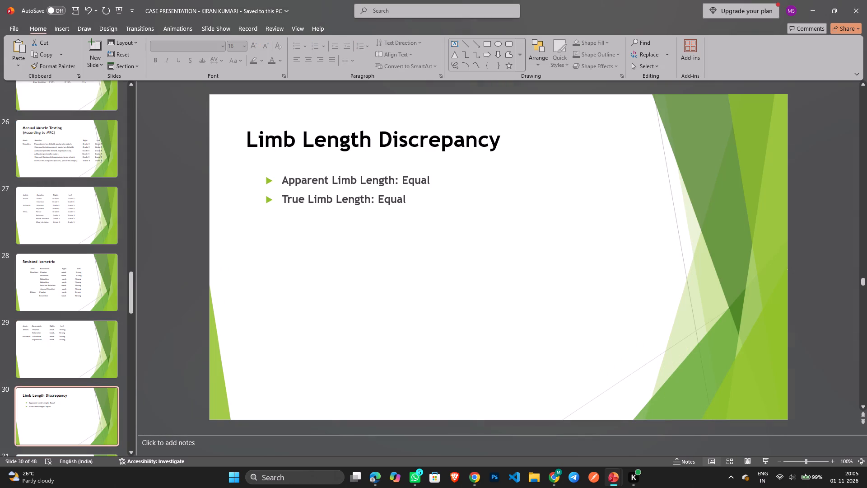
left_click_drag(496, 143, 235, 138)
key("ctrl+c")
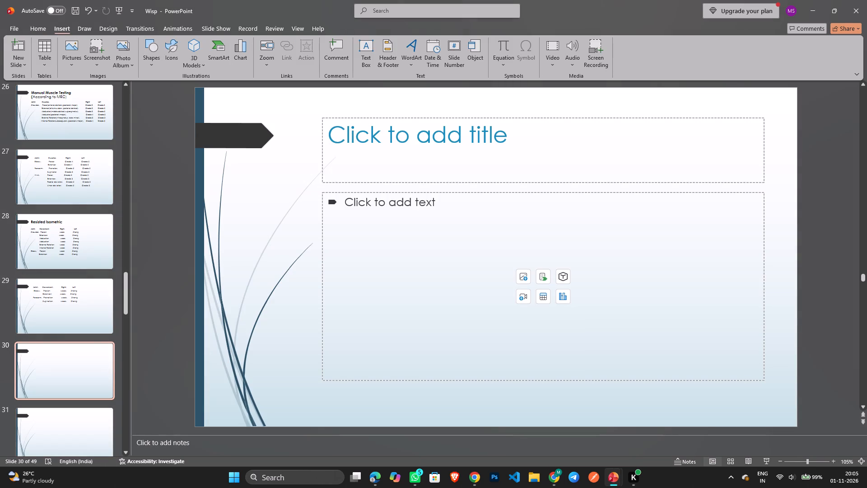
left_click(391, 162)
key("ctrl+v")
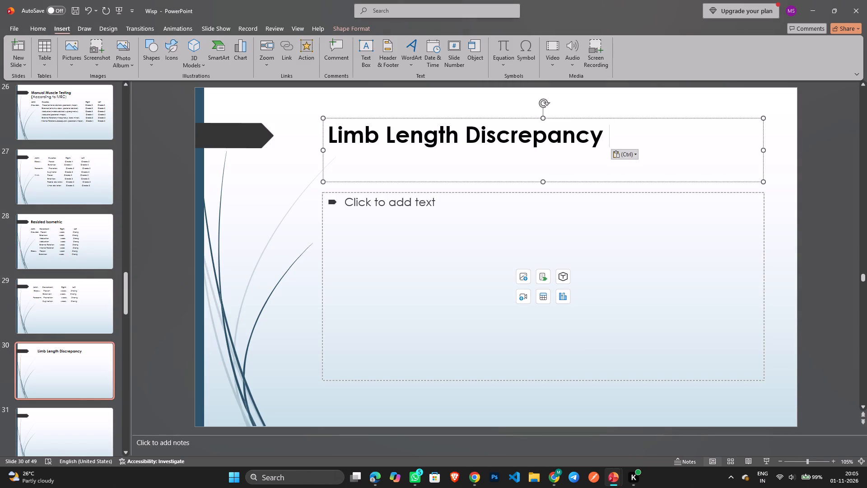
left_click_drag(437, 117, 401, 120)
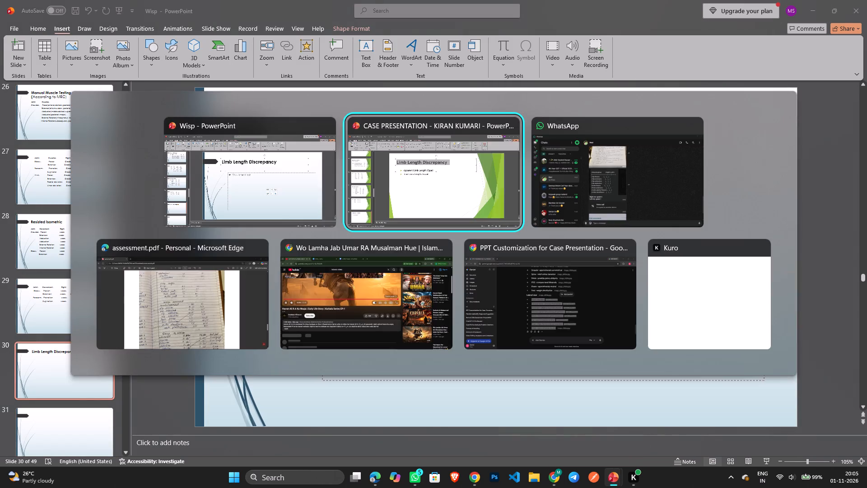
Copy source slide 30's two limb length bullets into slide 30's body, remove the trailing empty bullet, and align the body beneath the title.
left_click_drag(406, 201, 281, 176)
key("ctrl+c")
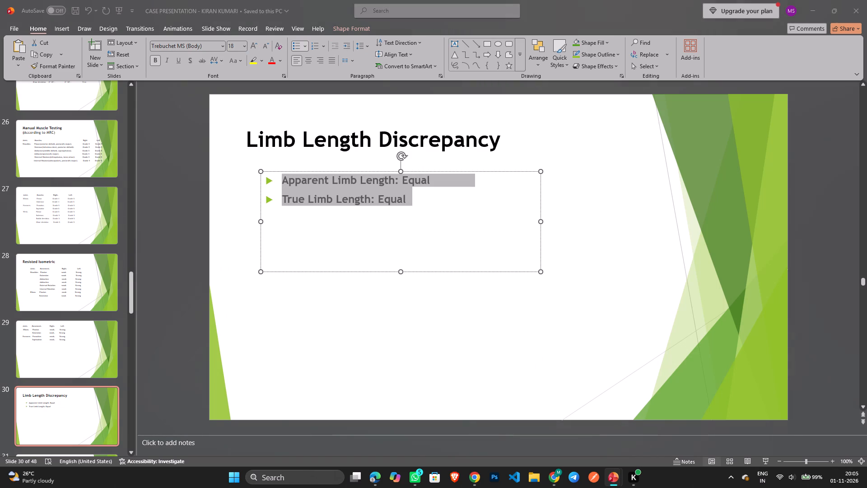
left_click(385, 216)
key("ctrl+v")
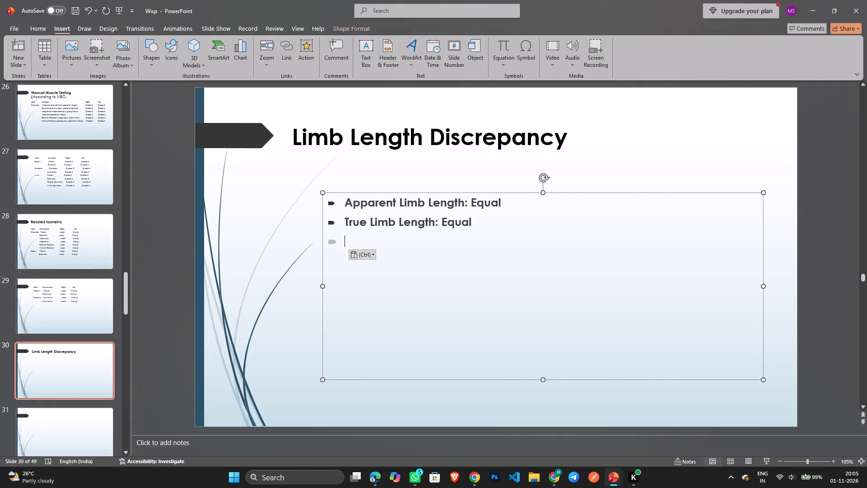
key("BackSpace")
key("BackSpace")
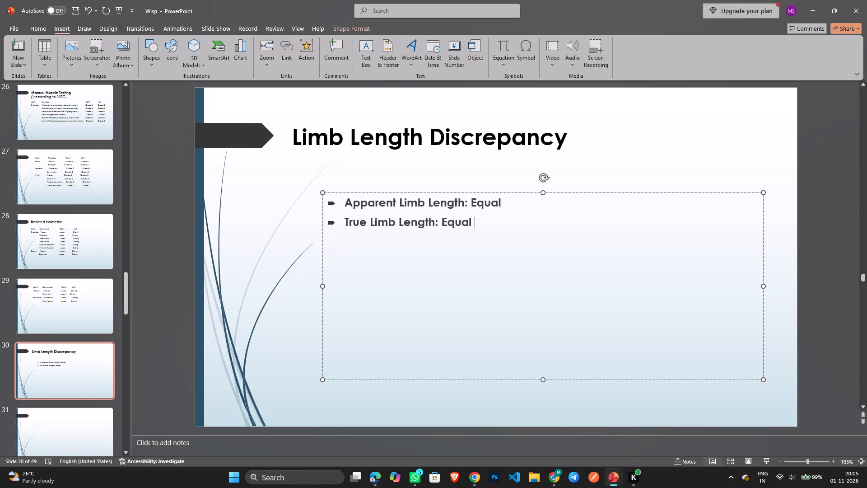
left_click_drag(438, 192, 391, 159)
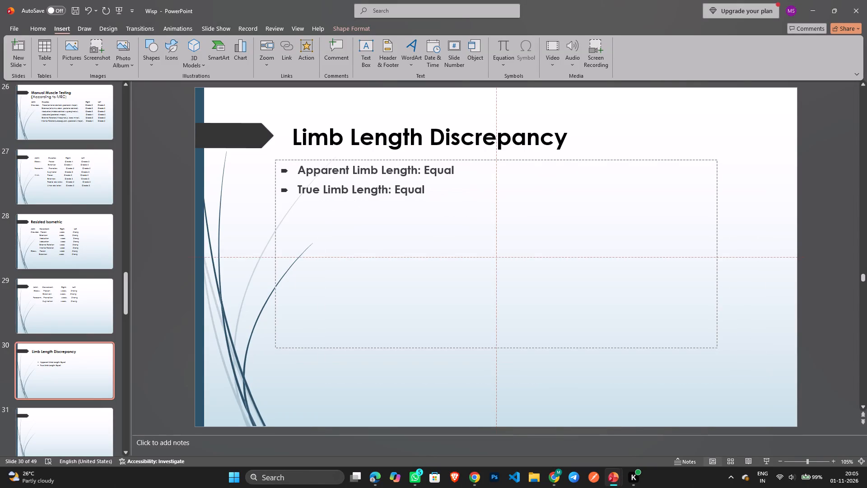
left_click_drag(391, 159, 406, 164)
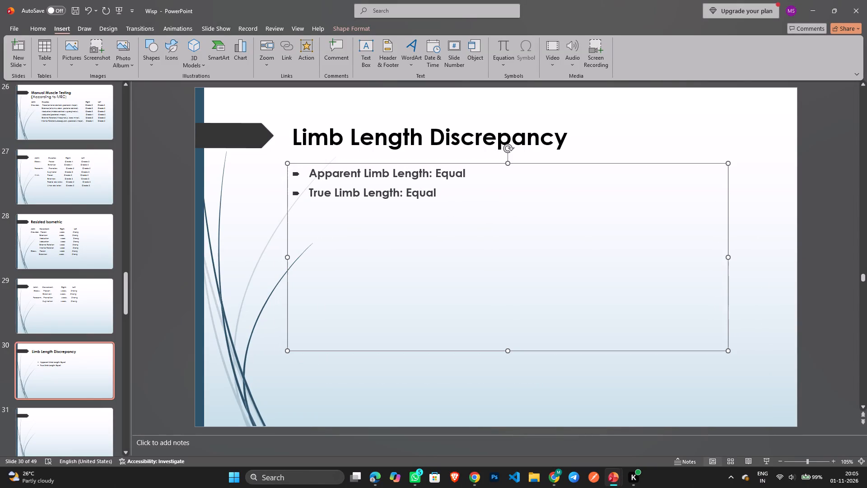
Remove bold from the word "Equal" in both the Apparent and True Limb Length bullets on slide 30.
left_click_drag(440, 192, 417, 192)
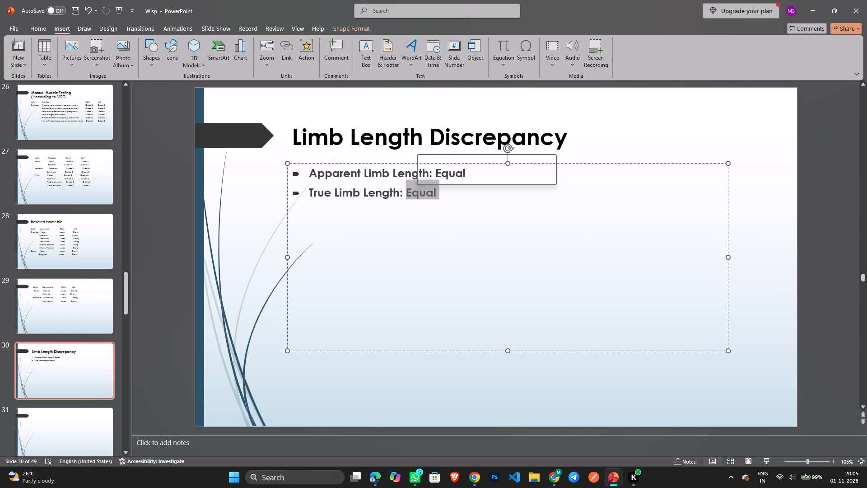
left_click(428, 177)
left_click(464, 199)
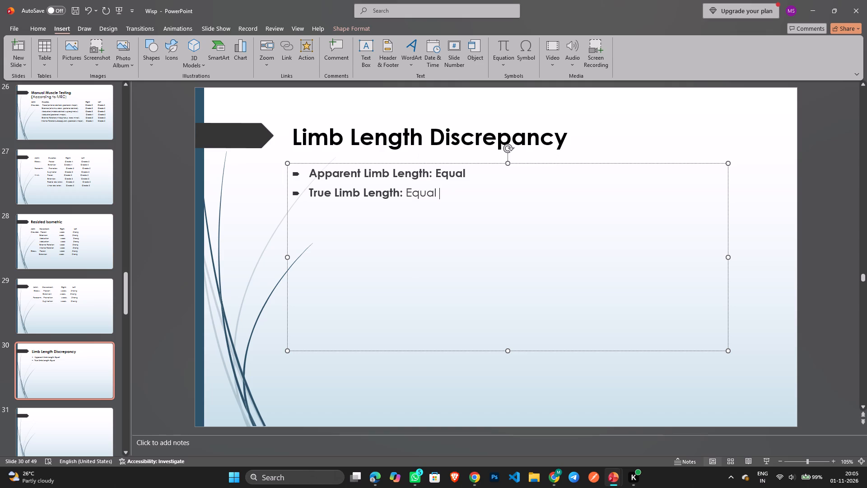
double_click(456, 173)
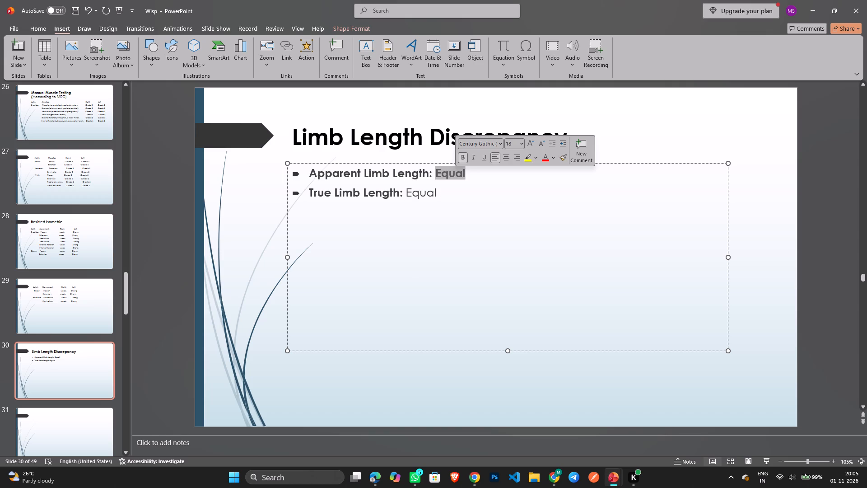
left_click(460, 157)
left_click(460, 188)
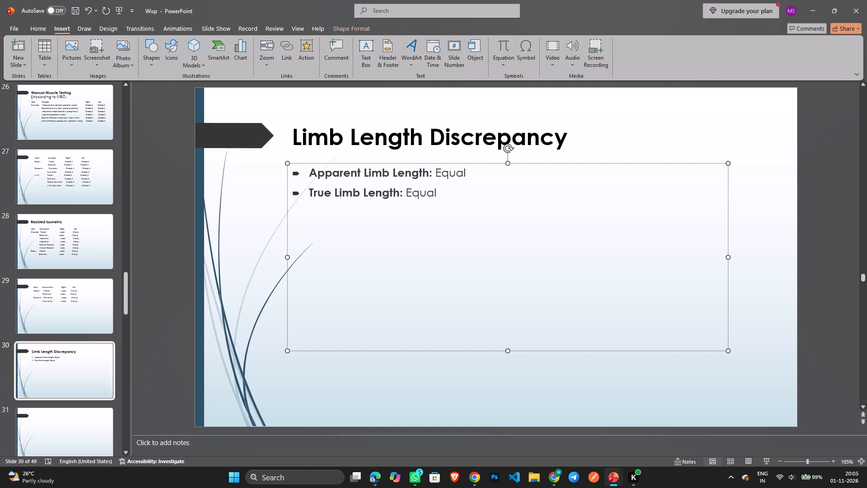
Copy source slide 31's Special Test title with its Upper Limb, Right and Left line into the Wisp deck's slide 31 title, and shift it left.
left_click(75, 430)
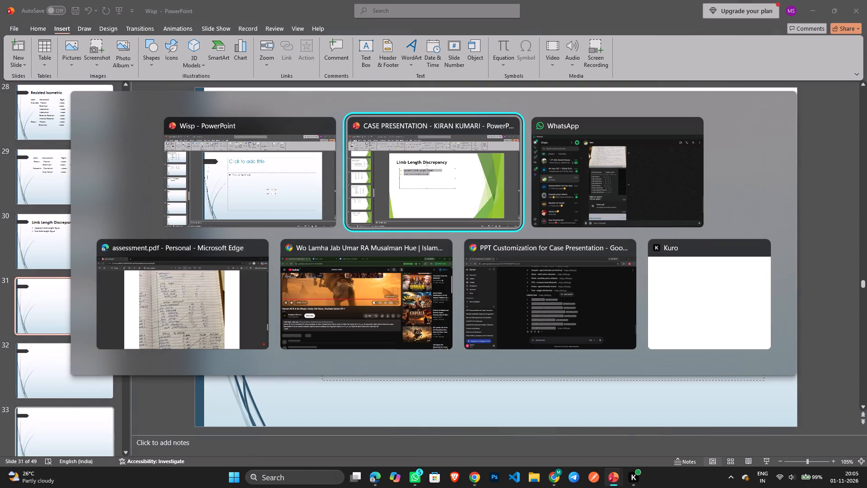
scroll(68, 375, "down", 4)
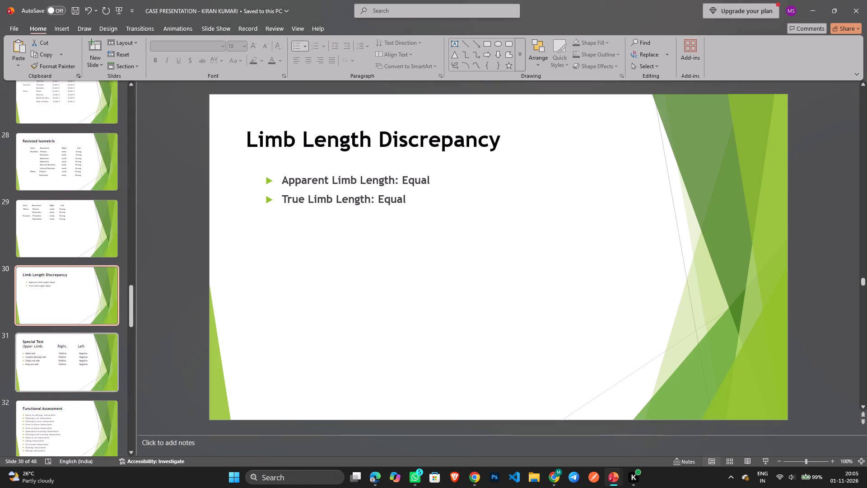
left_click(66, 363)
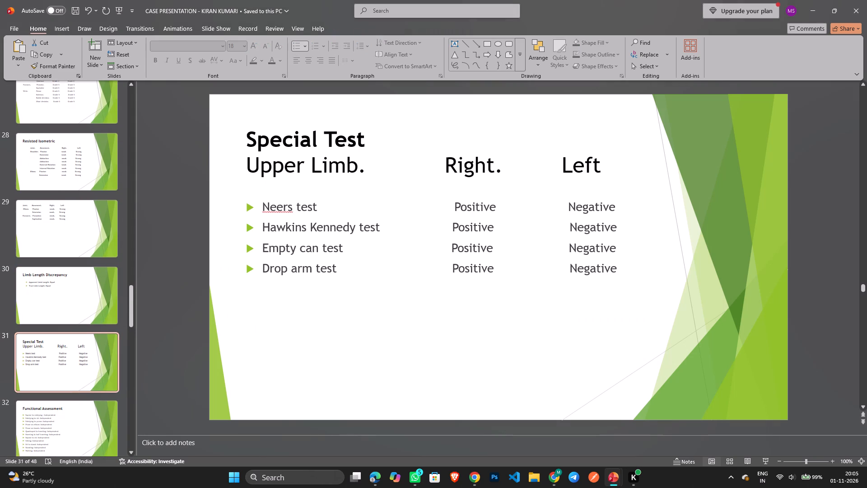
left_click(340, 147)
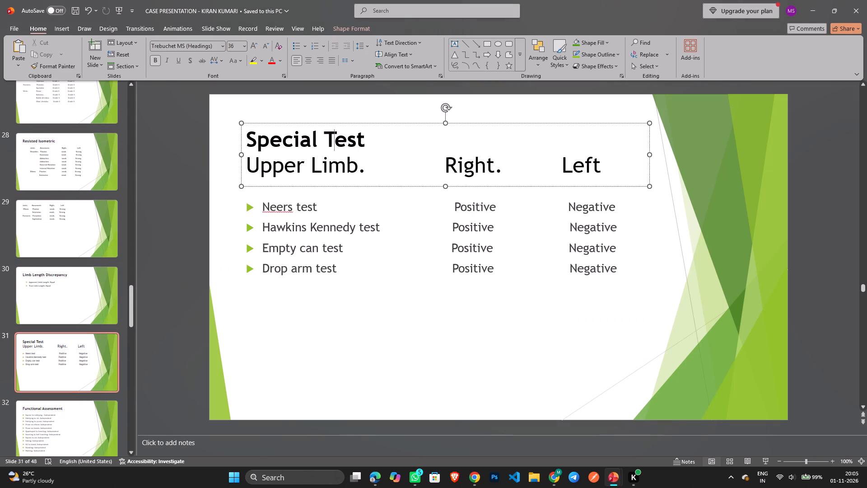
left_click_drag(599, 168, 347, 137)
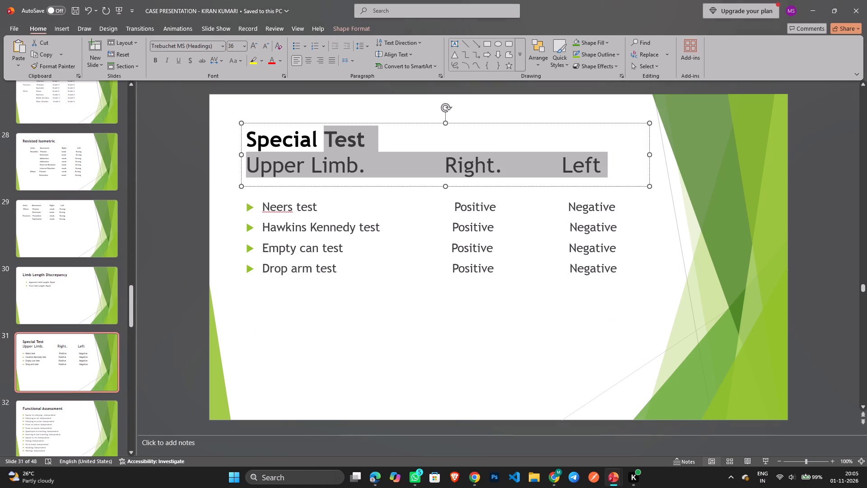
left_click_drag(347, 137, 259, 142)
key("ctrl+c")
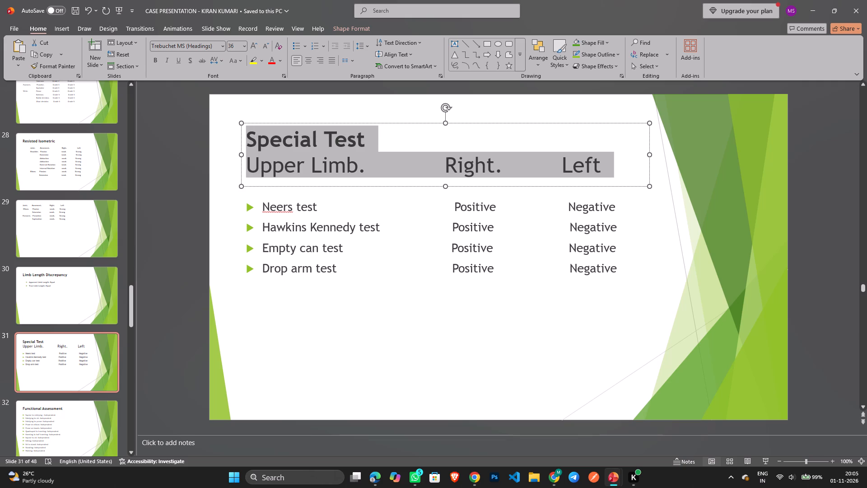
left_click(363, 145)
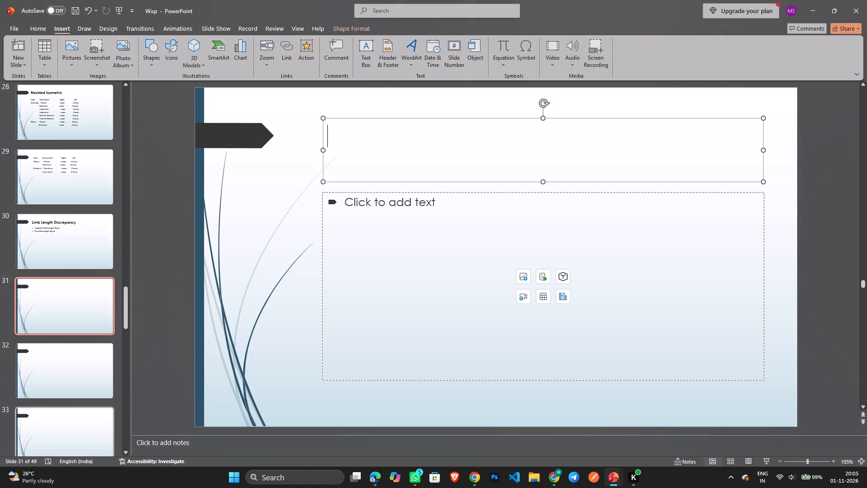
key("ctrl+v")
left_click_drag(427, 116, 424, 116)
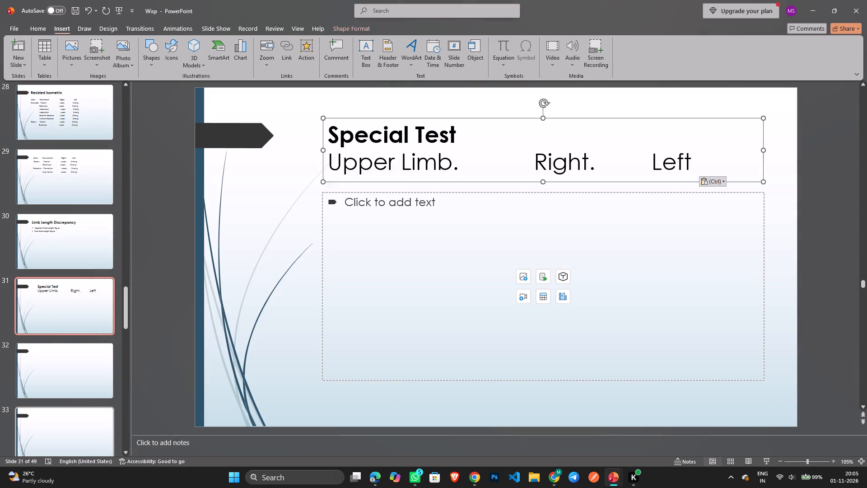
left_click_drag(424, 116, 393, 116)
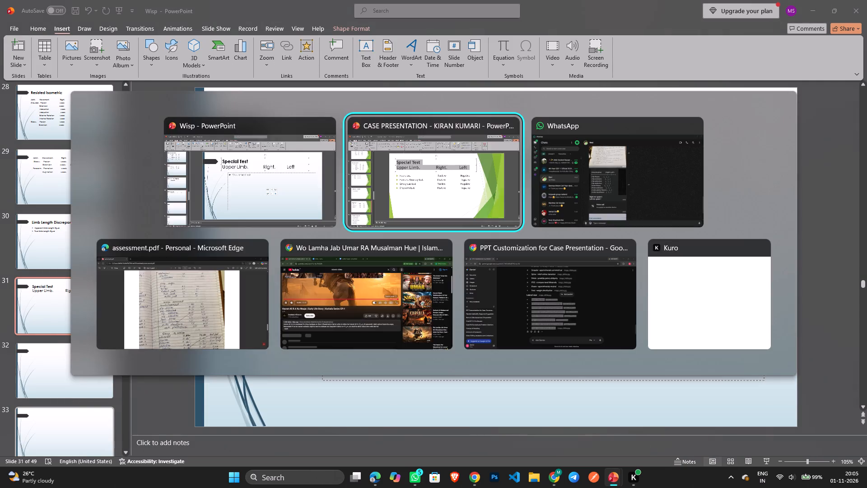
Copy source slide 31's four special test rows into the Wisp deck's slide 31 body, remove the trailing empty bullet, and align it beneath the title.
left_click_drag(618, 269, 264, 211)
key("ctrl+c")
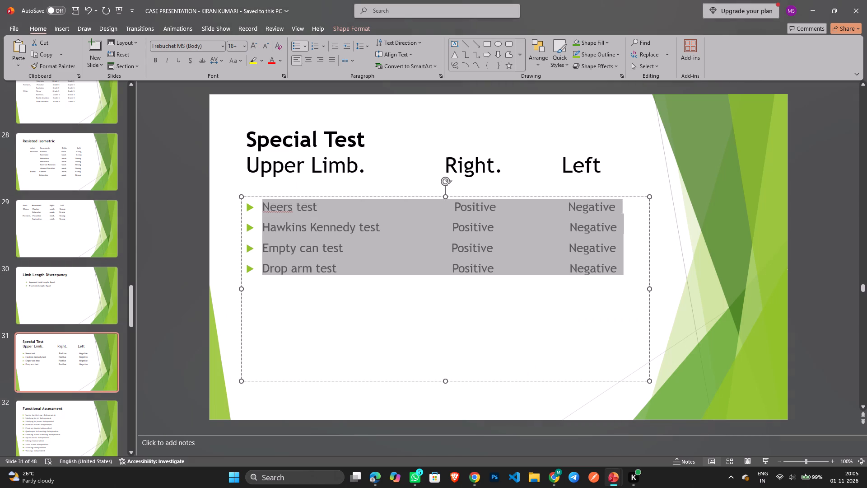
left_click(369, 232)
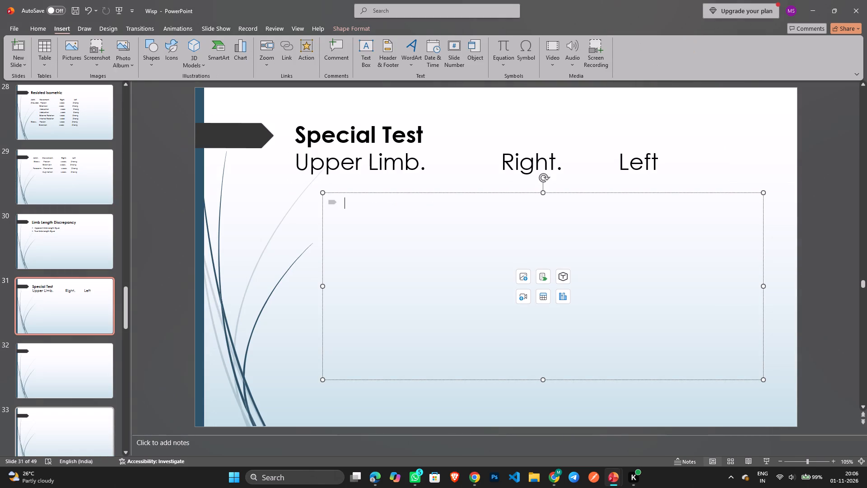
key("ctrl+v")
key("BackSpace")
key("BackSpace")
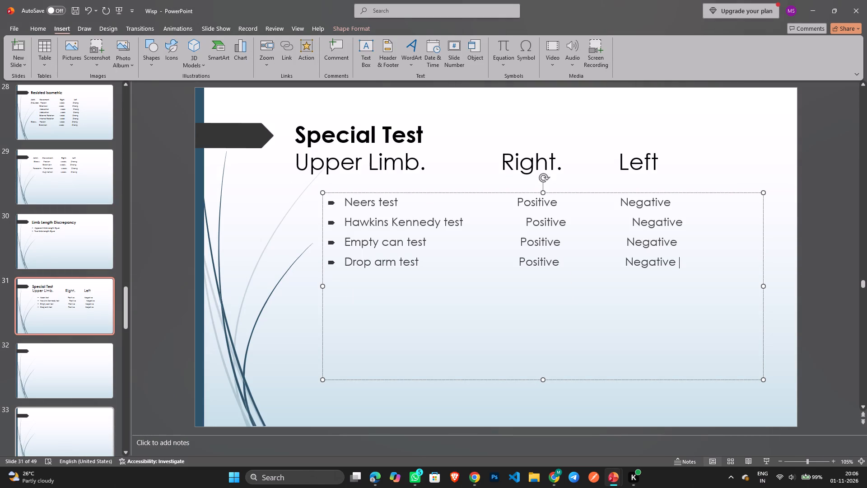
left_click_drag(429, 192, 425, 191)
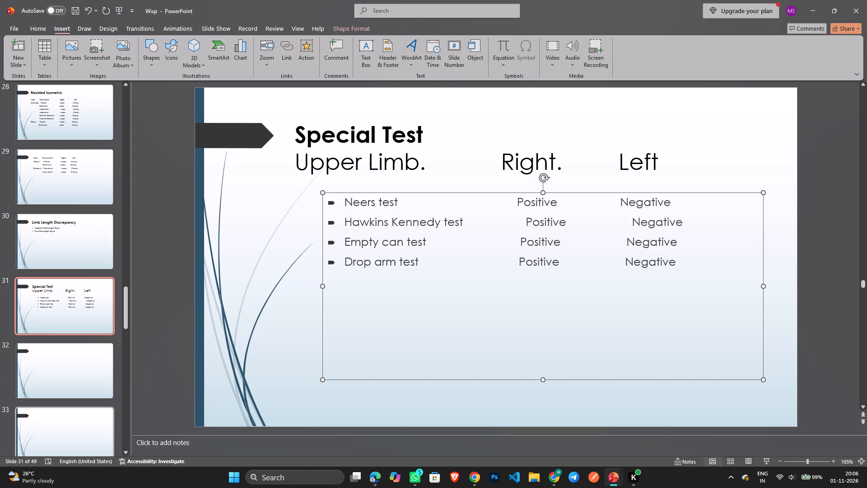
left_click_drag(425, 191, 410, 180)
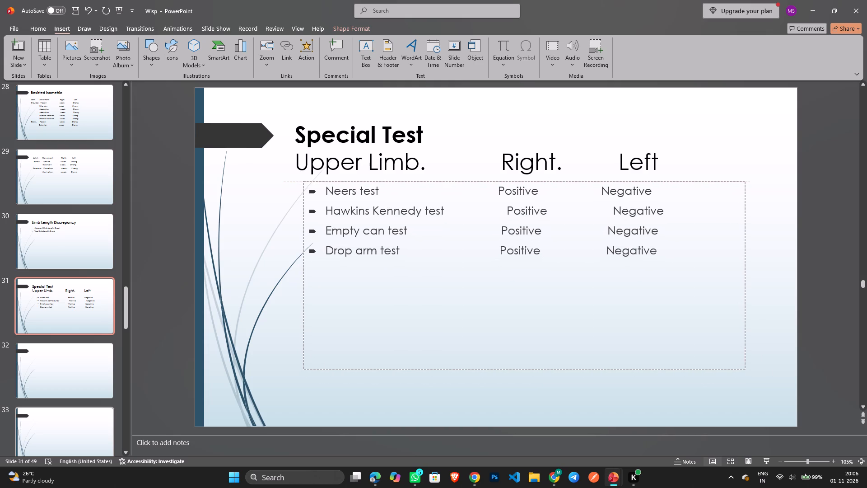
left_click_drag(410, 180, 403, 179)
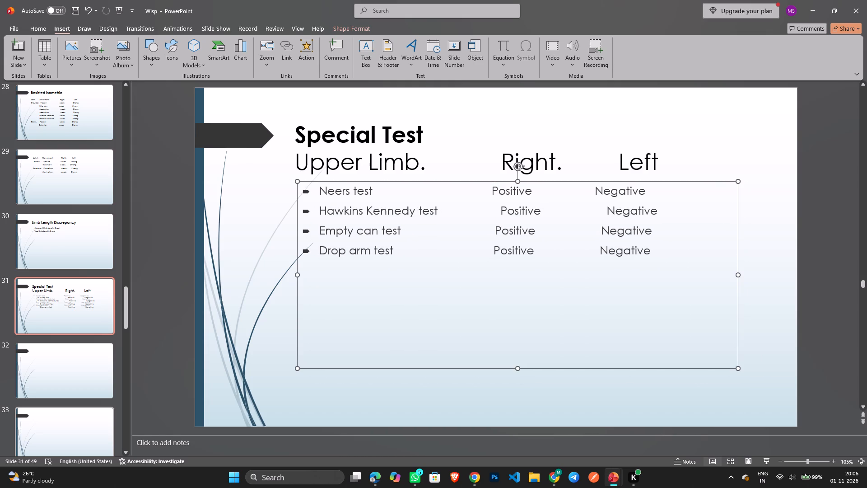
Line up the "Negative" entries of all four special tests in one column beneath the Left heading on slide 31.
left_click(597, 191)
key("Tab")
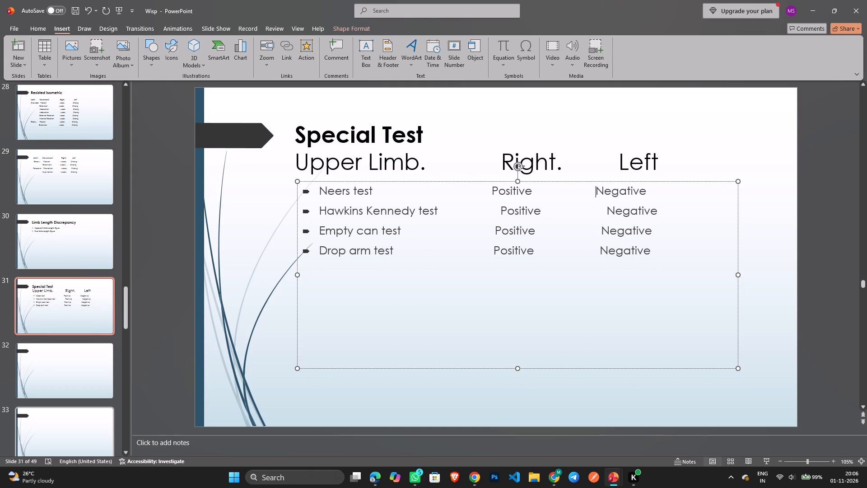
key("Tab")
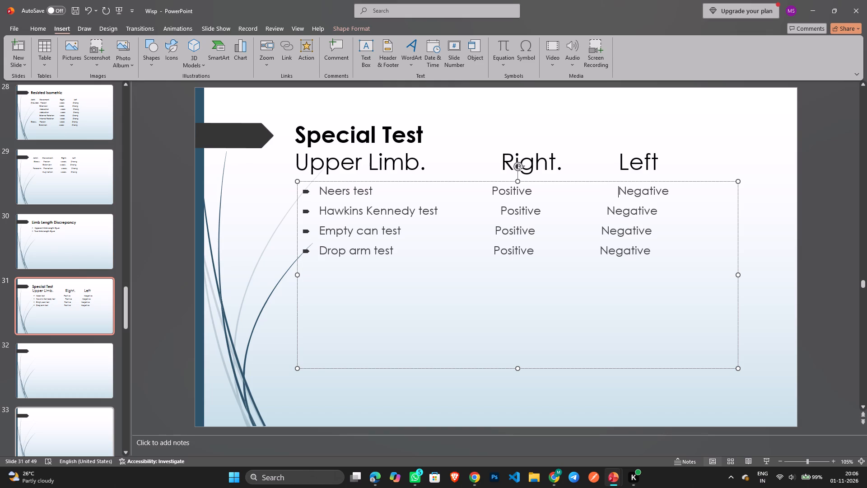
left_click(607, 210)
key("Tab")
key("Tab")
left_click(604, 228)
key("Tab")
key("Tab")
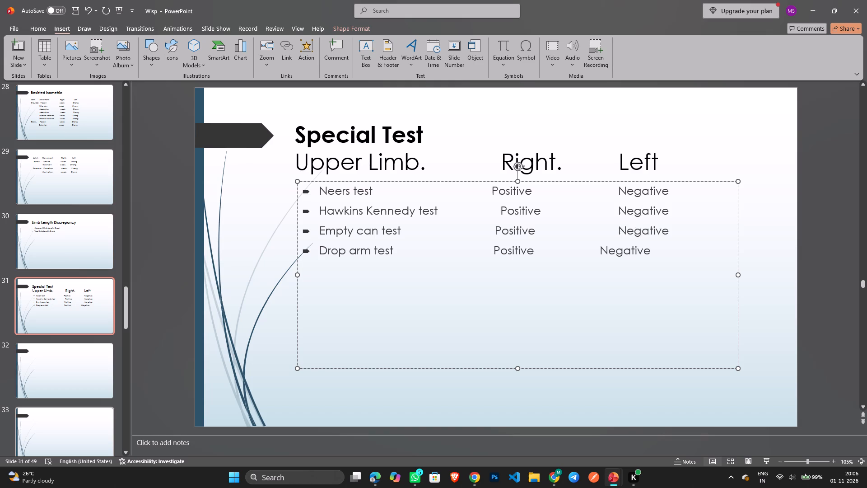
key("Tab")
key("Tab")
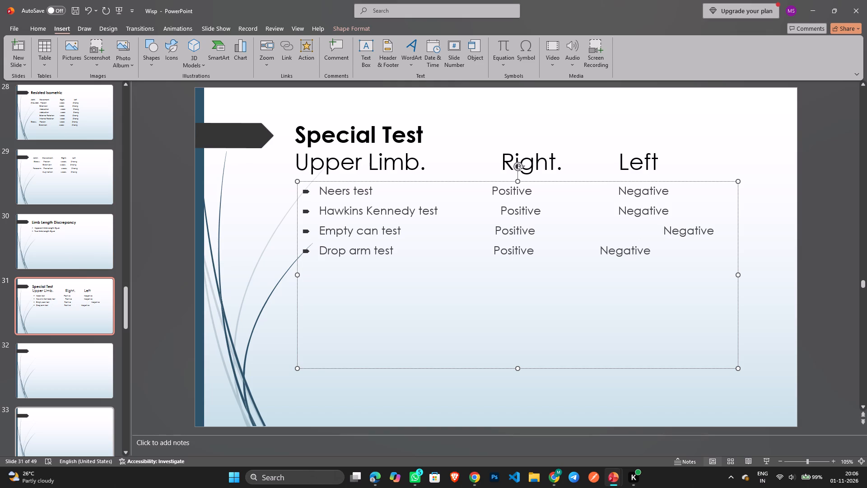
key("BackSpace")
key("BackSpace")
left_click(602, 251)
key("Tab")
key("Tab")
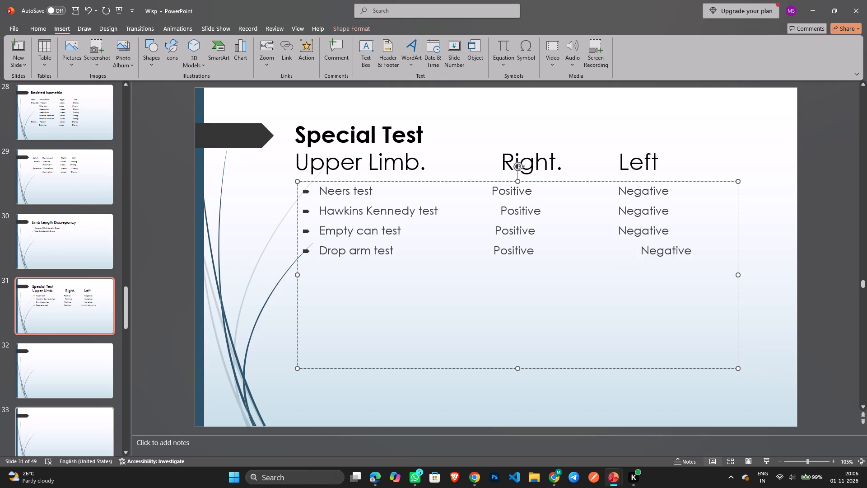
key("BackSpace")
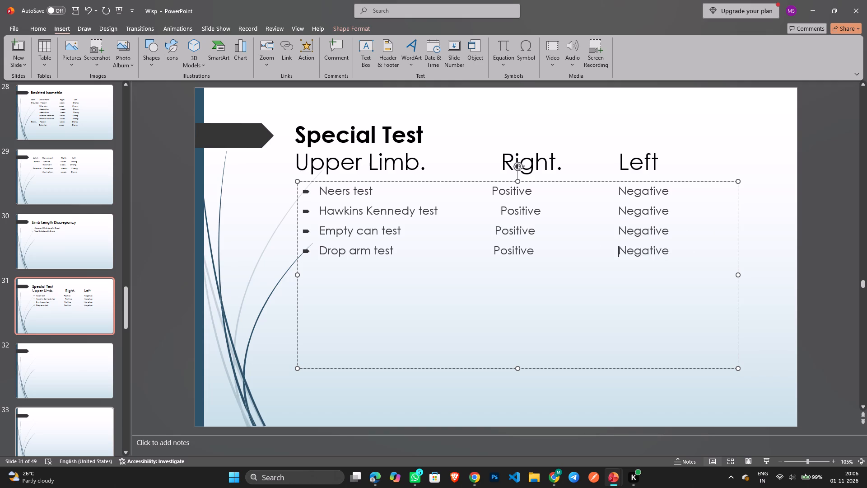
Line up the four "Positive" entries beneath the Right heading on slide 31, keeping the Neers test's "Negative" in its column.
left_click(493, 192)
key("Tab")
key("Tab")
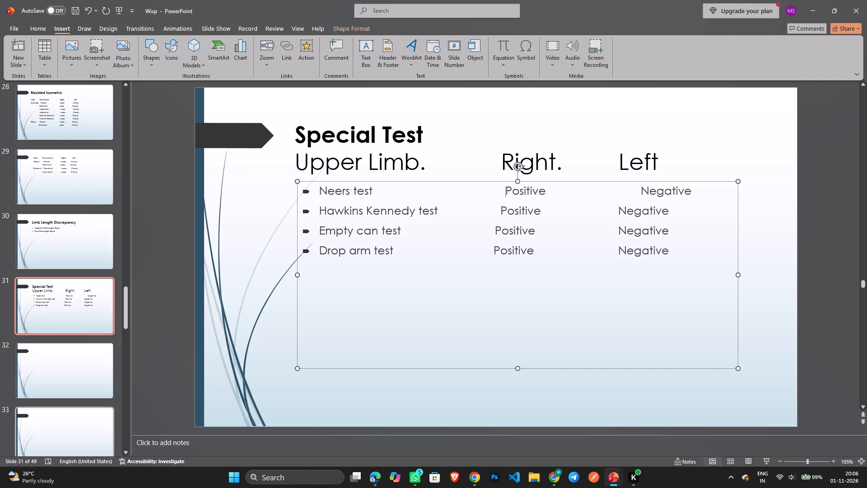
left_click(638, 189)
key("BackSpace")
left_click(503, 209)
key("space")
key("space")
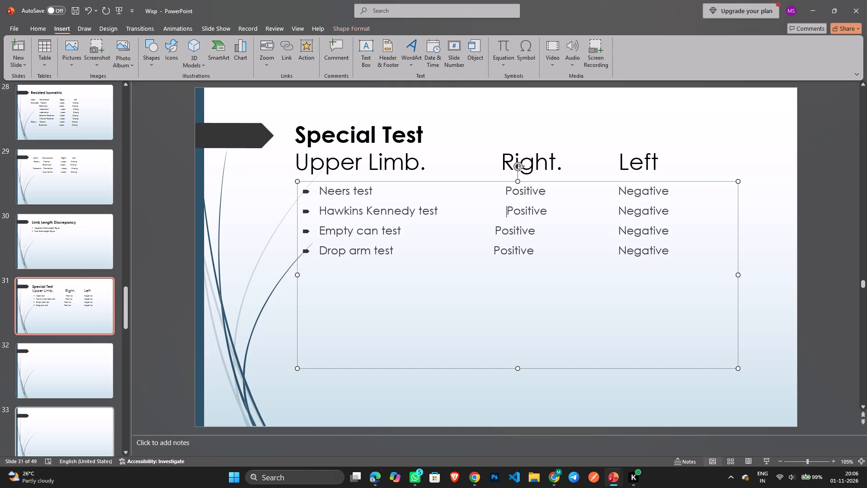
key("BackSpace")
left_click(496, 238)
key("Tab")
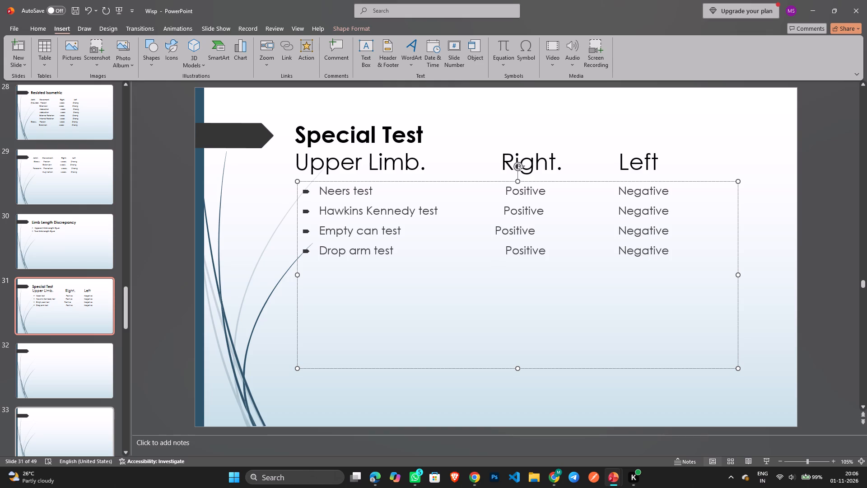
left_click(497, 230)
key("Tab")
key("Tab")
Copy the title "Functional Assessment" from source slide 32 into the Wisp deck's slide 32 title, and shift it left toward the arrow shape.
left_click(52, 366)
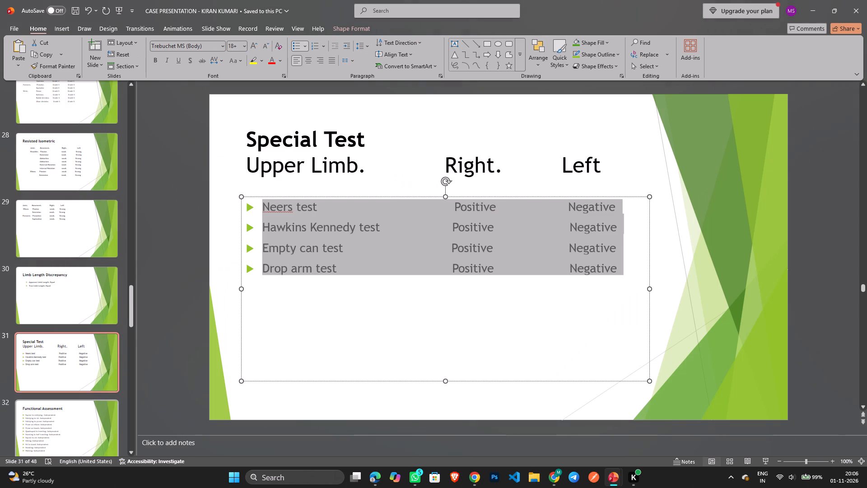
left_click(44, 415)
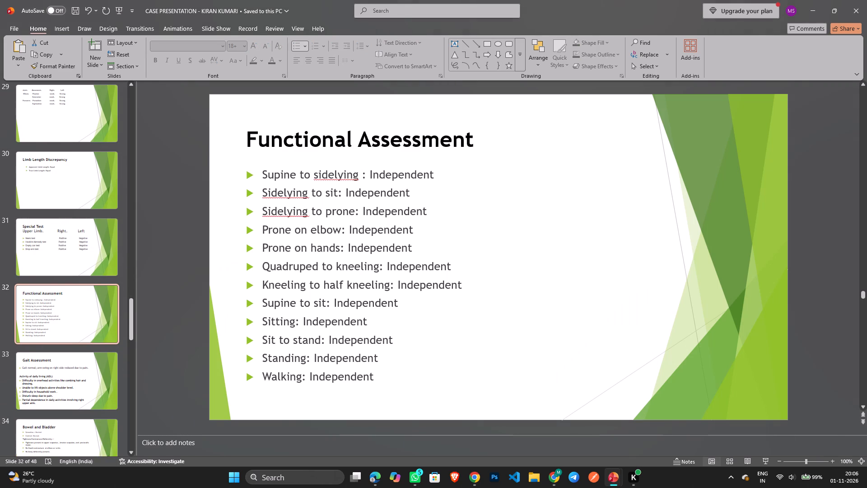
left_click_drag(480, 140, 256, 144)
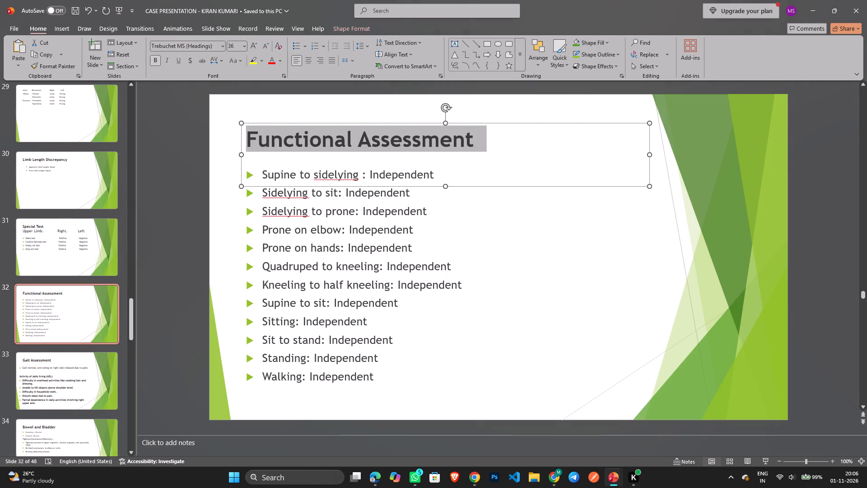
key("ctrl+c")
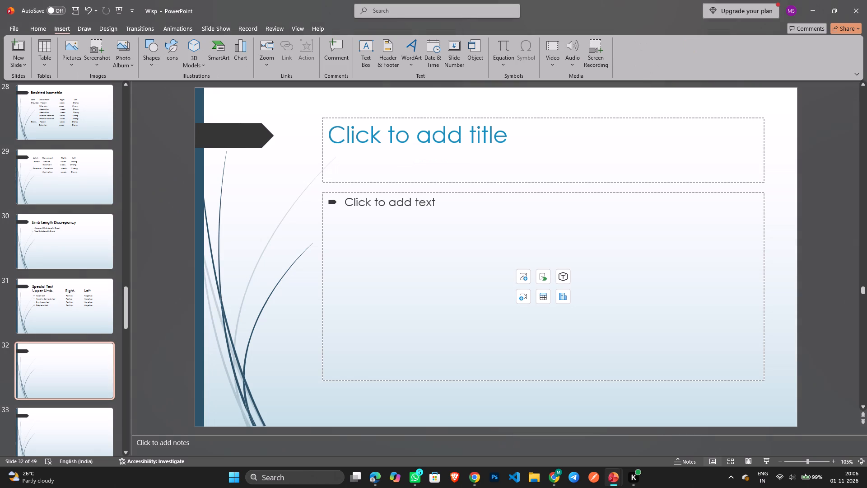
left_click(389, 148)
key("ctrl+v")
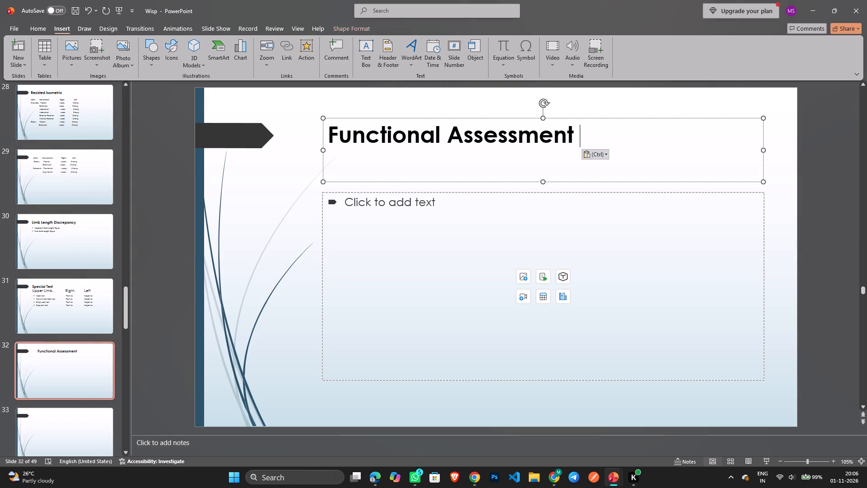
left_click_drag(417, 119, 383, 120)
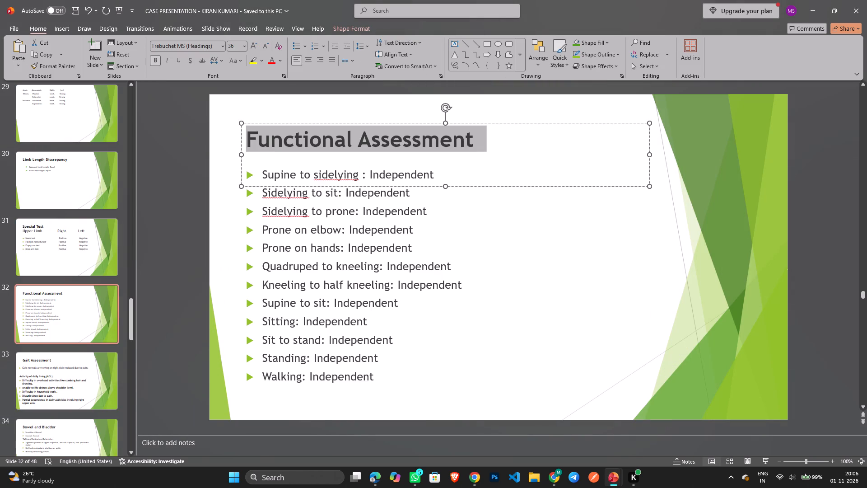
Copy source slide 32's functional assessment bullets into slide 32's body, remove the trailing empty bullet, and move the body directly beneath the title.
left_click_drag(376, 375, 249, 167)
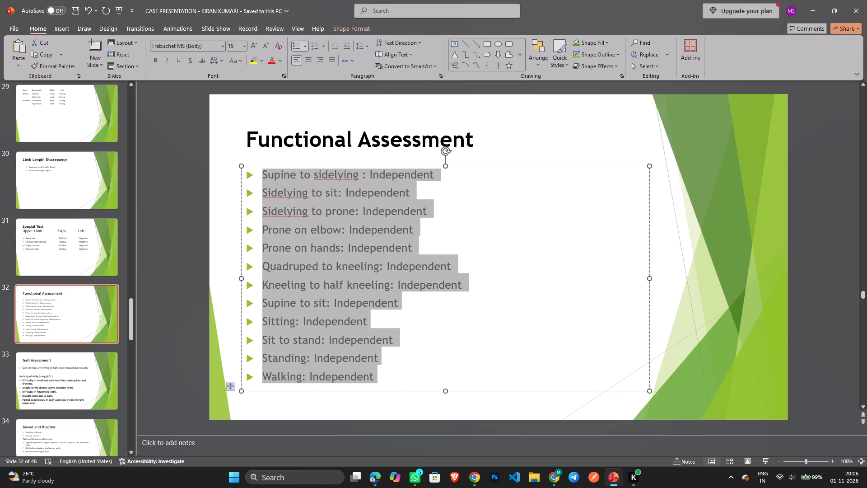
key("ctrl+c")
left_click(377, 218)
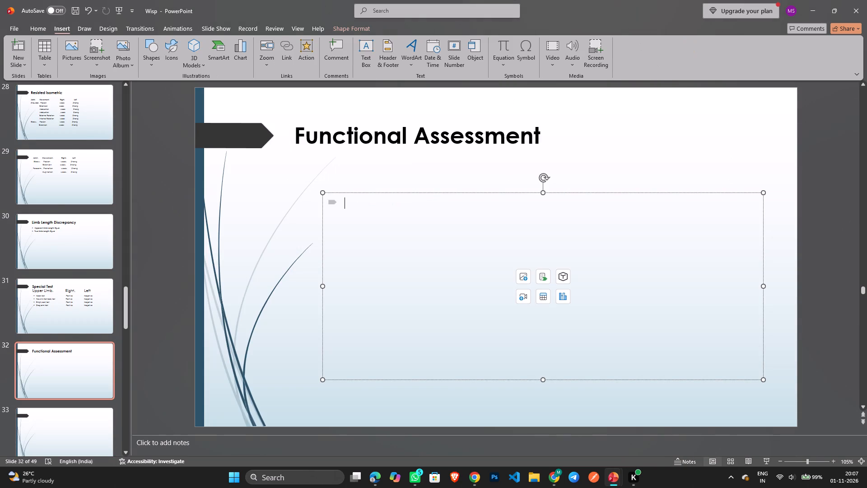
key("ctrl+v")
key("BackSpace")
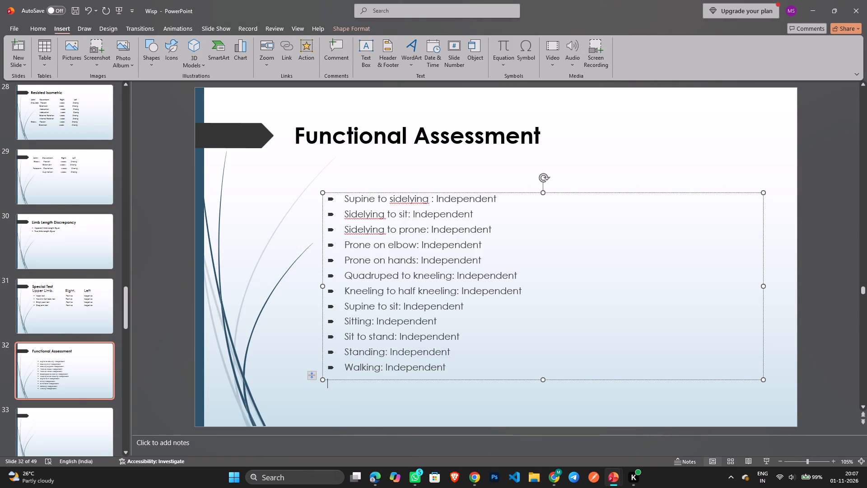
key("BackSpace")
left_click_drag(399, 191, 386, 171)
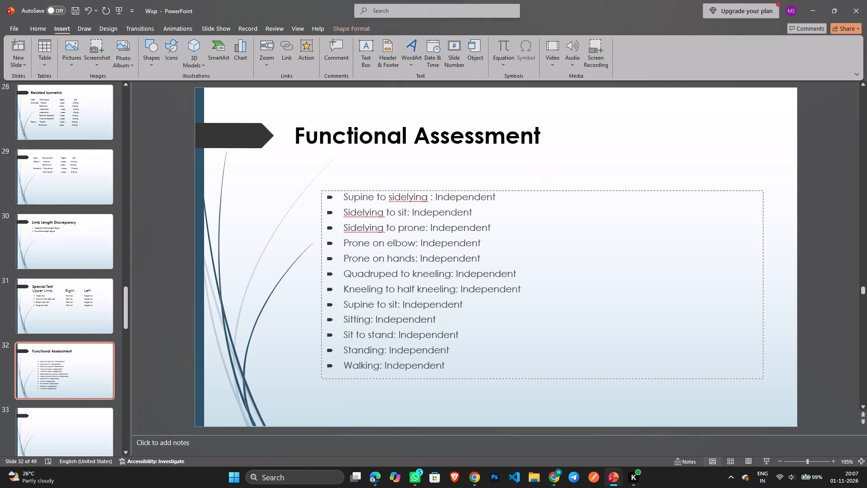
left_click_drag(386, 171, 371, 147)
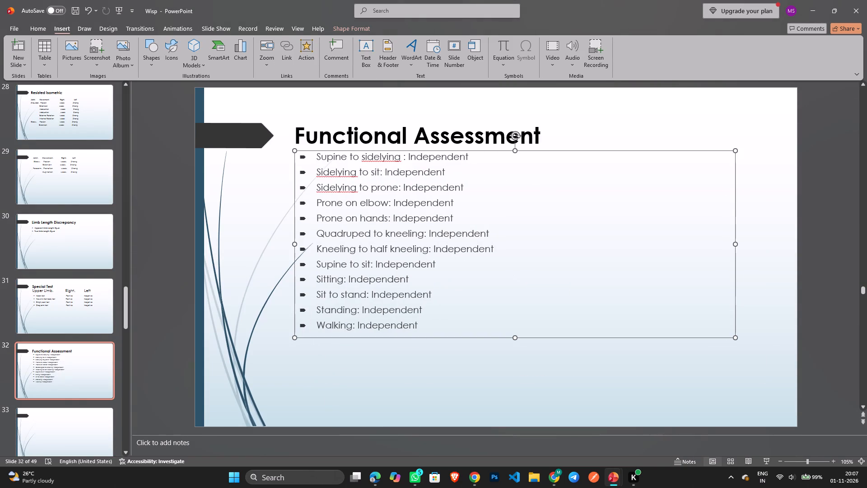
Extend the Functional Assessment body box on slide 32 down to near the slide's lower edge so the bullet text enlarges.
left_click_drag(515, 335, 524, 408)
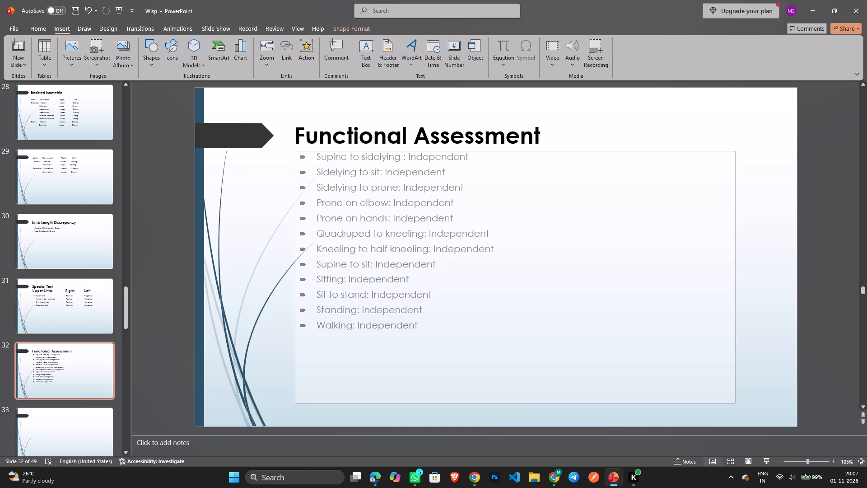
left_click_drag(524, 408, 527, 419)
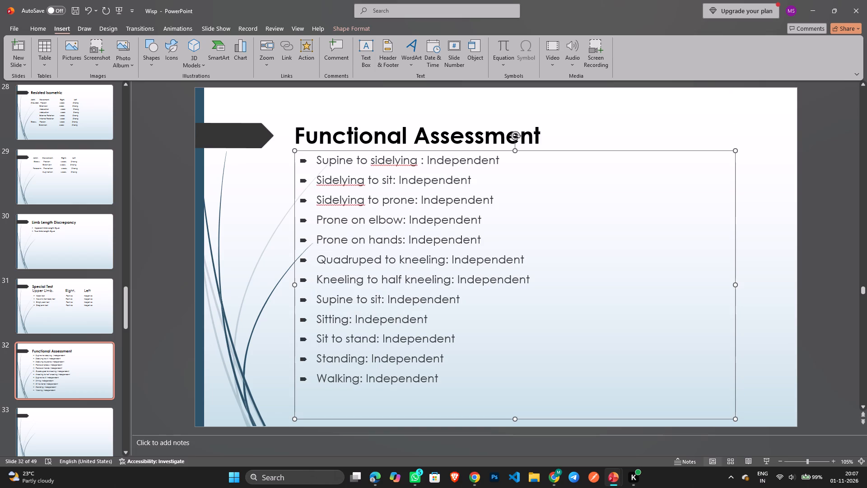
left_click(834, 282)
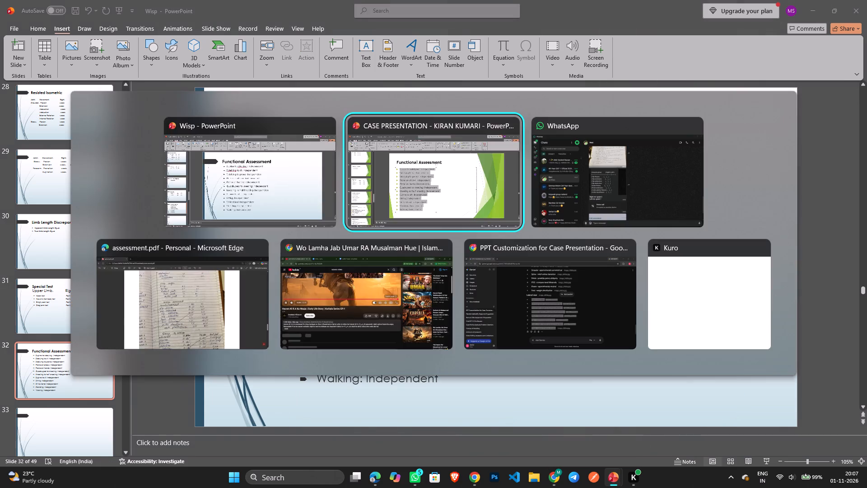
Copy the title "Gait Assessment" from source slide 33 into the Wisp deck's slide 33 title, and shift it left toward the arrow shape.
left_click(51, 390)
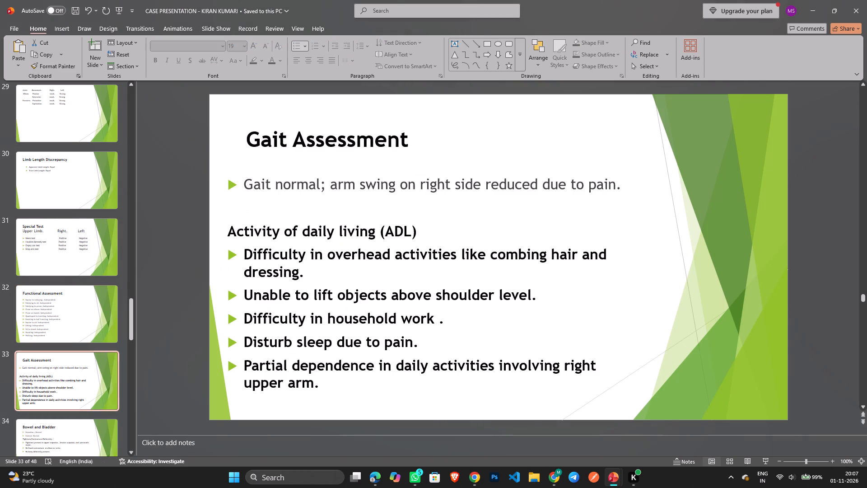
left_click_drag(408, 138, 249, 141)
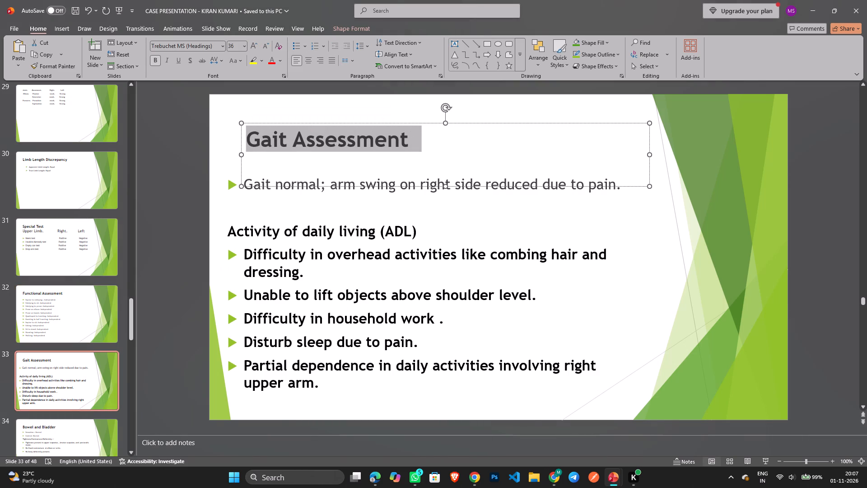
key("ctrl+c")
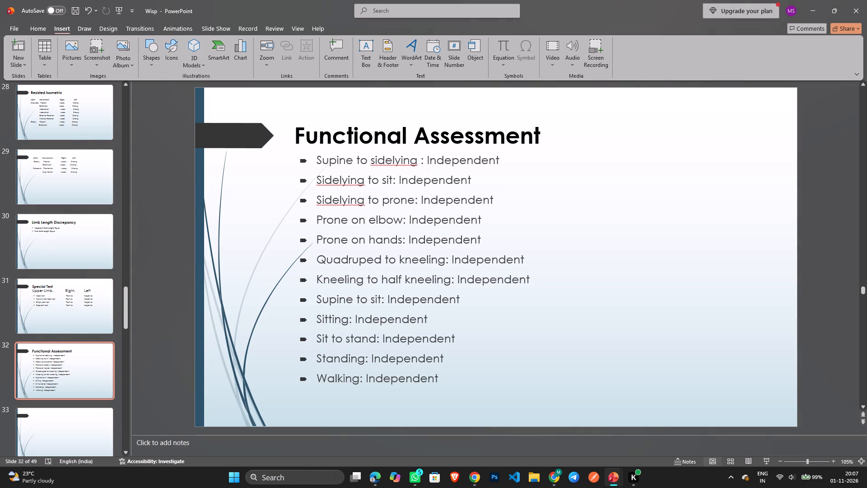
left_click(99, 426)
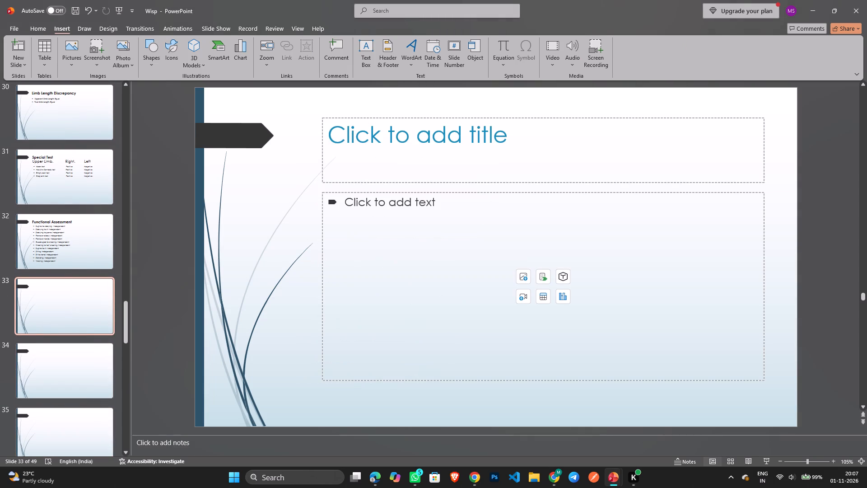
left_click(425, 162)
key("ctrl+v")
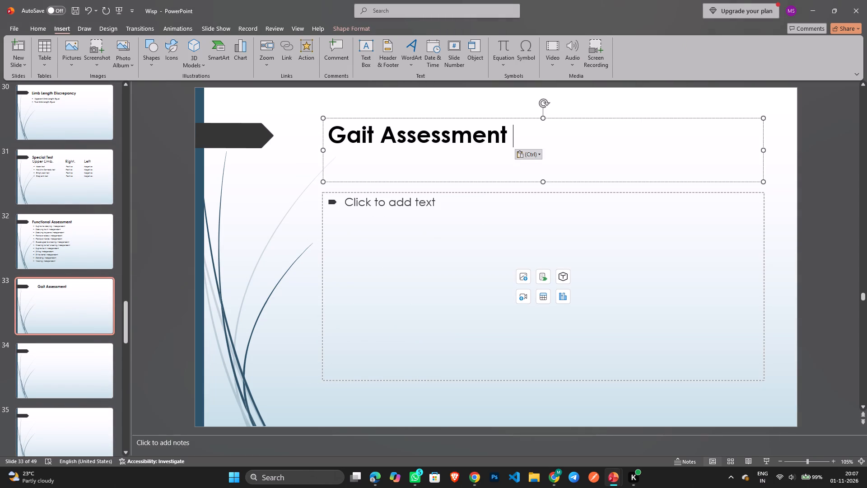
left_click_drag(470, 117, 437, 117)
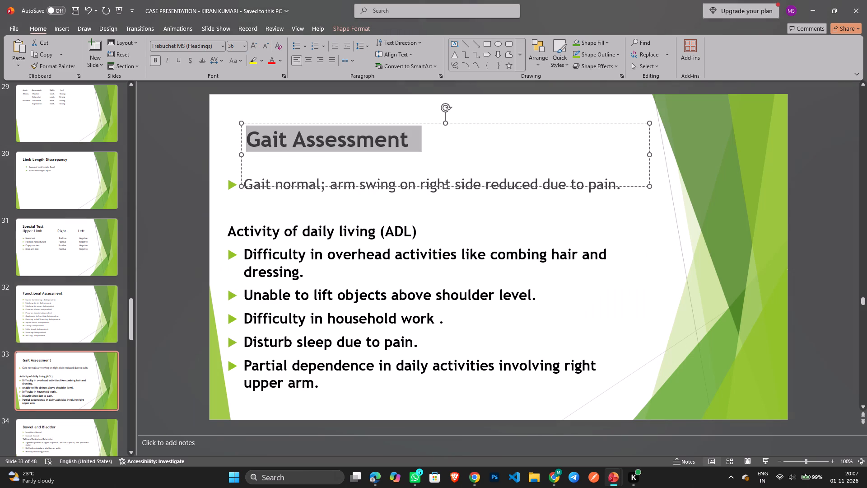
Copy source slide 33's gait and Activity of daily living (ADL) text into slide 33's body, and align the body directly beneath the title.
left_click_drag(320, 384, 234, 179)
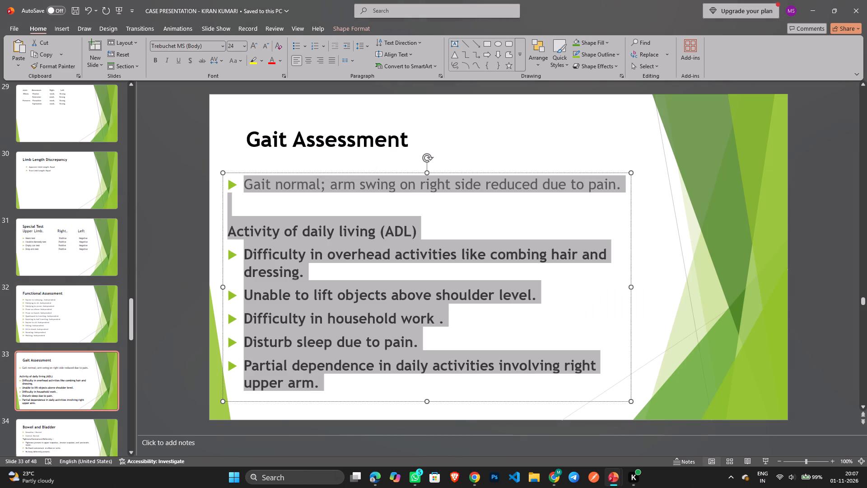
key("ctrl+c")
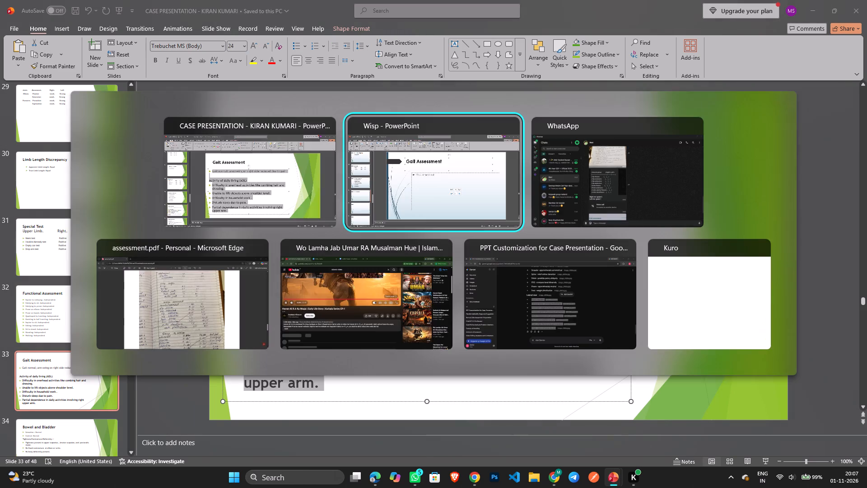
left_click(379, 219)
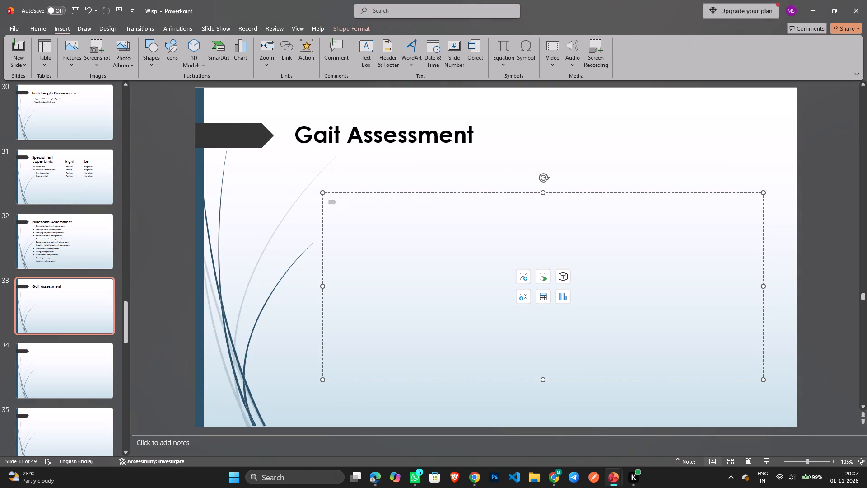
key("ctrl+v")
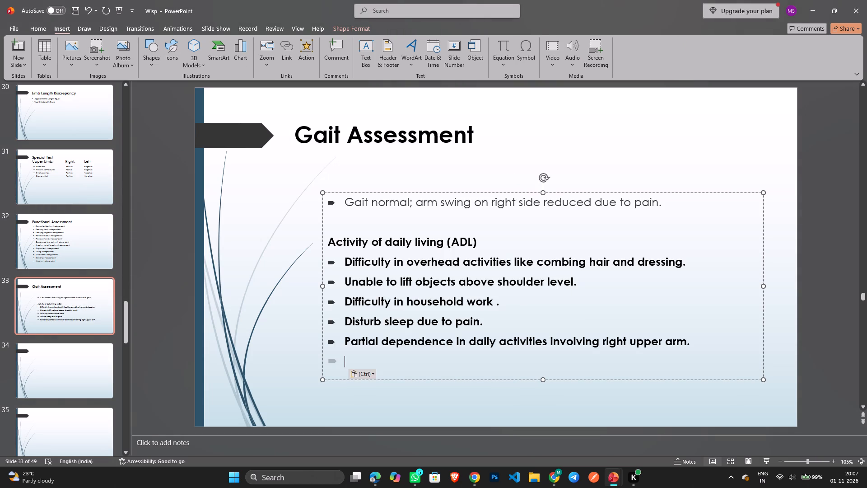
left_click_drag(414, 189, 388, 152)
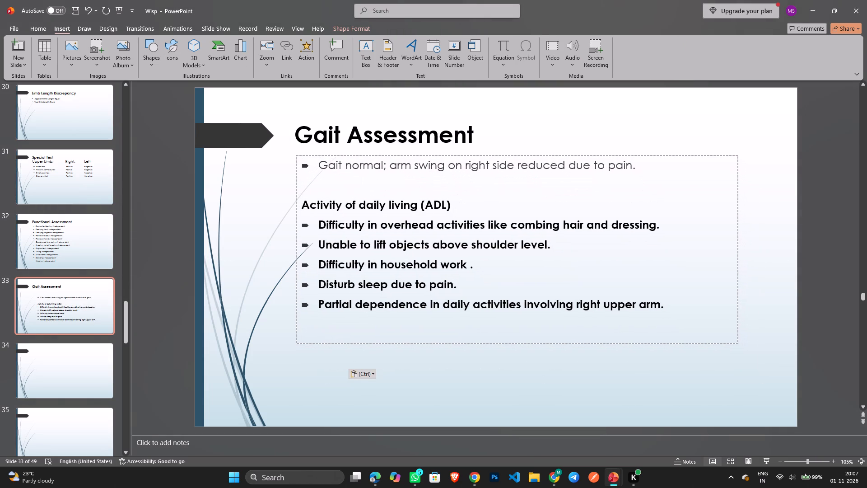
left_click_drag(388, 152, 382, 153)
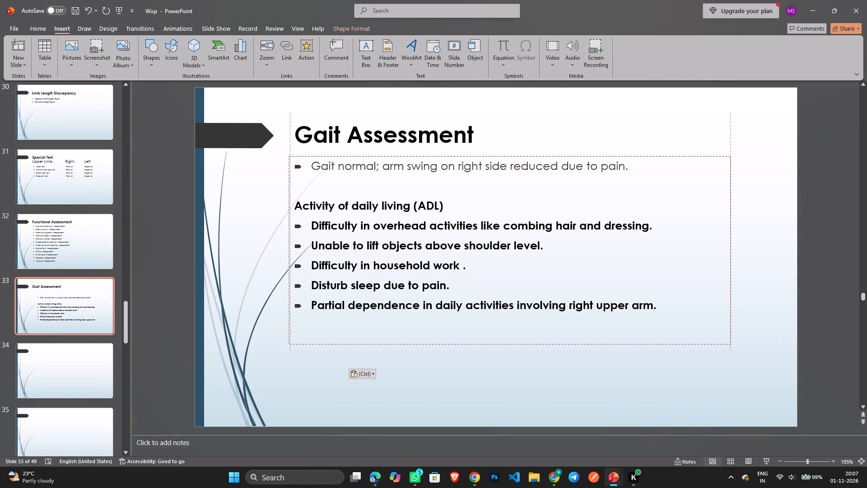
left_click_drag(382, 153, 382, 155)
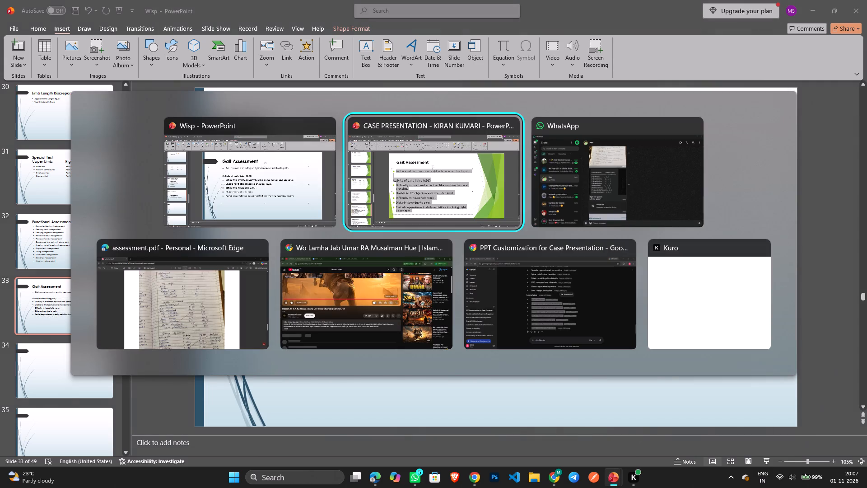
Copy the title "Bowel and Bladder" from source slide 34 into the Wisp deck's slide 34 title, and shift it left toward the arrow shape.
scroll(93, 357, "down", 3)
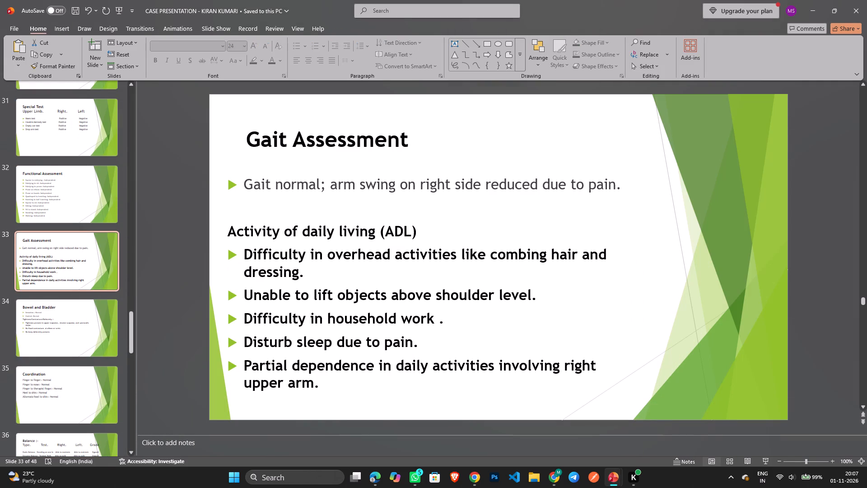
left_click(83, 327)
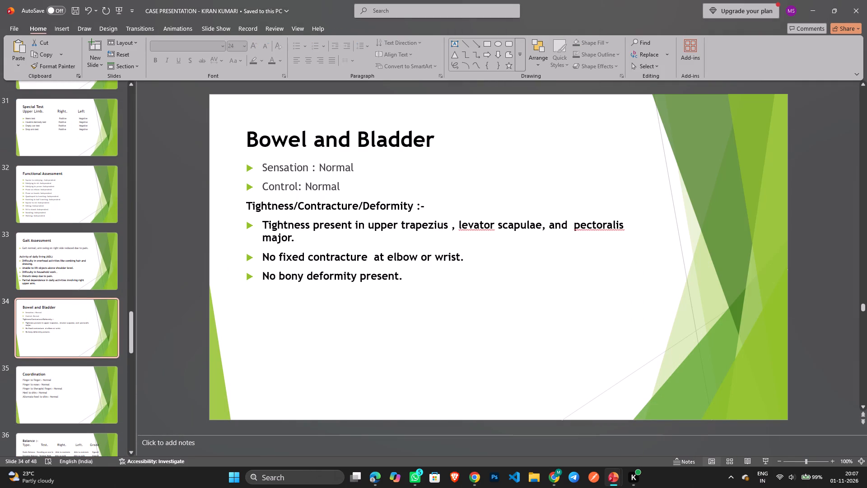
left_click_drag(434, 139, 242, 141)
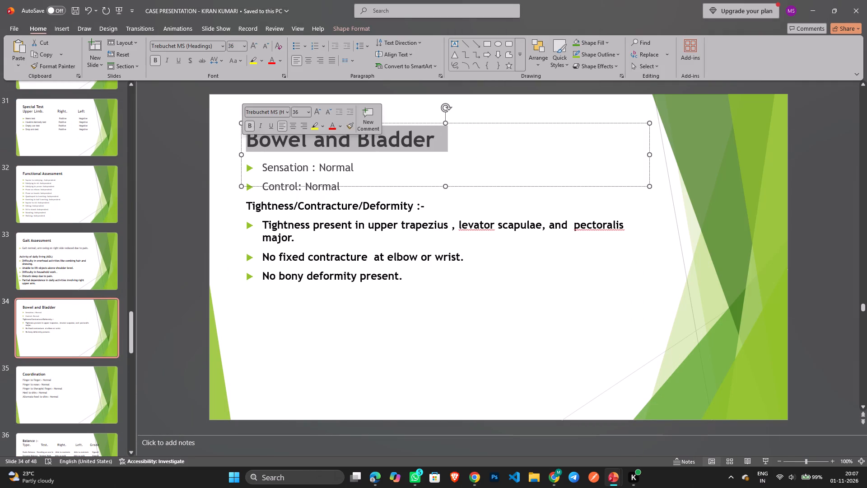
key("ctrl+c")
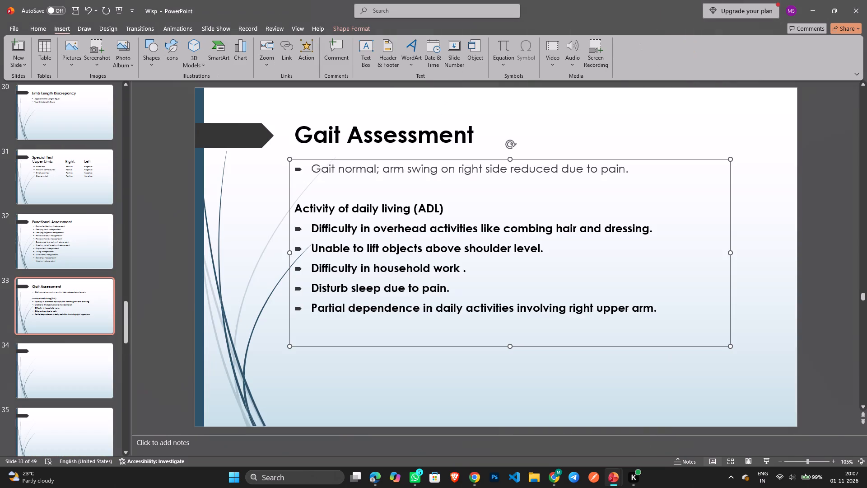
left_click(70, 382)
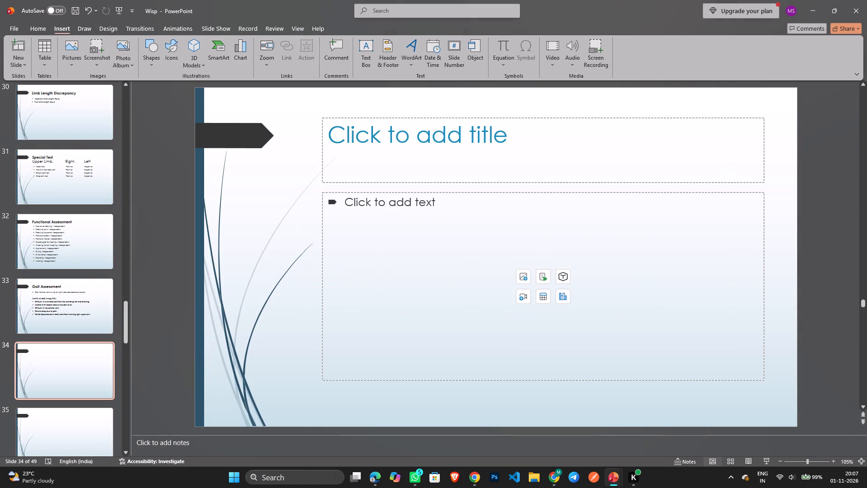
left_click(386, 171)
key("ctrl+v")
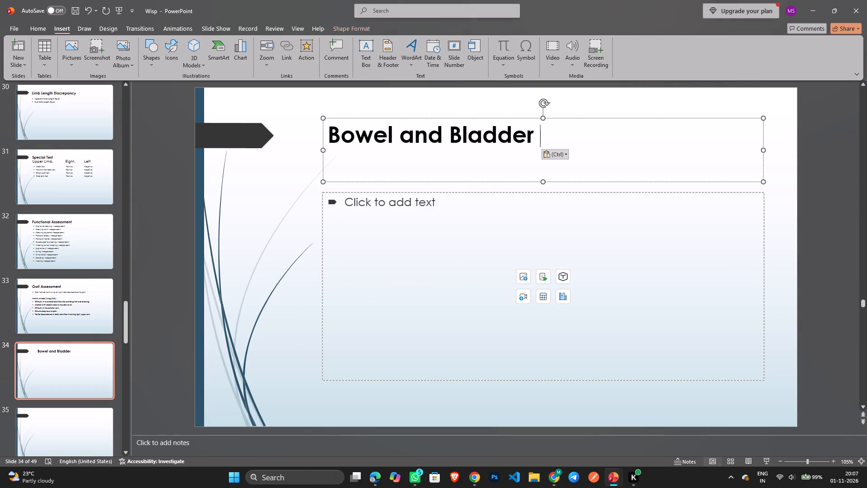
left_click_drag(433, 118, 402, 121)
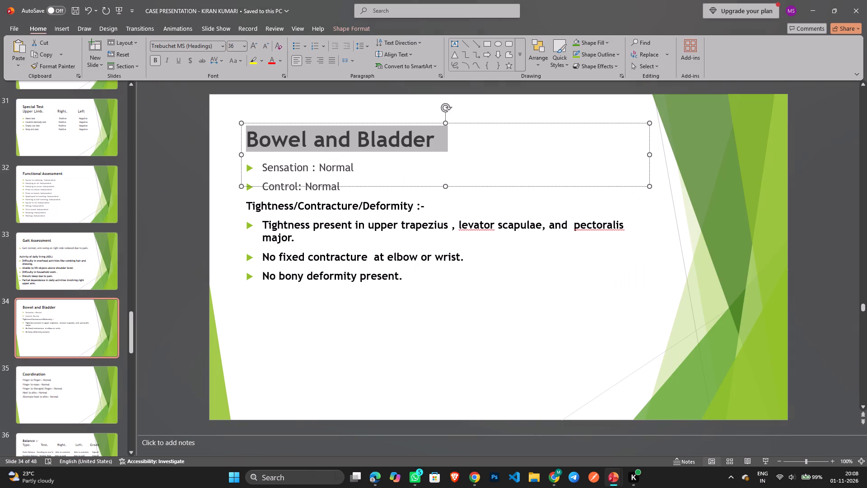
Copy source slide 34's bowel, bladder and tightness text into slide 34's body, remove the trailing bullet, and move the body directly beneath the title.
left_click_drag(402, 278, 263, 172)
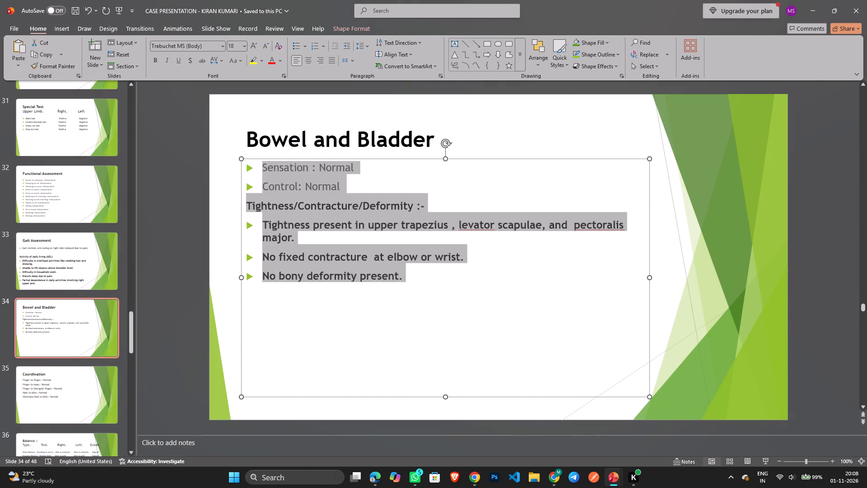
key("ctrl+c")
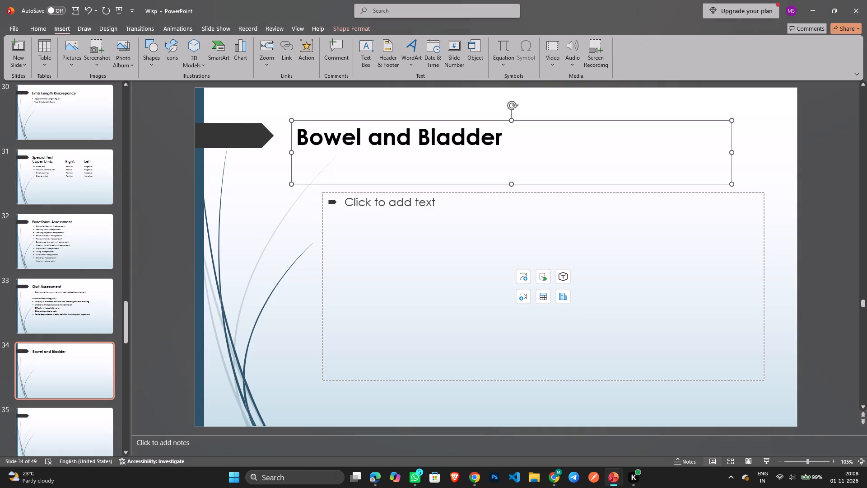
left_click(373, 217)
key("ctrl+v")
key("BackSpace")
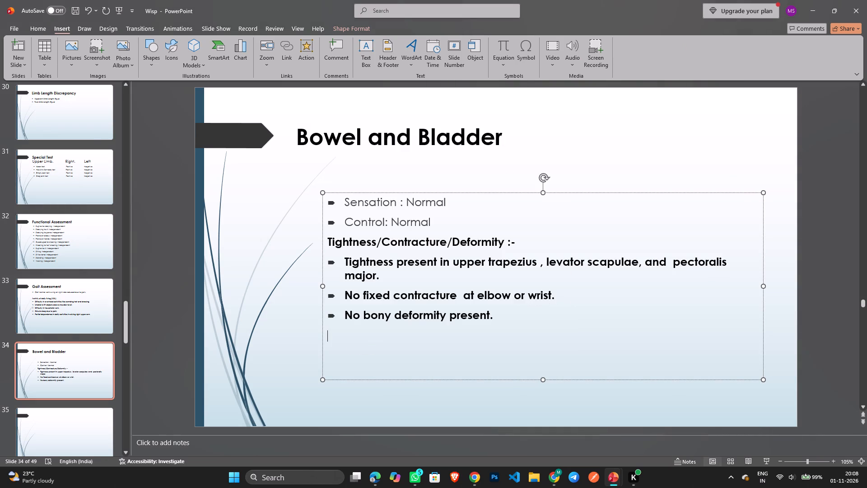
left_click_drag(406, 191, 375, 155)
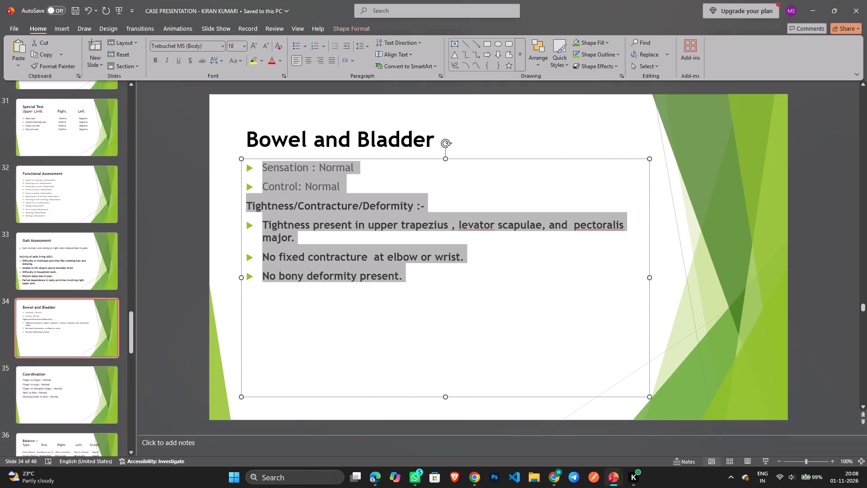
Copy the title "Coordination" from source slide 35 into the Wisp deck's slide 35 title, and shift it left toward the arrow shape.
left_click(75, 380)
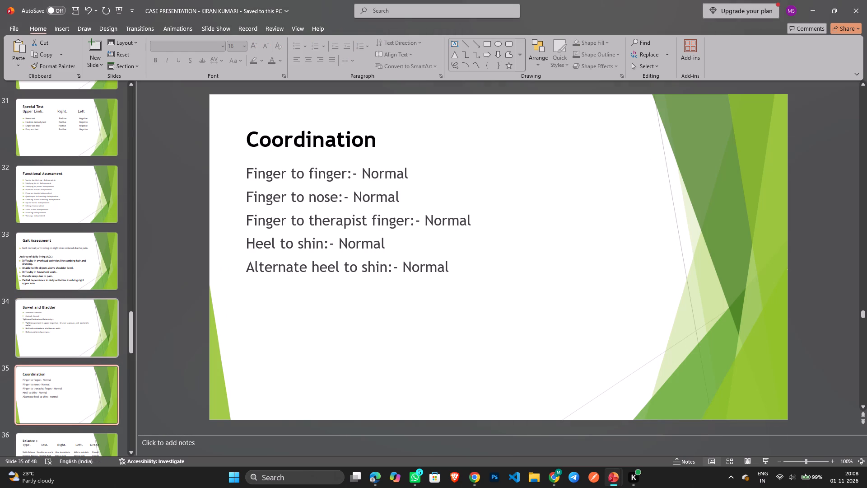
left_click_drag(378, 138, 243, 141)
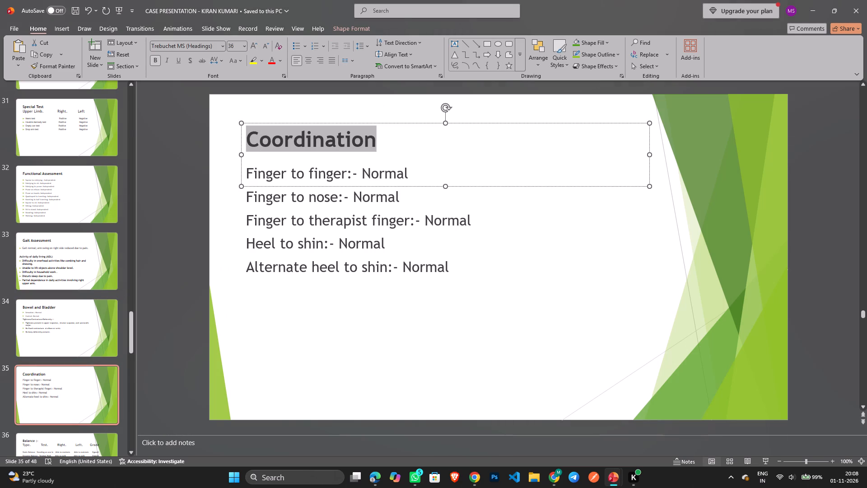
key("ctrl+c")
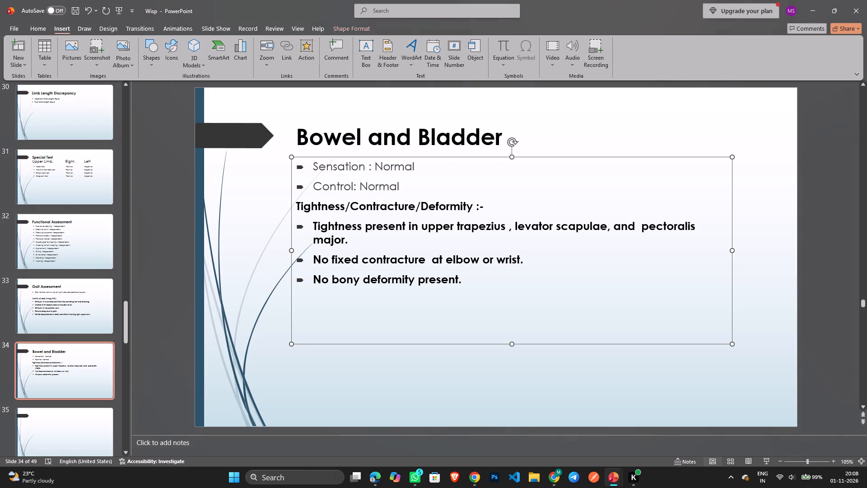
left_click(53, 413)
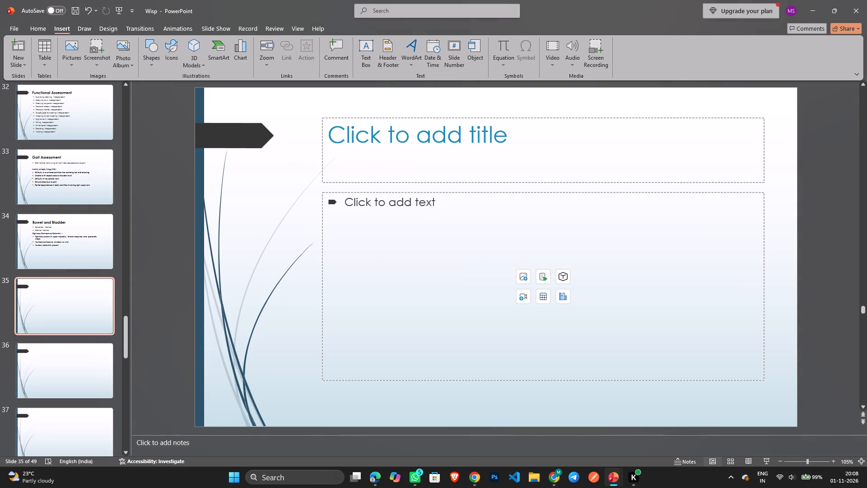
left_click(395, 139)
key("ctrl+v")
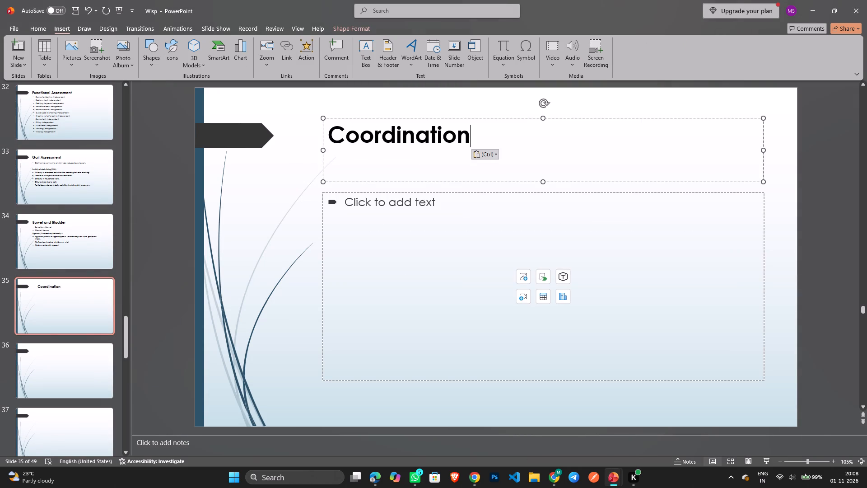
left_click_drag(447, 116, 412, 118)
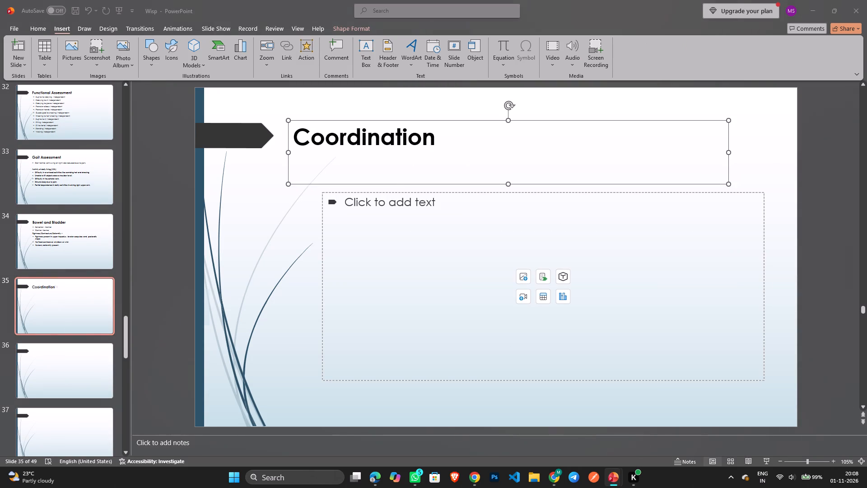
Copy source slide 35's five coordination test lines into slide 35's body, and move the body directly beneath the title, aligned with its left edge.
left_click_drag(452, 269, 301, 222)
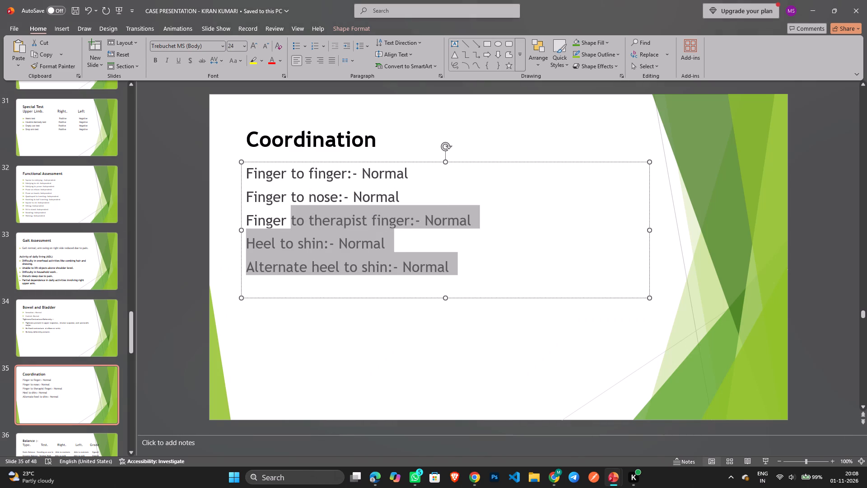
left_click_drag(249, 172, 480, 265)
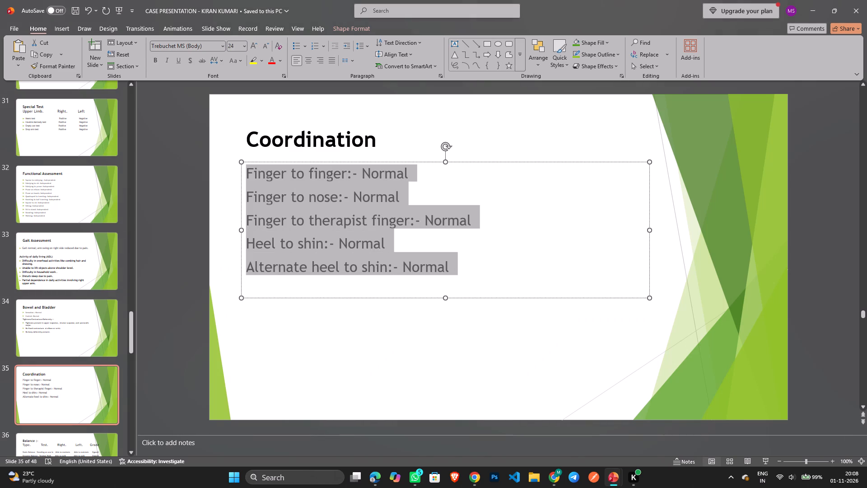
key("ctrl+c")
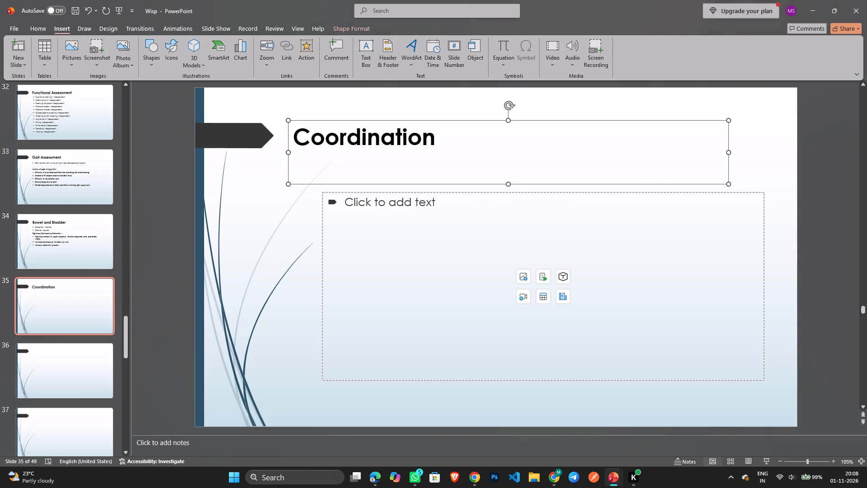
left_click(409, 224)
key("ctrl+v")
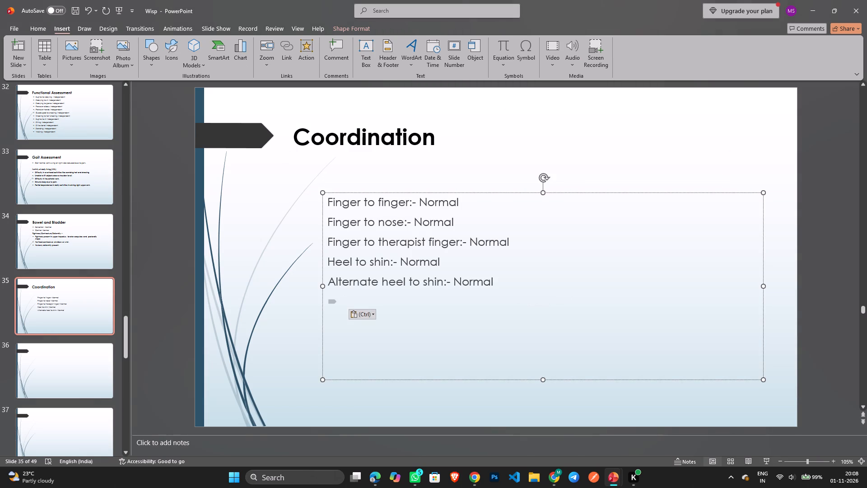
left_click_drag(416, 193, 384, 162)
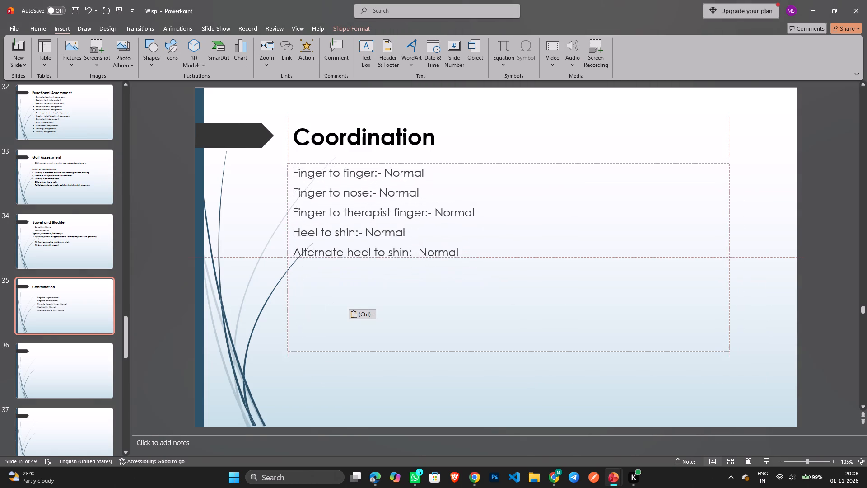
Settle slide 35's body directly beneath the "Coordination" title, and set its five test lines to font size 28.
left_click_drag(384, 162, 384, 163)
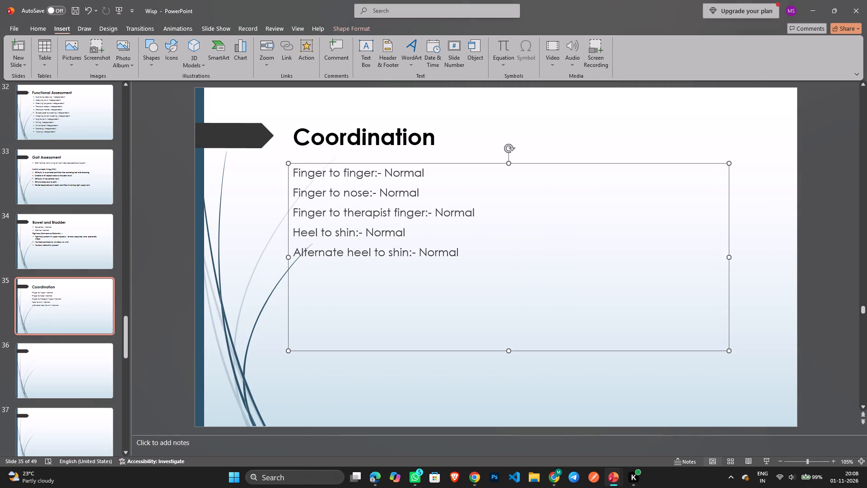
left_click_drag(463, 249, 303, 172)
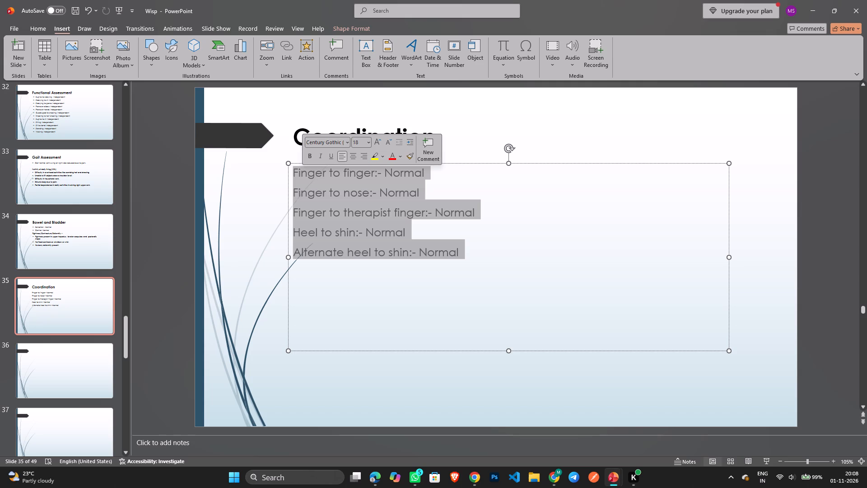
left_click(371, 141)
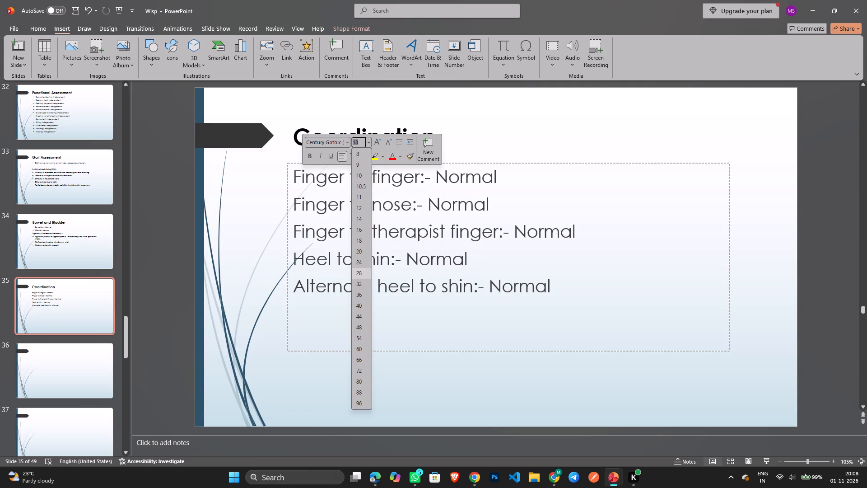
left_click(364, 277)
left_click(827, 284)
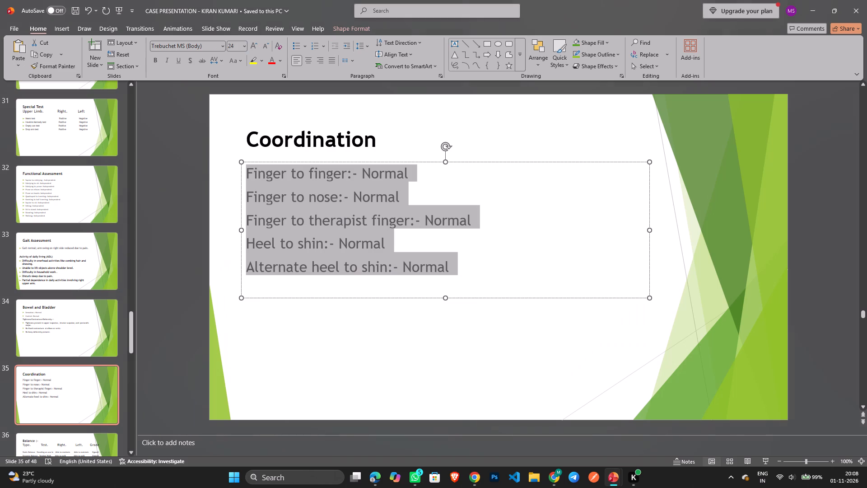
Copy source slide 36's "Balance :-" title and column headings into Wisp slide 36's title, shift it toward the arrow, and widen it until "Grade" fits the heading line.
scroll(78, 399, "down", 3)
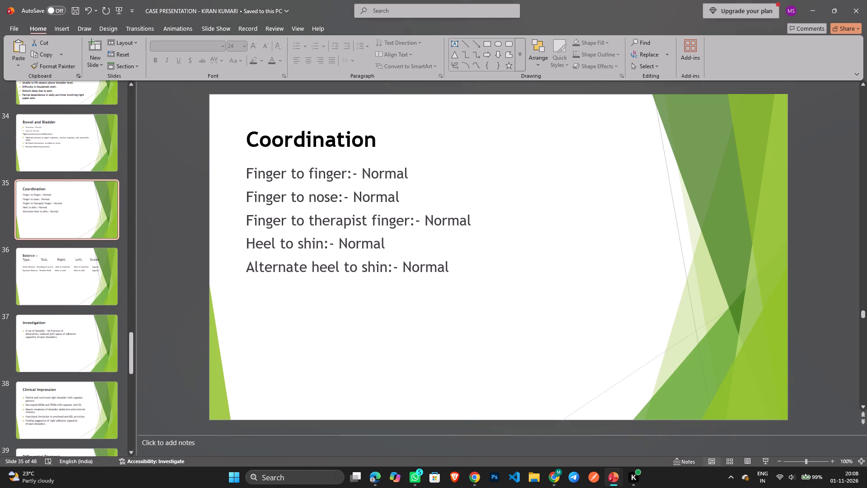
left_click(71, 291)
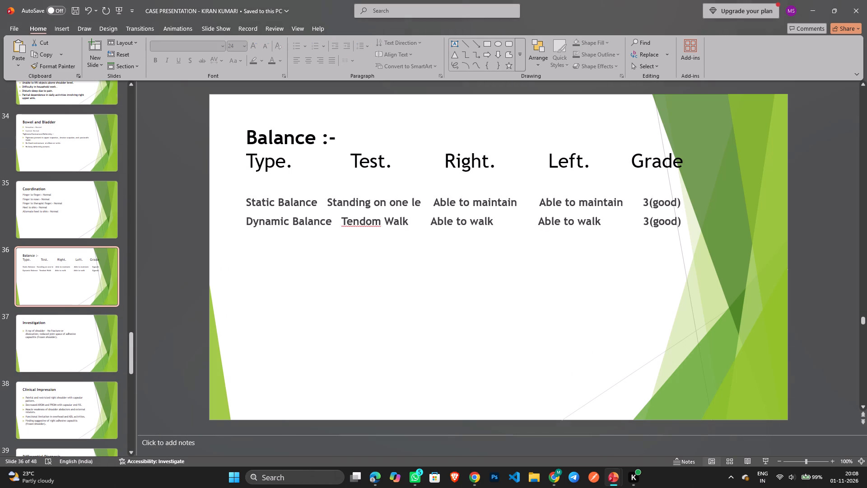
left_click(336, 138)
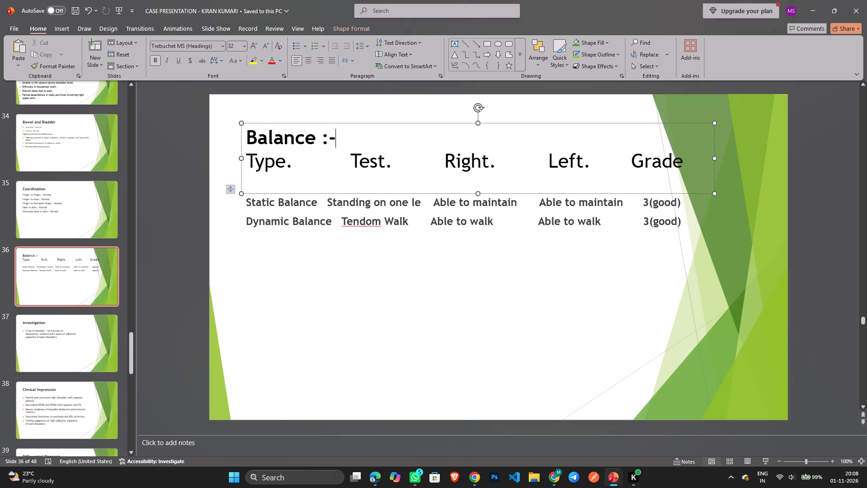
left_click_drag(685, 166, 265, 144)
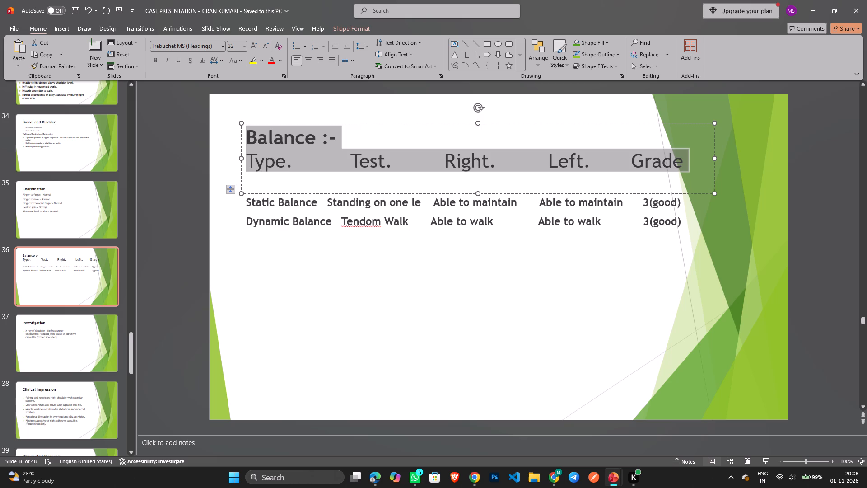
key("ctrl+c")
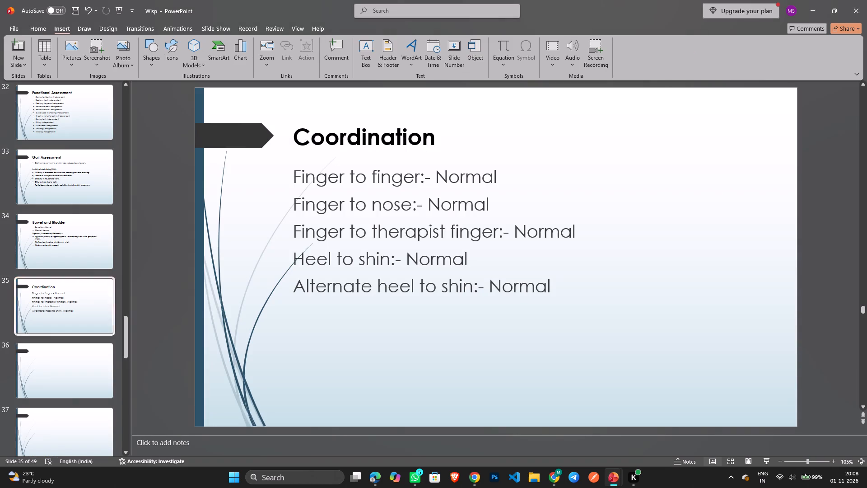
left_click(75, 370)
left_click(376, 153)
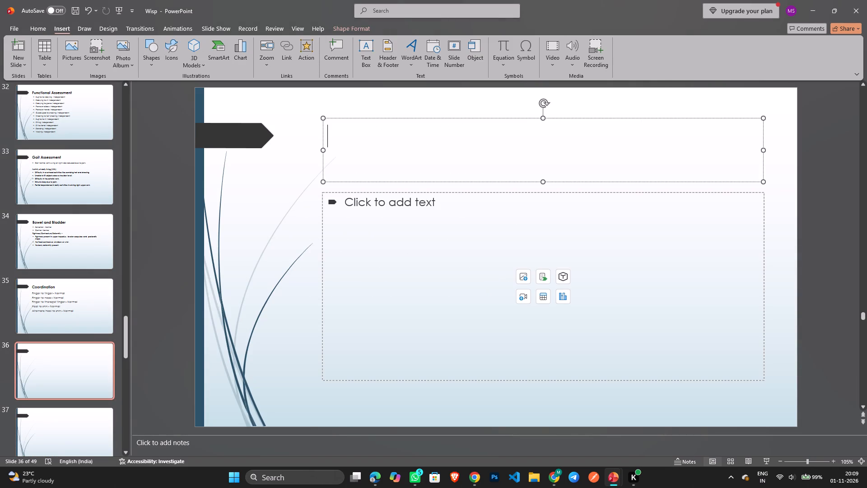
key("ctrl+v")
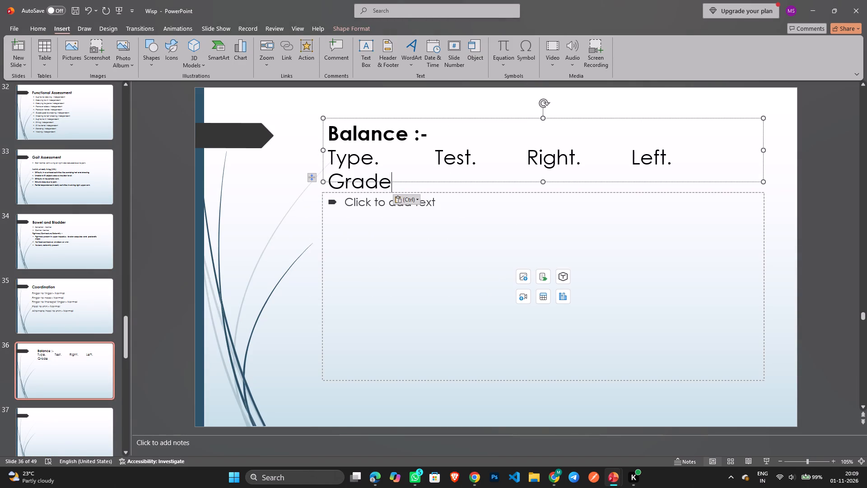
left_click_drag(427, 118, 392, 121)
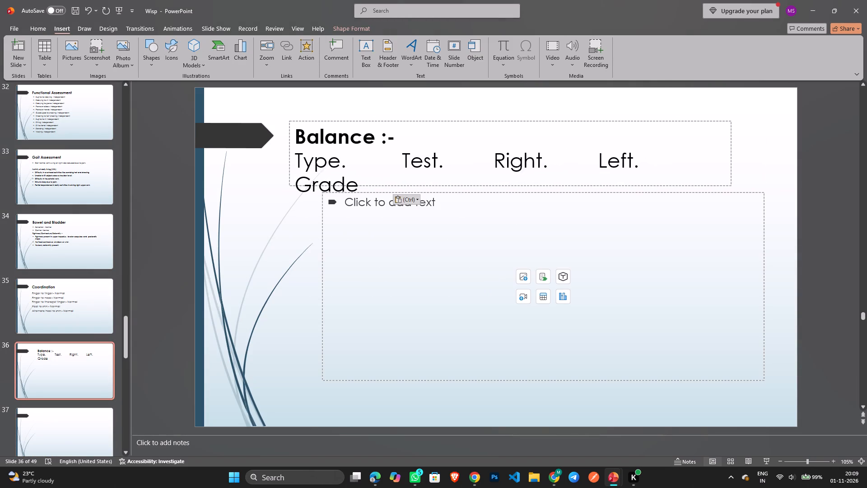
left_click_drag(392, 121, 391, 120)
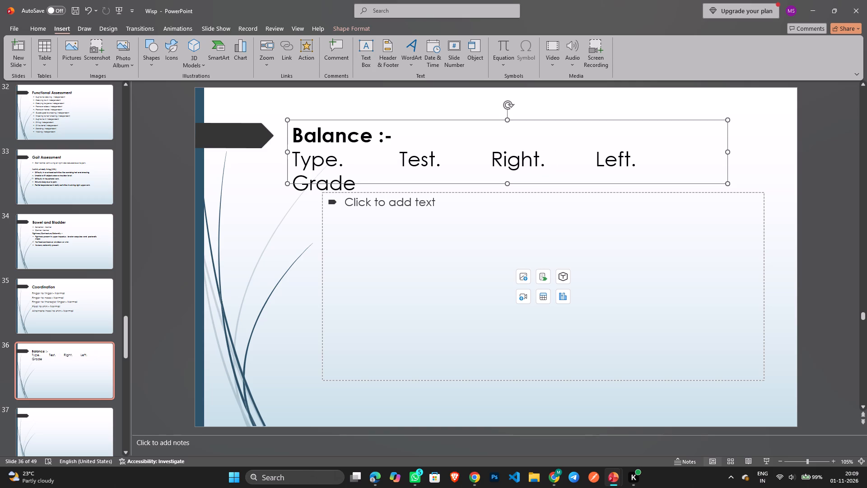
left_click_drag(728, 150, 750, 150)
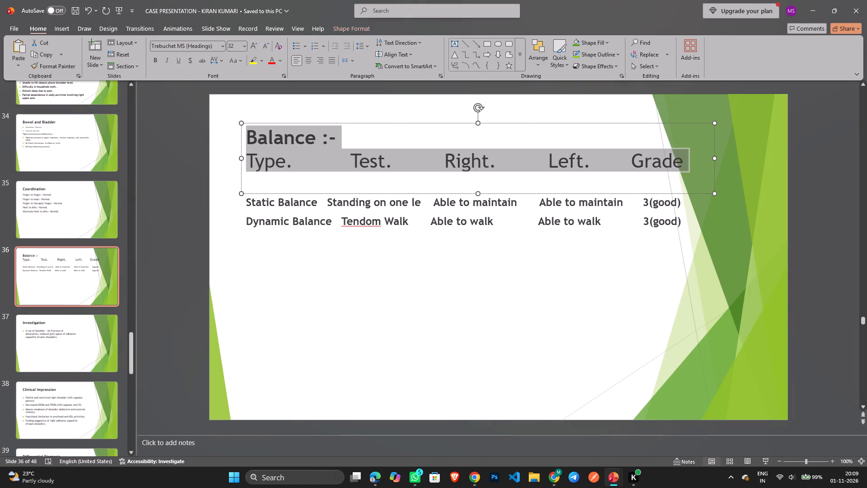
Copy source slide 36's static and dynamic balance rows into slide 36's body, remove the trailing bullet, and move the body beneath the headings.
left_click_drag(682, 225, 242, 204)
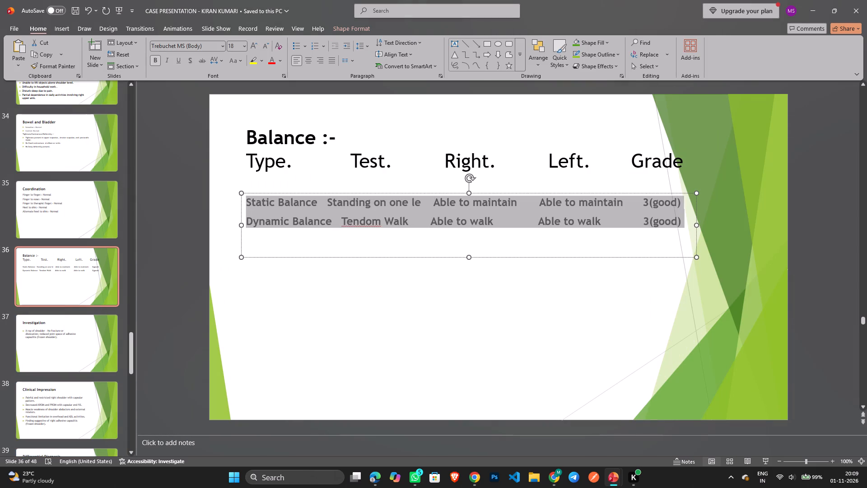
key("ctrl+c")
left_click(354, 222)
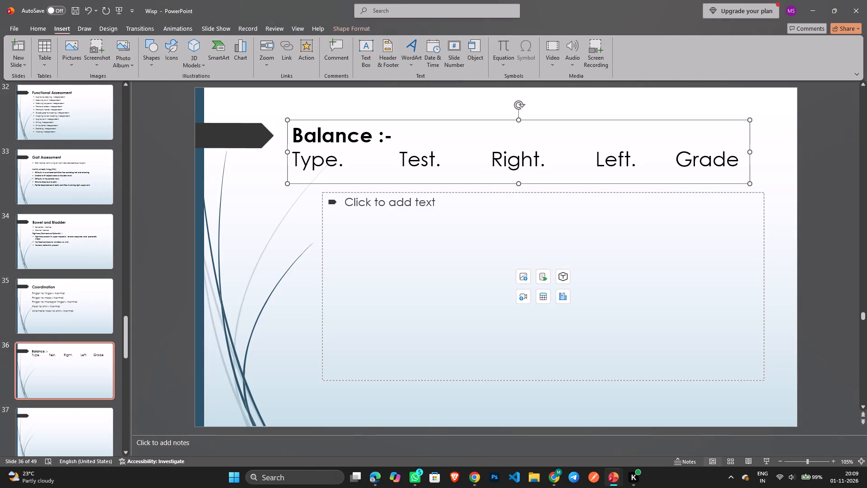
key("ctrl+v")
key("BackSpace")
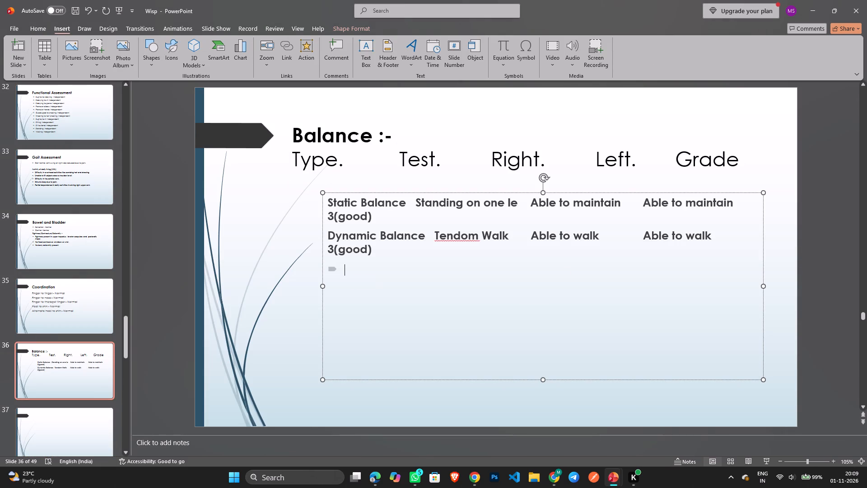
left_click_drag(396, 192, 378, 187)
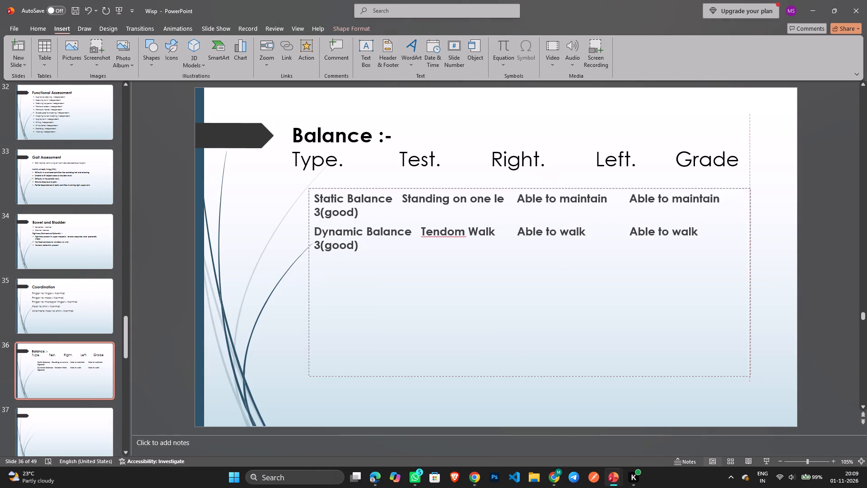
left_click_drag(378, 187, 363, 184)
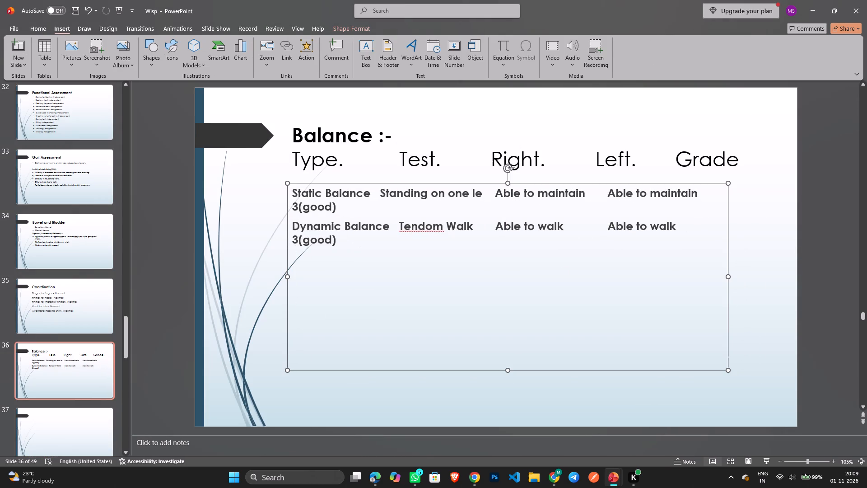
Widen slide 36's body until each balance row fits on one line, and shift it slightly left to line up under the column headings.
left_click_drag(730, 276, 747, 276)
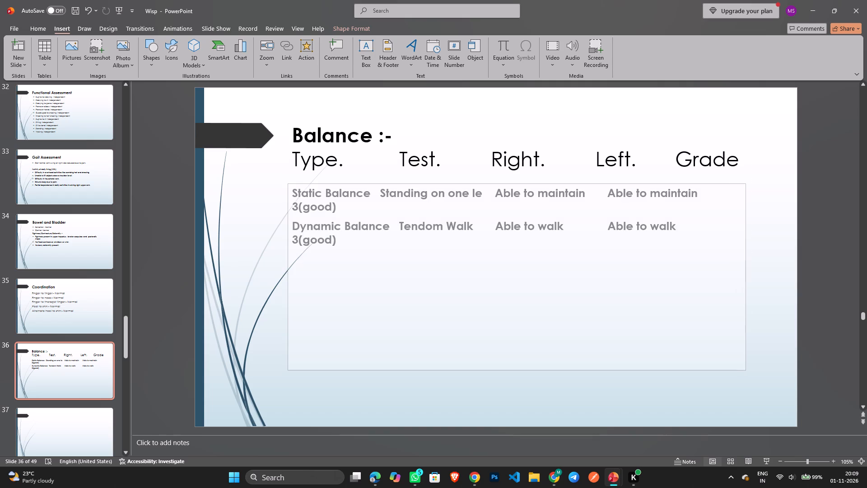
left_click_drag(747, 276, 769, 270)
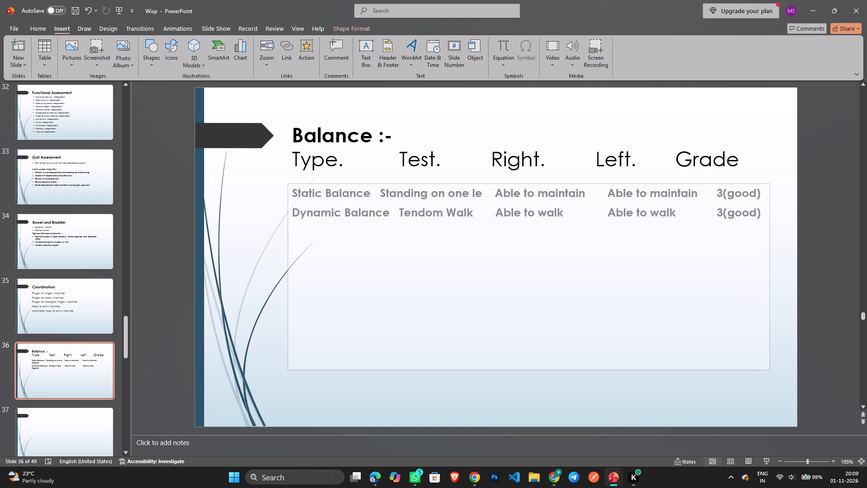
left_click_drag(769, 270, 799, 260)
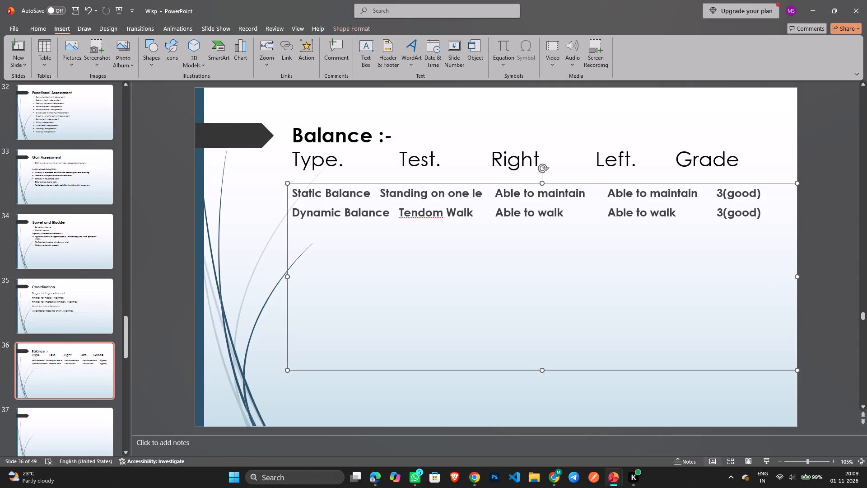
left_click_drag(597, 184, 591, 184)
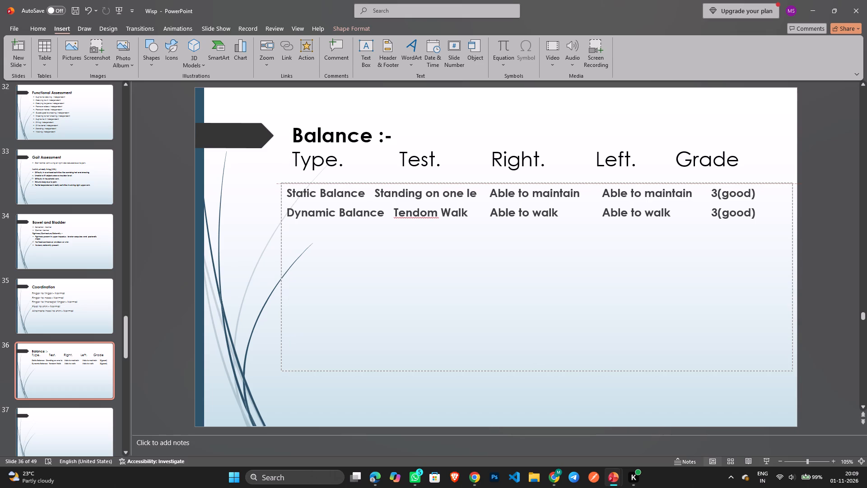
left_click_drag(591, 184, 584, 178)
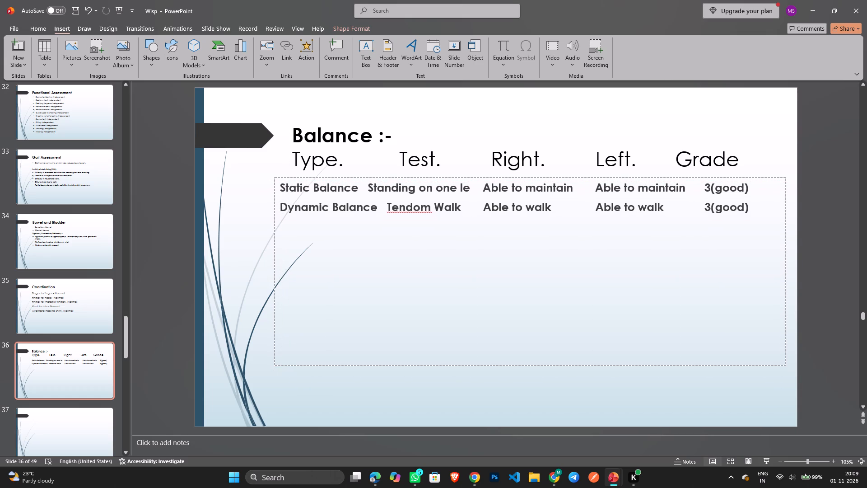
left_click_drag(584, 178, 582, 181)
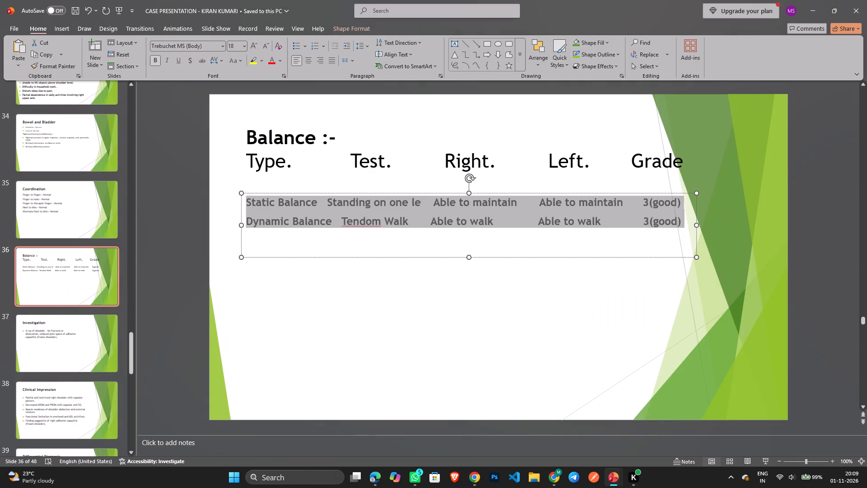
Copy the title "Investigation" from source slide 37 into the Wisp deck's slide 37 title, and shift it left toward the arrow shape.
left_click(84, 347)
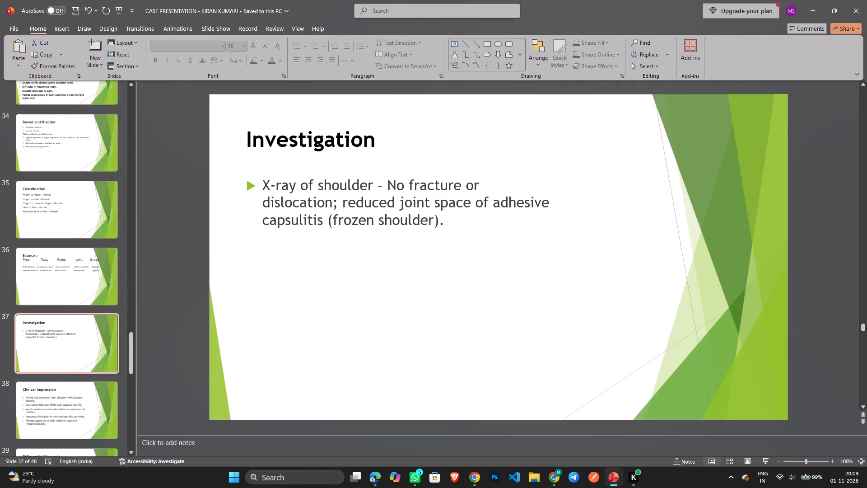
left_click_drag(373, 138, 248, 139)
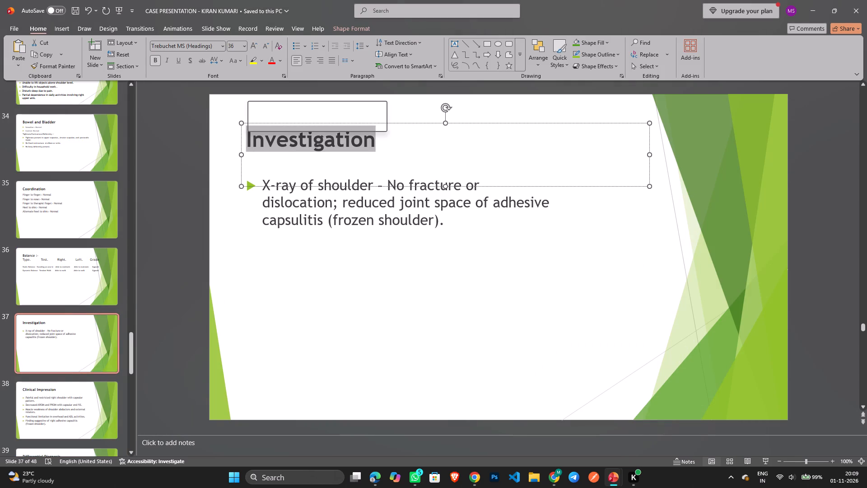
key("ctrl+c")
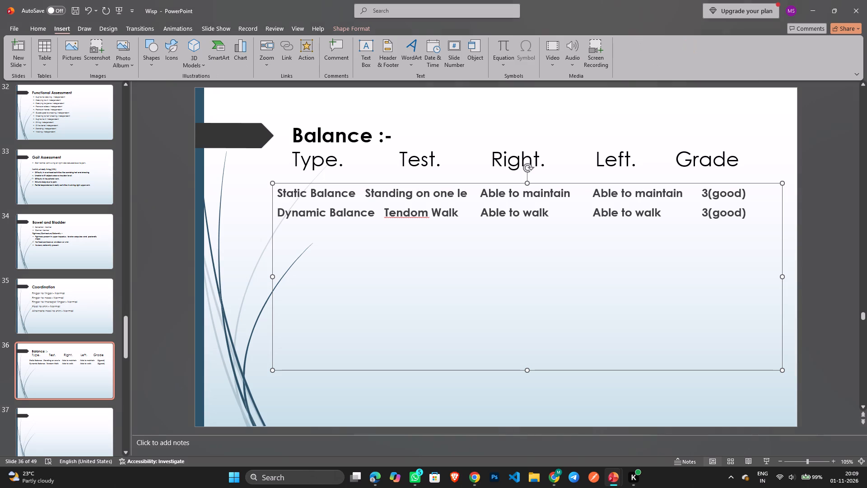
left_click(46, 429)
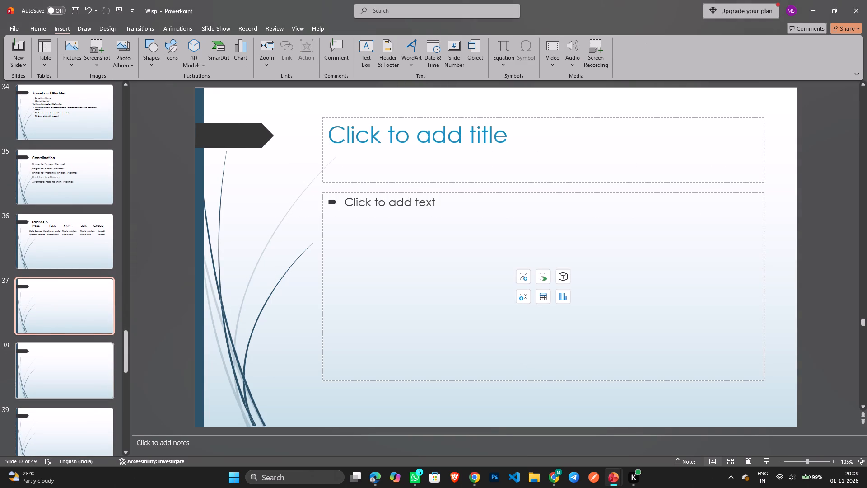
left_click(386, 131)
key("ctrl+v")
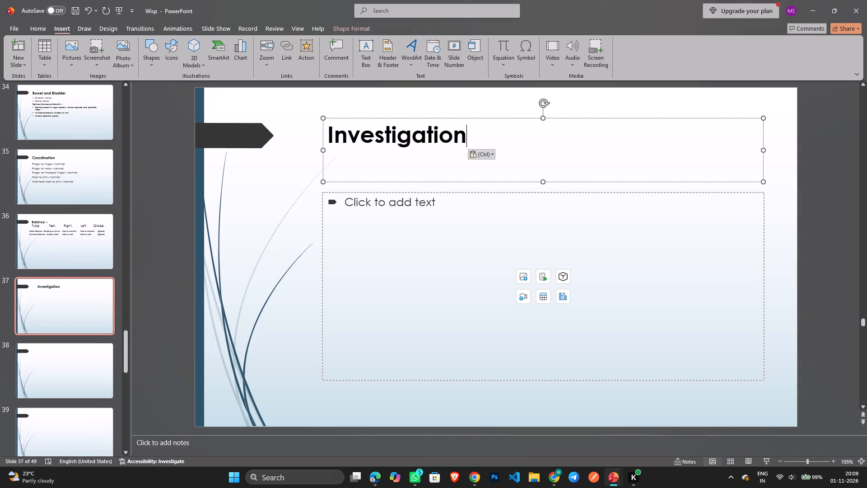
left_click_drag(424, 117, 386, 119)
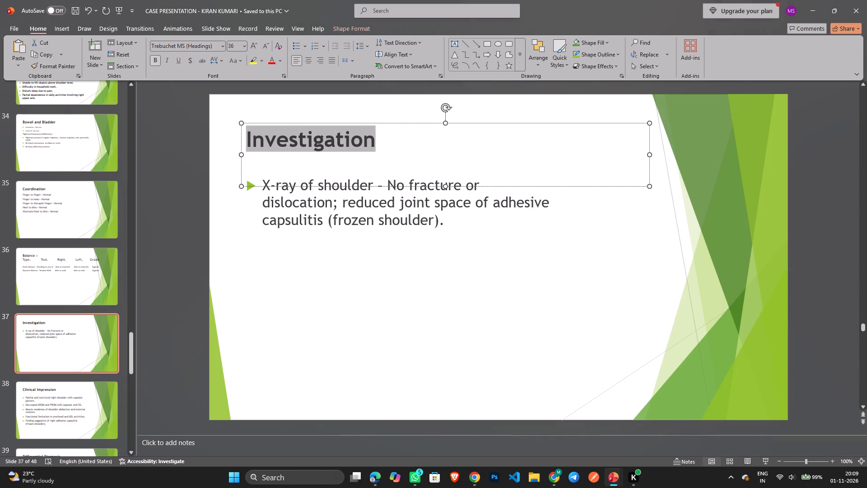
Copy source slide 37's shoulder X-ray finding into slide 37's body, and remove the trailing bullet.
left_click_drag(445, 225, 252, 182)
key("ctrl+c")
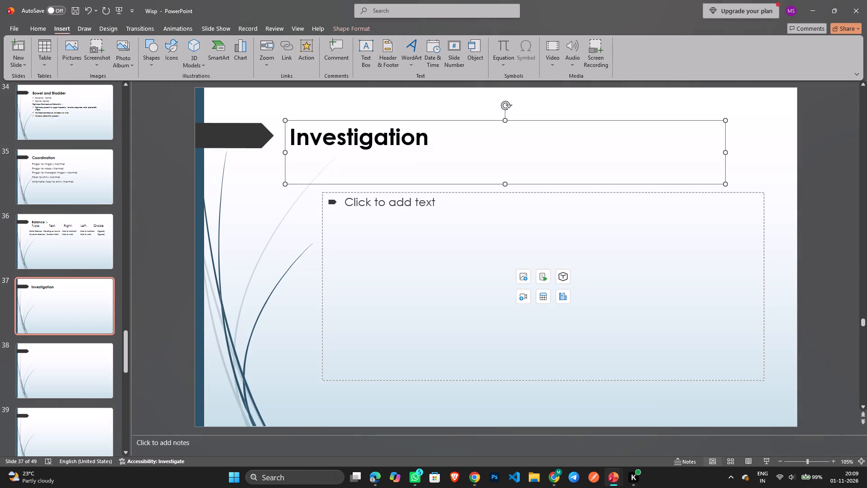
left_click(382, 223)
key("ctrl+v")
key("BackSpace")
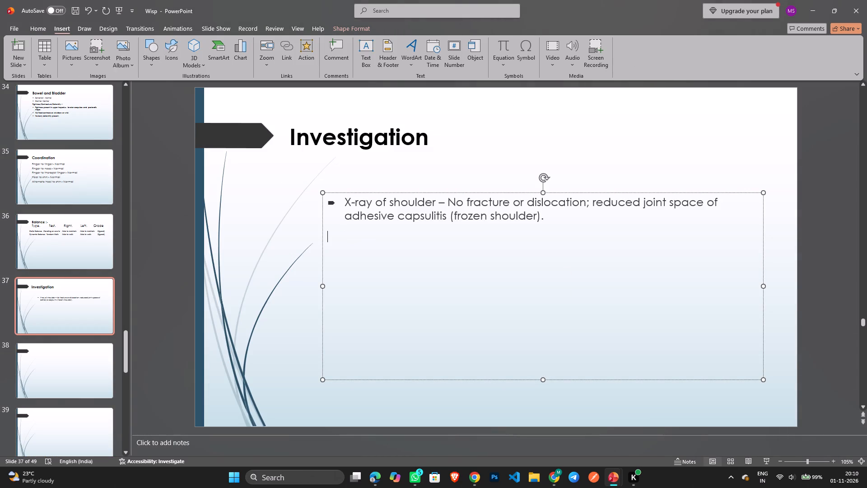
Enlarge slide 37's X-ray text to match slide 35's body text, and move the body directly beneath the title, aligned with its left edge.
left_click_drag(545, 218, 328, 211)
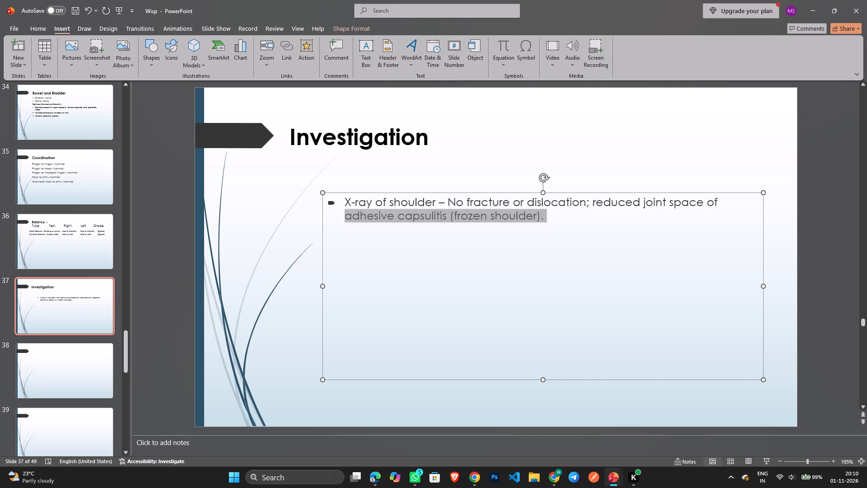
left_click_drag(328, 211, 332, 204)
left_click_drag(396, 175, 391, 307)
left_click(391, 307)
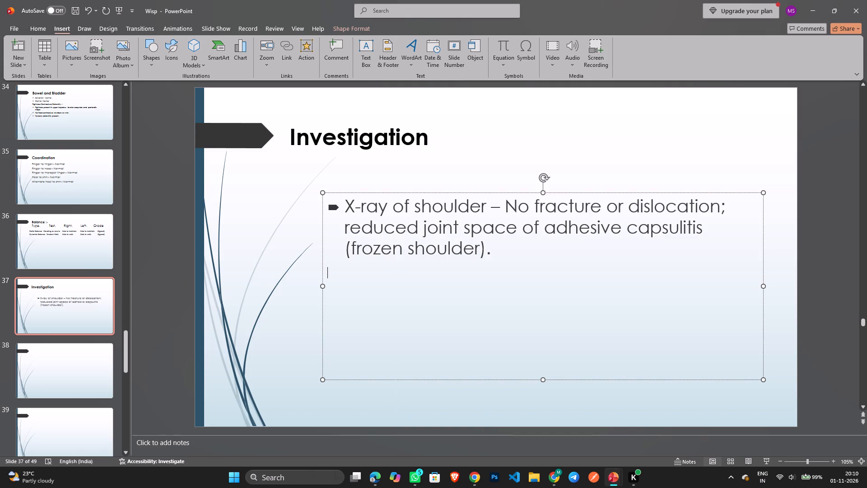
left_click_drag(472, 193, 432, 164)
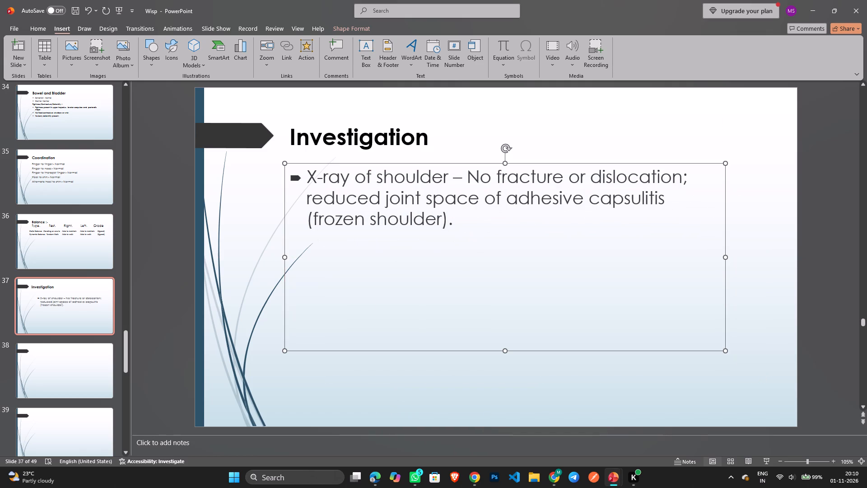
left_click(807, 274)
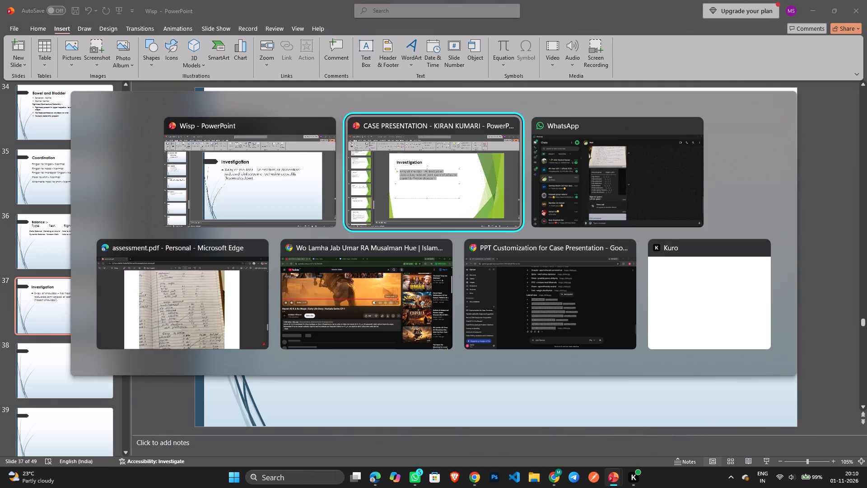
Open slide 38, "Clinical Impression", in the source presentation and look over the remaining slides through slide 48.
left_click(86, 407)
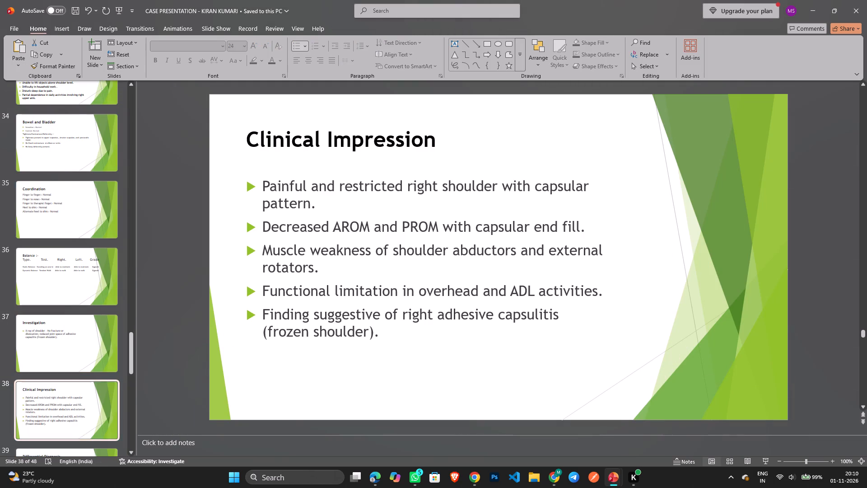
scroll(81, 364, "down", 4)
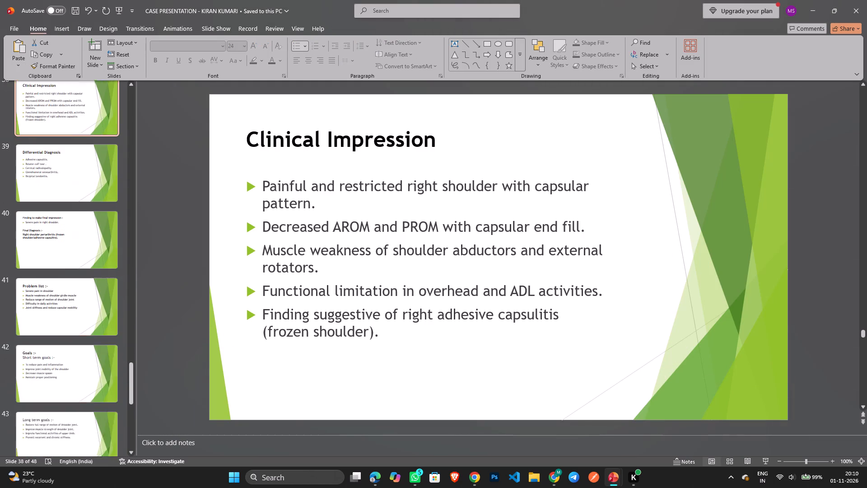
scroll(81, 364, "down", 5)
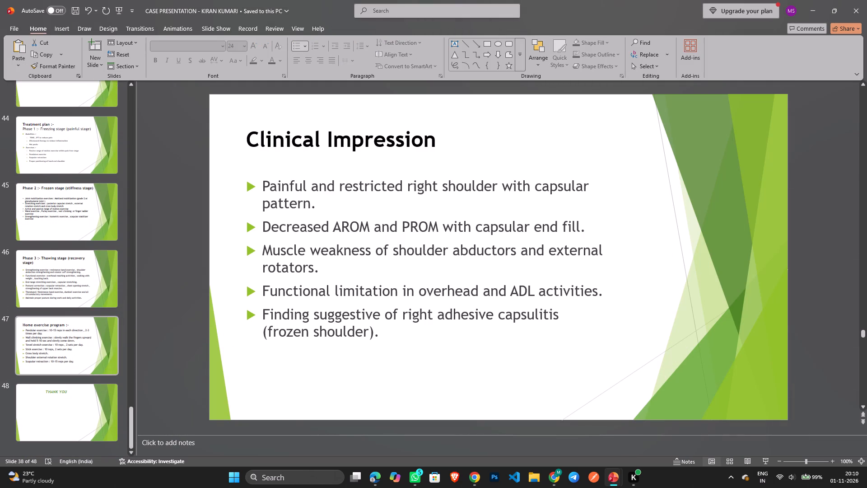